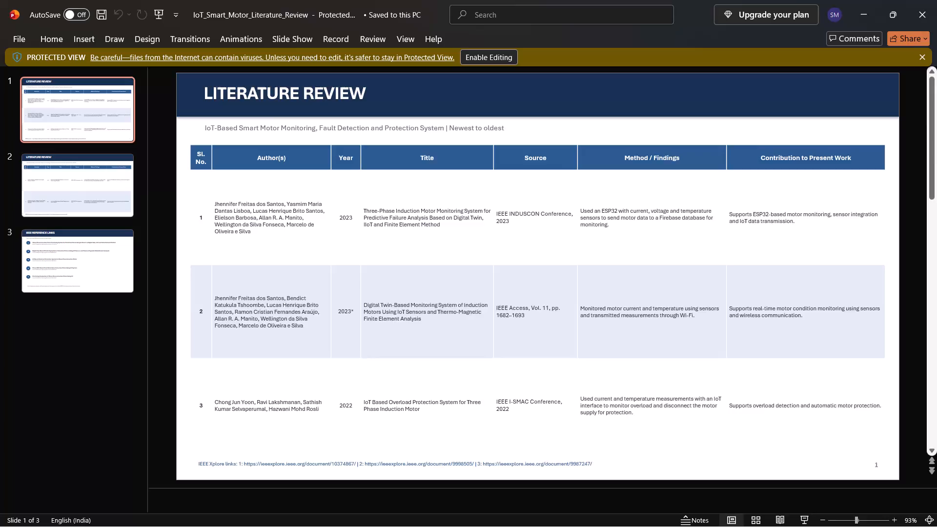
Look through the three slides of the IoT_Smart_Motor_Literature_Review presentation, covering both review tables and the IEEE reference links.
{"action": "scroll", "coordinate": [370, 337], "scroll_direction": "down", "scroll_amount": 4}
{"action": "scroll", "coordinate": [370, 337], "scroll_direction": "up", "scroll_amount": 2}
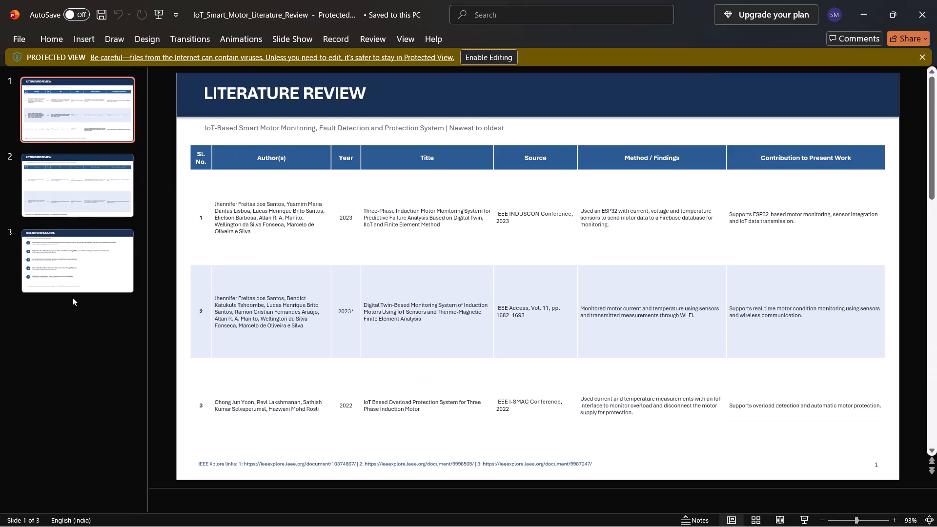
{"action": "left_click", "coordinate": [75, 292]}
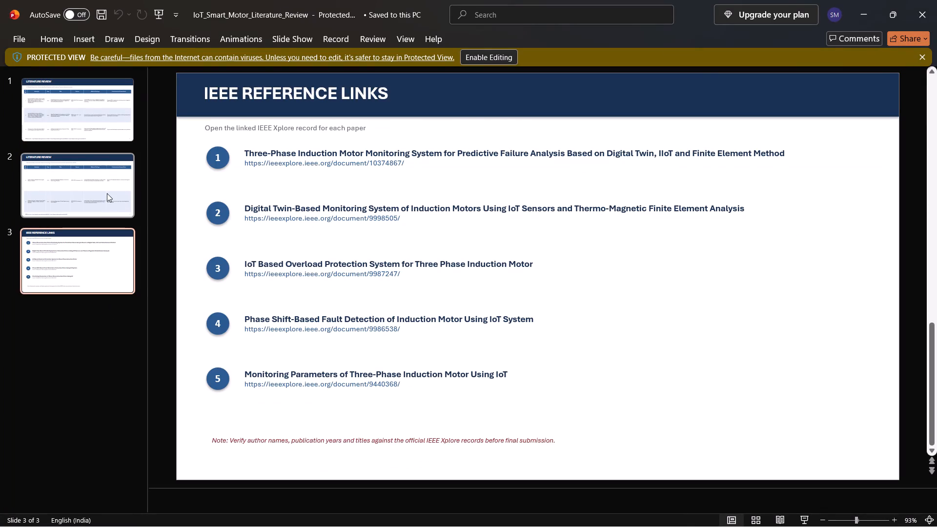
{"action": "left_click", "coordinate": [107, 187]}
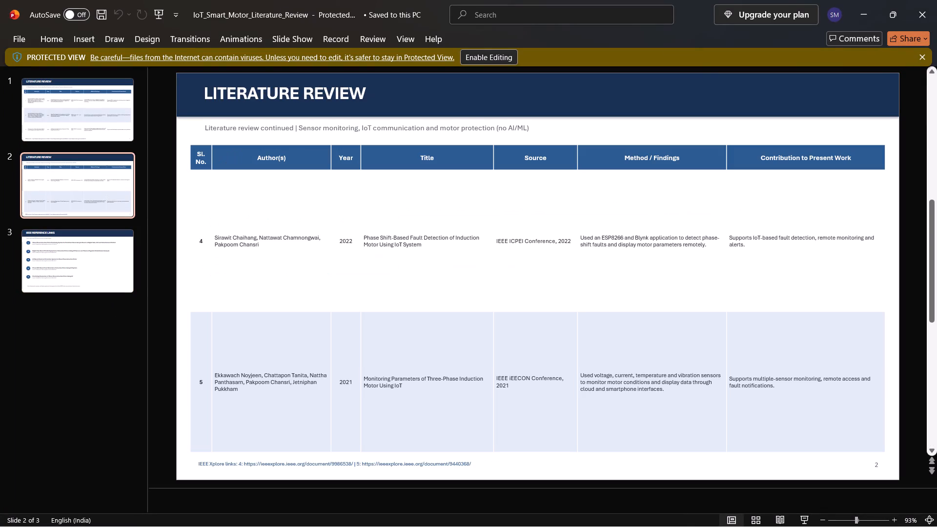
{"action": "scroll", "coordinate": [300, 372], "scroll_direction": "down", "scroll_amount": 2}
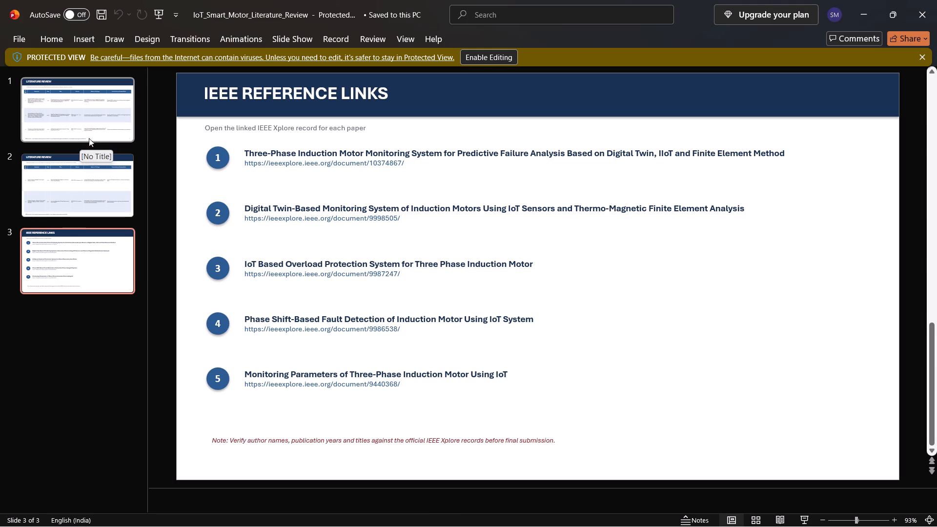
{"action": "left_click", "coordinate": [95, 123]}
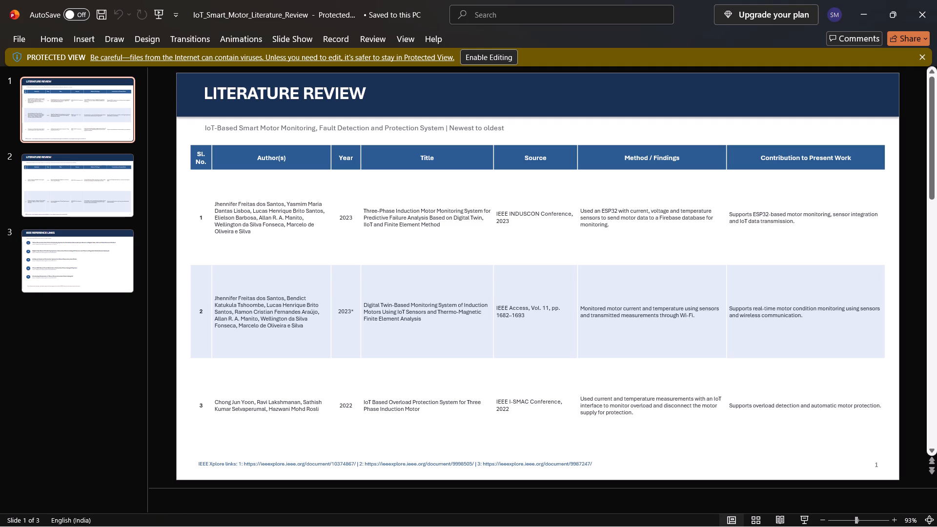
Enable editing for the protected literature review presentation.
{"action": "left_click", "coordinate": [493, 60]}
Copy row 3's authors and paste them over row 4's authors in the iot smart monitoring presentation's Literature Review table.
{"action": "left_click_drag", "start_coordinate": [509, 453], "coordinate": [529, 480]}
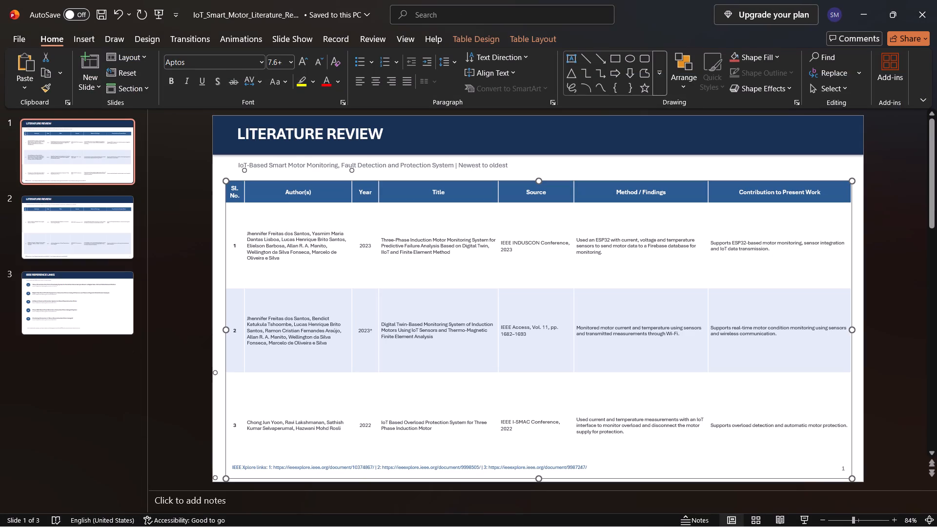
{"action": "left_click_drag", "start_coordinate": [341, 428], "coordinate": [247, 418]}
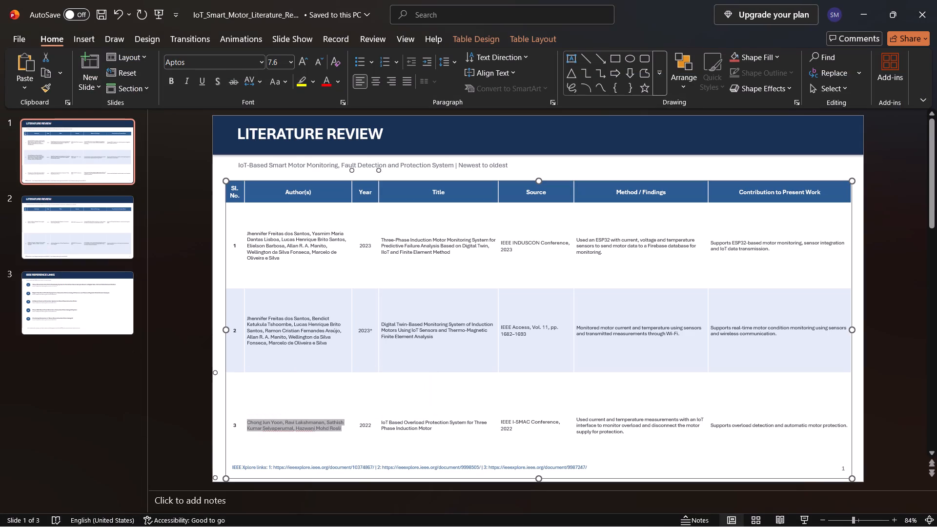
{"action": "key", "text": "ctrl+c"}
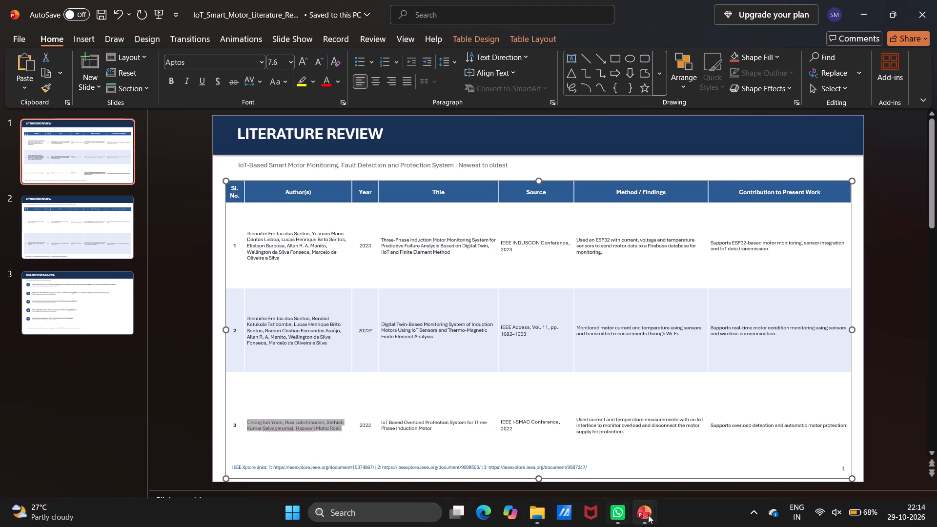
{"action": "left_click", "coordinate": [591, 446]}
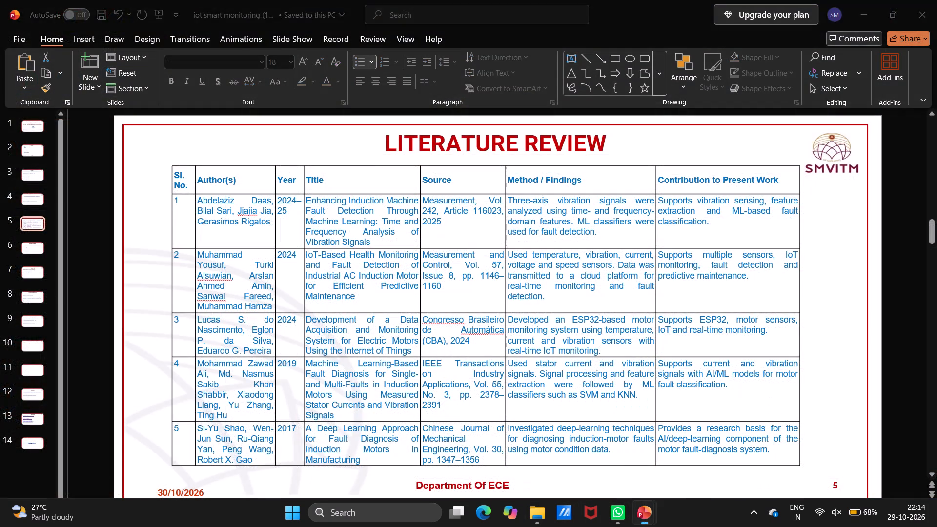
{"action": "left_click_drag", "start_coordinate": [237, 414], "coordinate": [215, 379]}
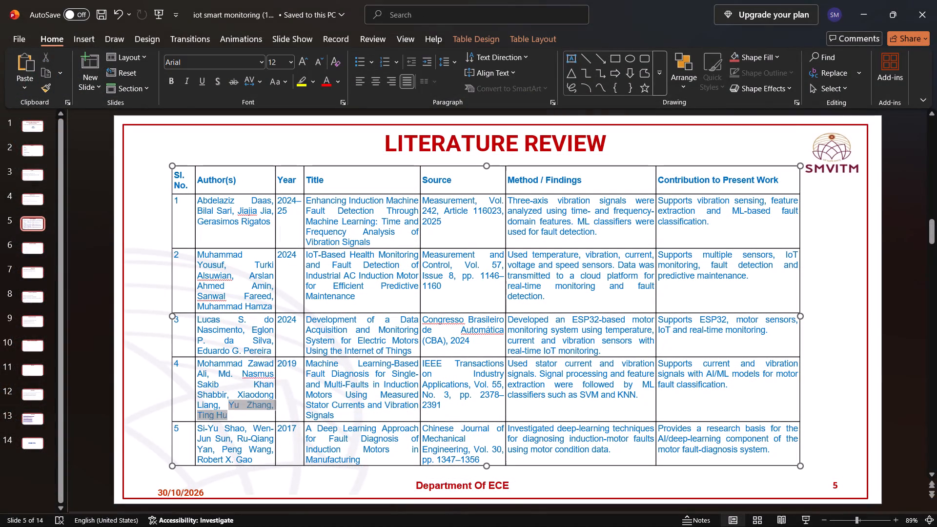
{"action": "left_click_drag", "start_coordinate": [215, 379], "coordinate": [199, 359]}
{"action": "key", "text": "ctrl+v"}
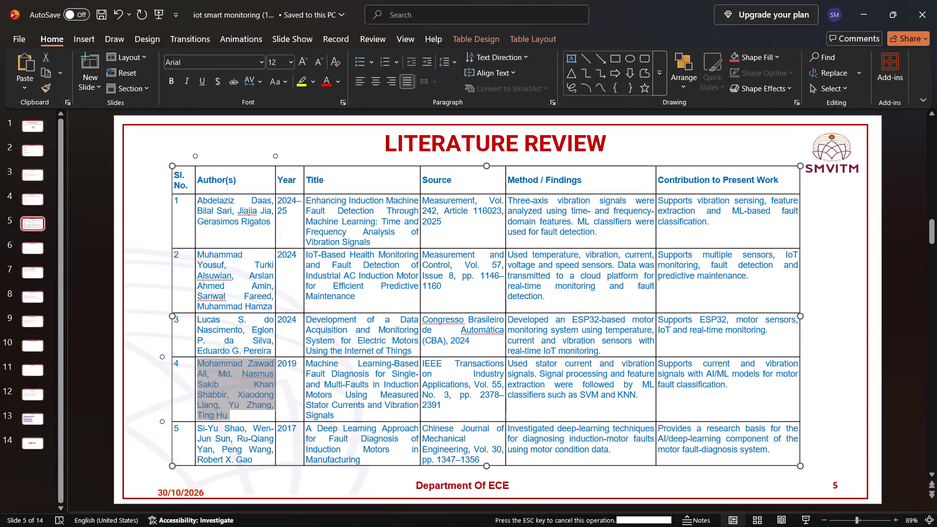
Set the font size of row 4's serial number and authors cells to 16.
{"action": "left_click_drag", "start_coordinate": [212, 380], "coordinate": [195, 361]}
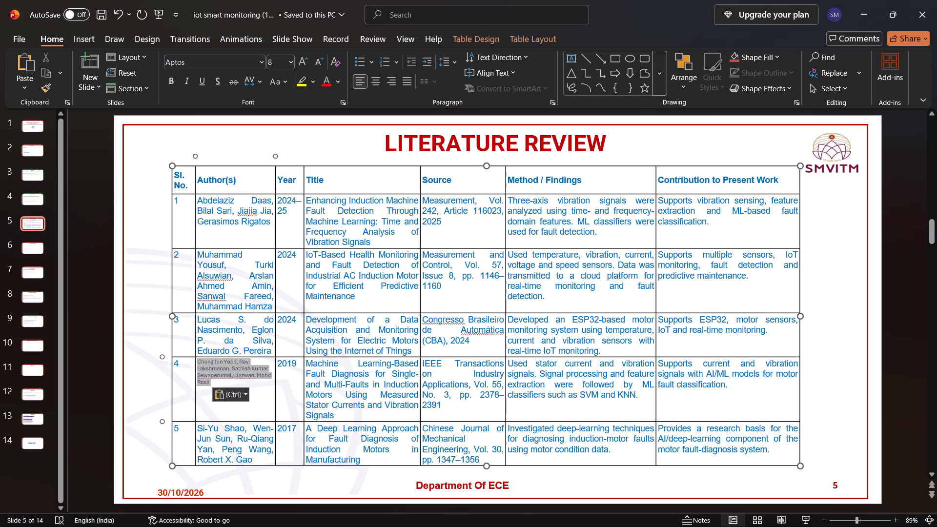
{"action": "left_click_drag", "start_coordinate": [195, 361], "coordinate": [196, 361]}
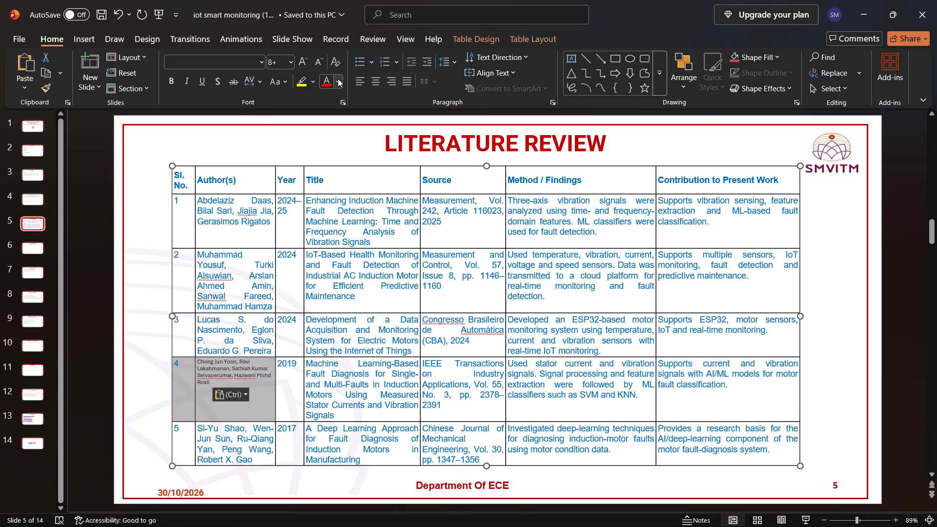
{"action": "left_click", "coordinate": [290, 64]}
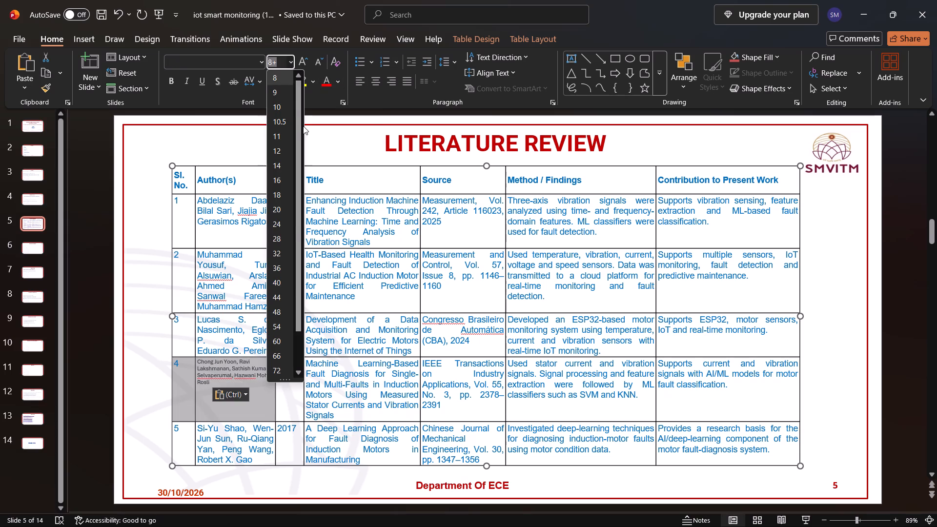
{"action": "left_click", "coordinate": [273, 181]}
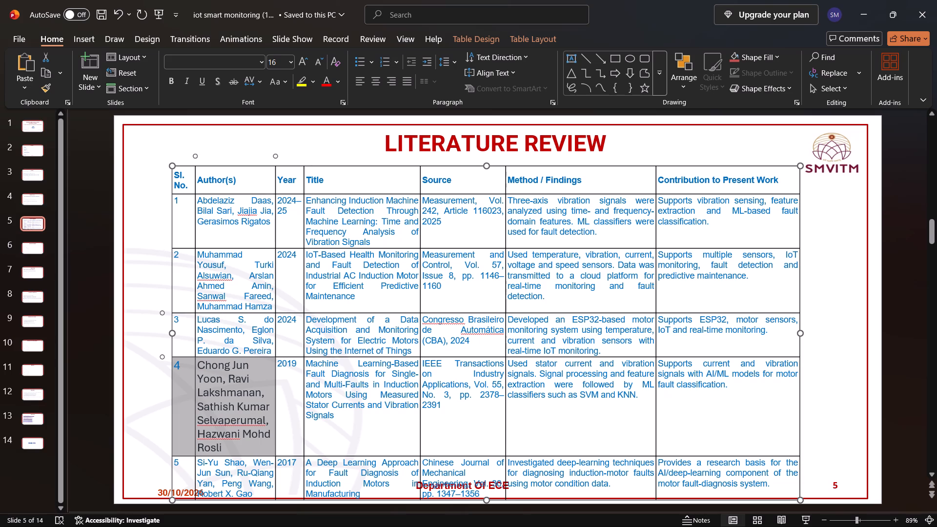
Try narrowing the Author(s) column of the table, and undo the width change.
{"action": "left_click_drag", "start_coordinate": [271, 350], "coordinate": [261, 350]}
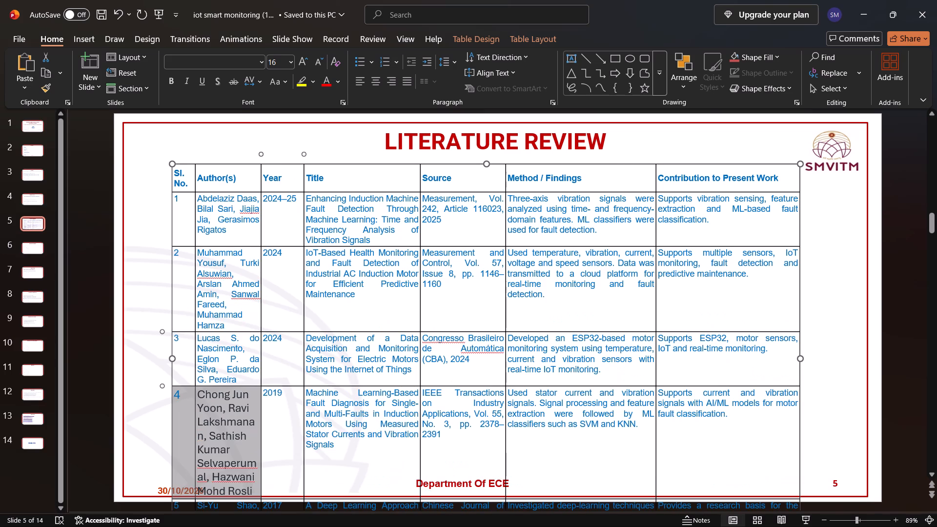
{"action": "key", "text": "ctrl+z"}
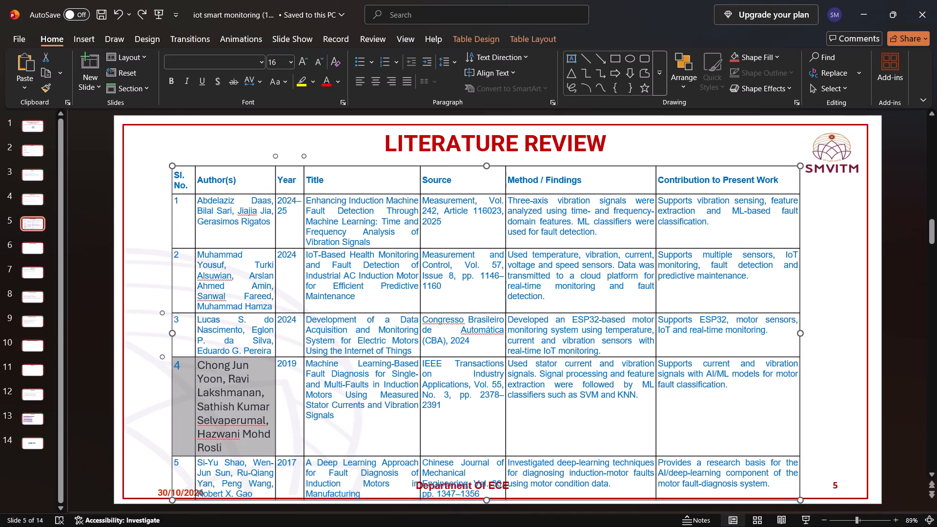
Set the font size of row 4's authors text to 12.
{"action": "left_click_drag", "start_coordinate": [270, 350], "coordinate": [229, 332]}
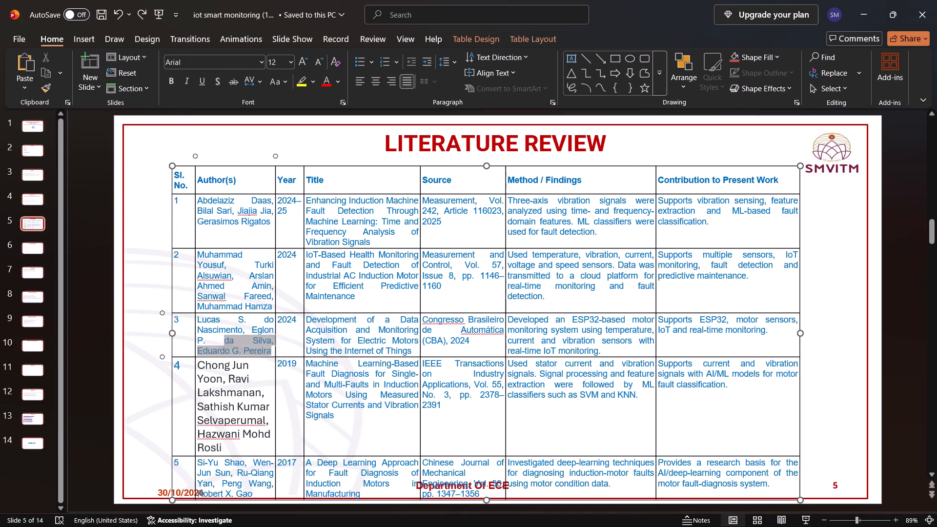
{"action": "left_click_drag", "start_coordinate": [229, 332], "coordinate": [205, 318]}
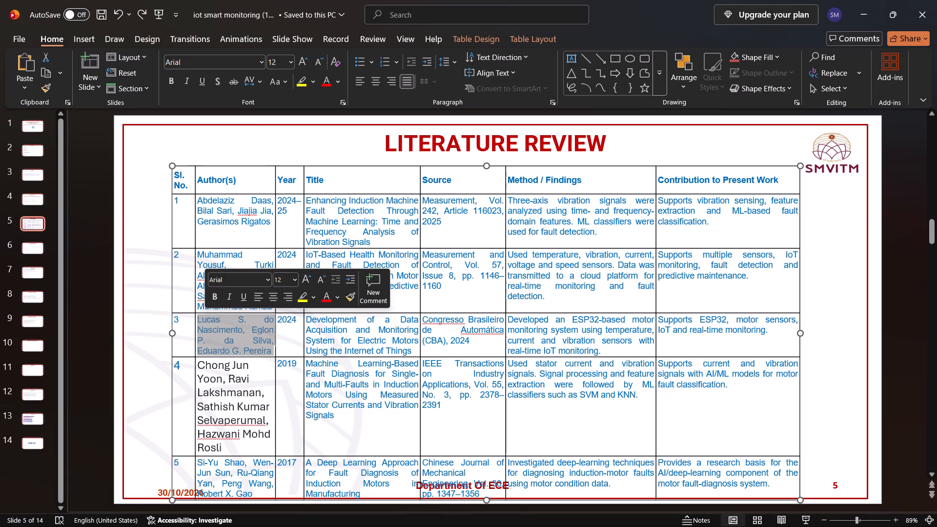
{"action": "left_click_drag", "start_coordinate": [223, 447], "coordinate": [199, 358]}
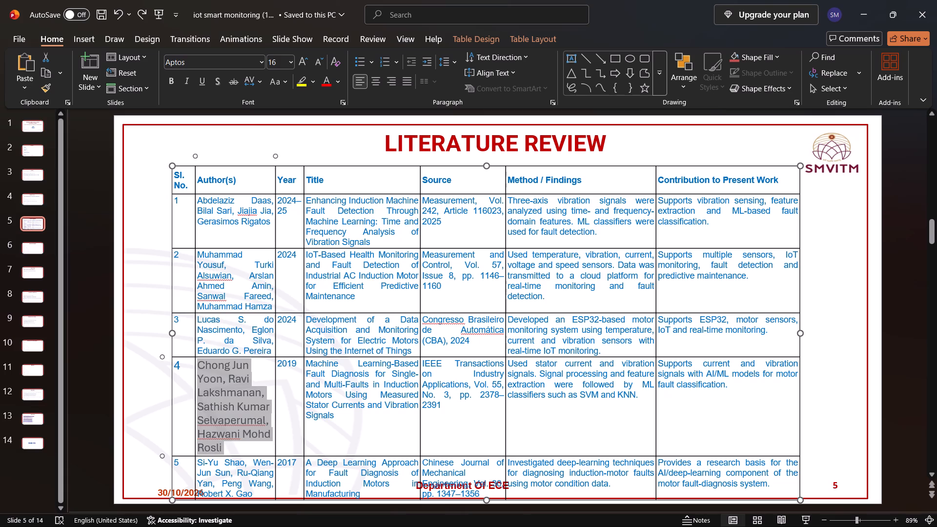
{"action": "left_click_drag", "start_coordinate": [199, 358], "coordinate": [199, 357]}
{"action": "left_click", "coordinate": [289, 63]}
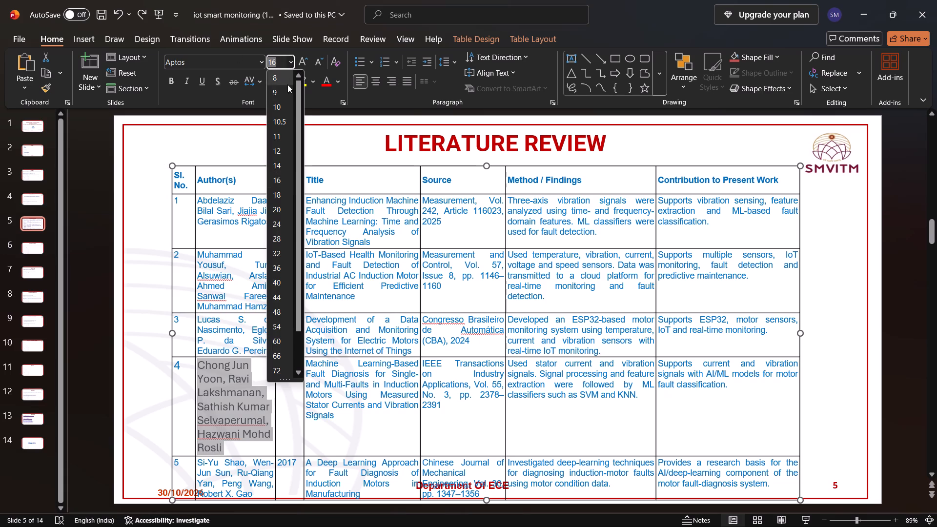
{"action": "left_click", "coordinate": [276, 149]}
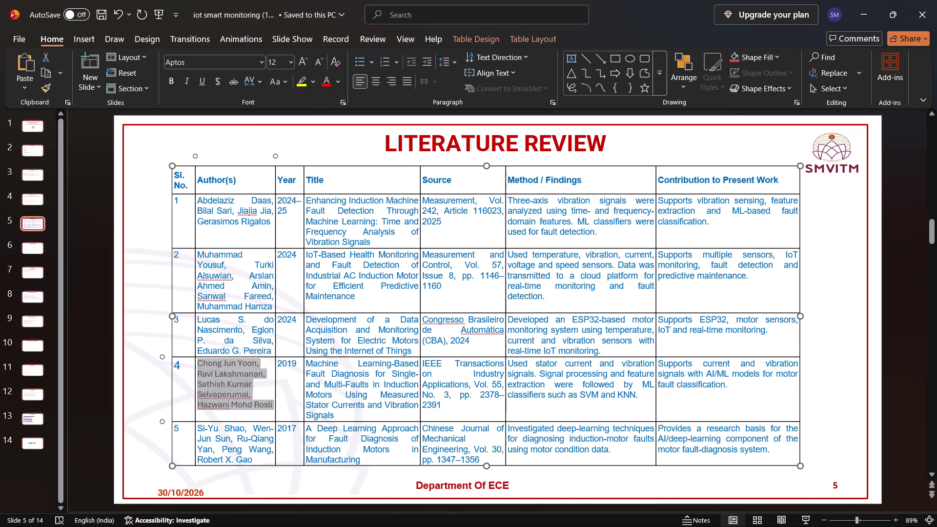
Change the font colour of row 4's authors text to the standard blue used in the table.
{"action": "left_click", "coordinate": [338, 83]}
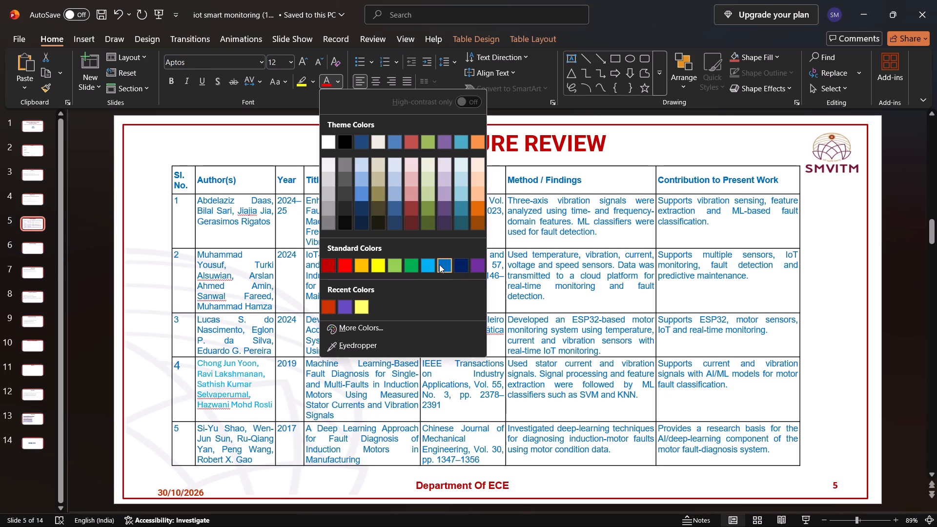
{"action": "left_click", "coordinate": [439, 264]}
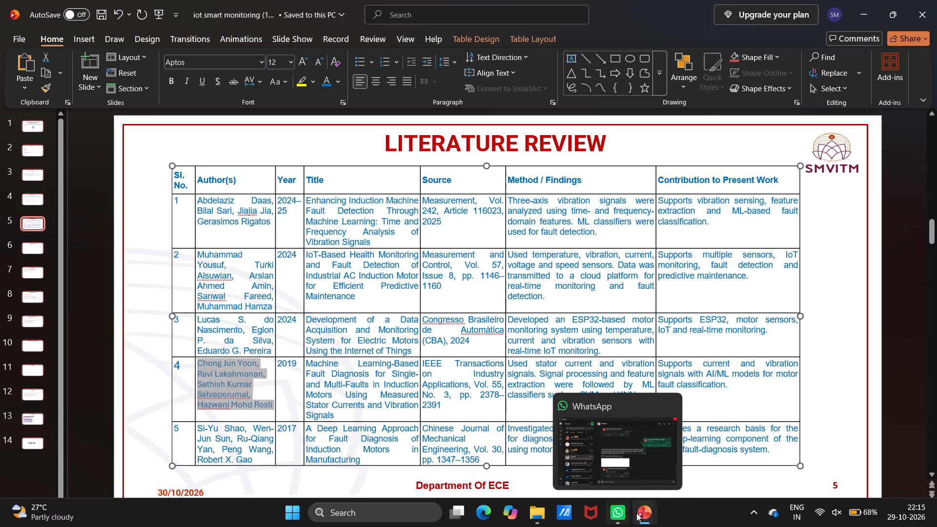
Switch to the IoT_Smart_Motor_Literature_Review presentation and set slide 1's table body text, excluding headers and serial numbers, to size 12.
{"action": "left_click", "coordinate": [682, 459]}
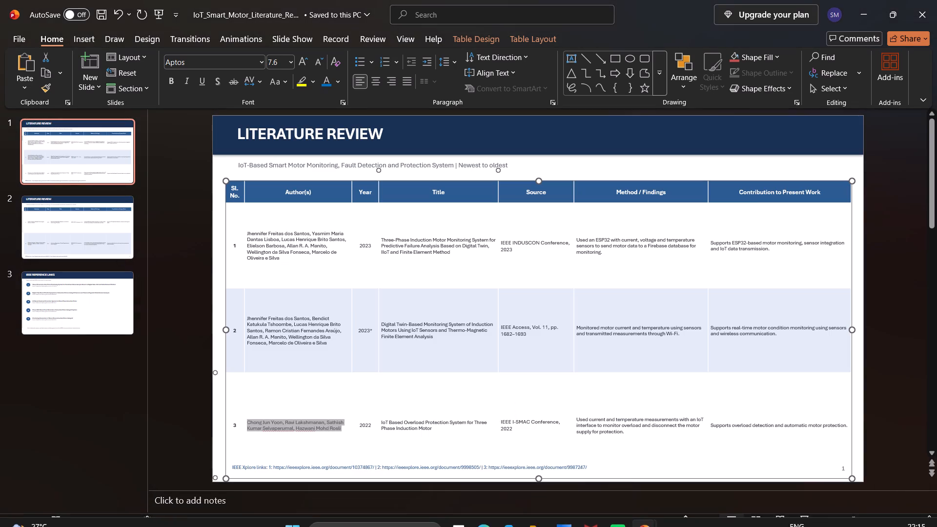
{"action": "left_click_drag", "start_coordinate": [356, 424], "coordinate": [605, 418]}
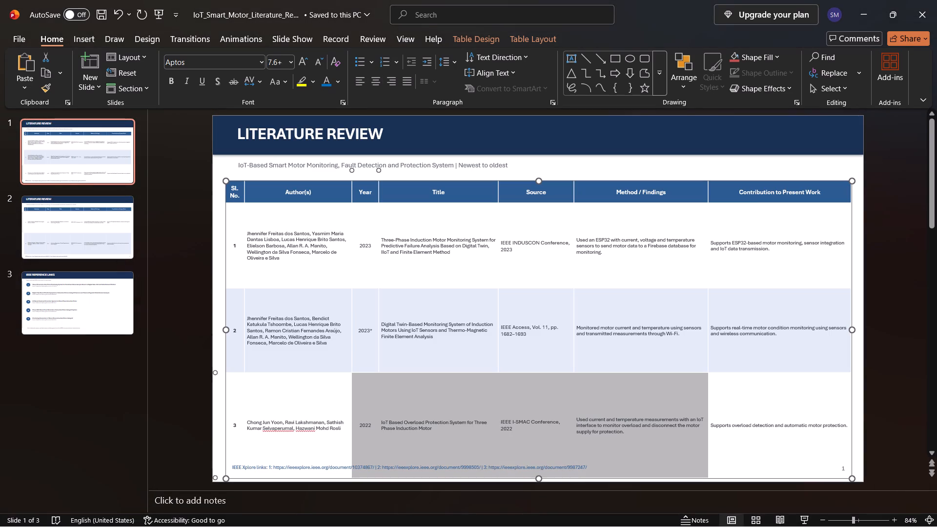
{"action": "left_click_drag", "start_coordinate": [605, 418], "coordinate": [209, 182]}
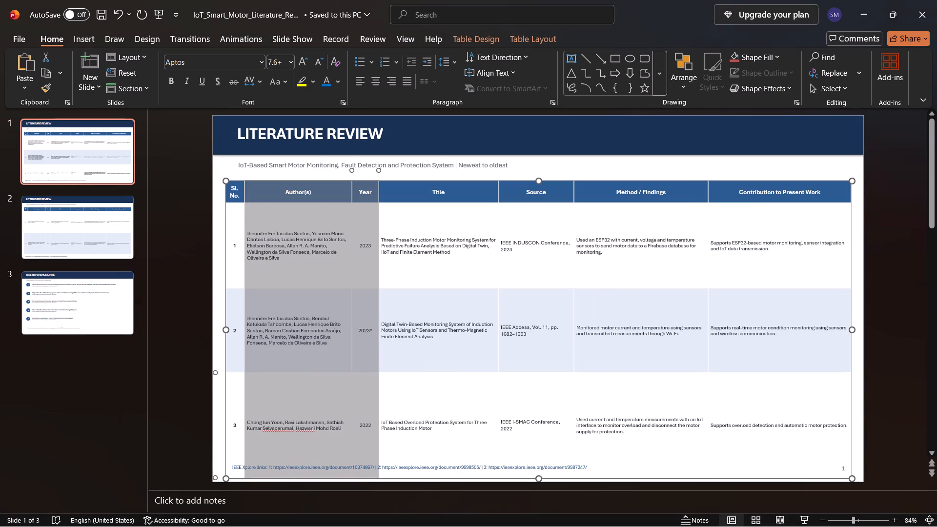
{"action": "left_click_drag", "start_coordinate": [209, 182], "coordinate": [198, 192]}
{"action": "left_click", "coordinate": [410, 325]}
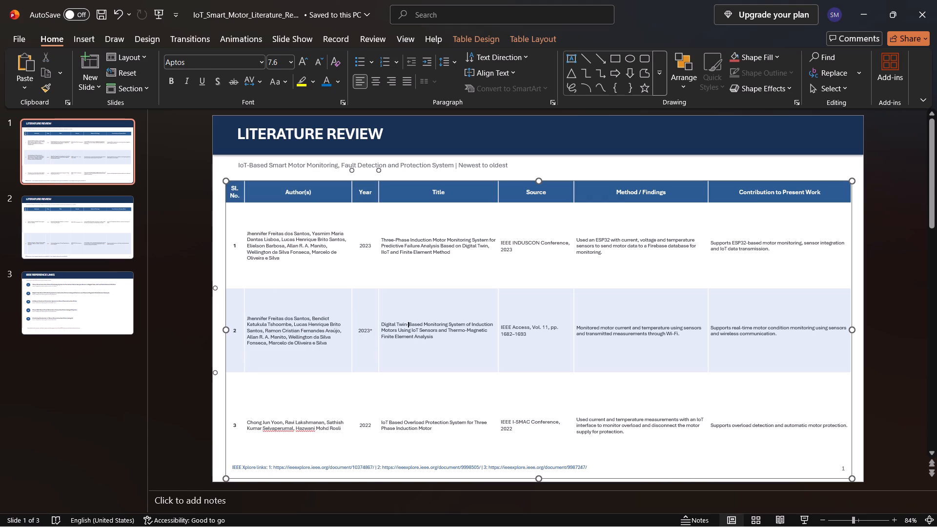
{"action": "left_click_drag", "start_coordinate": [248, 218], "coordinate": [913, 484]}
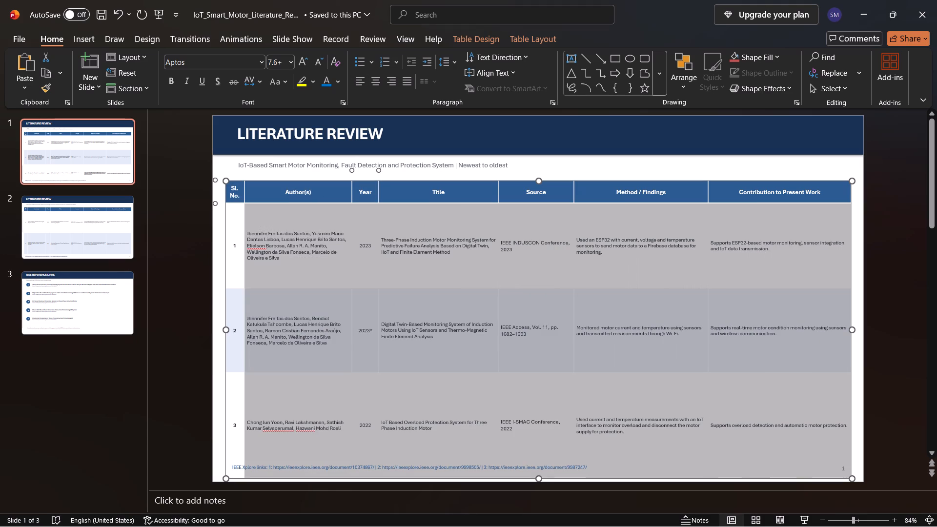
{"action": "left_click", "coordinate": [289, 64]}
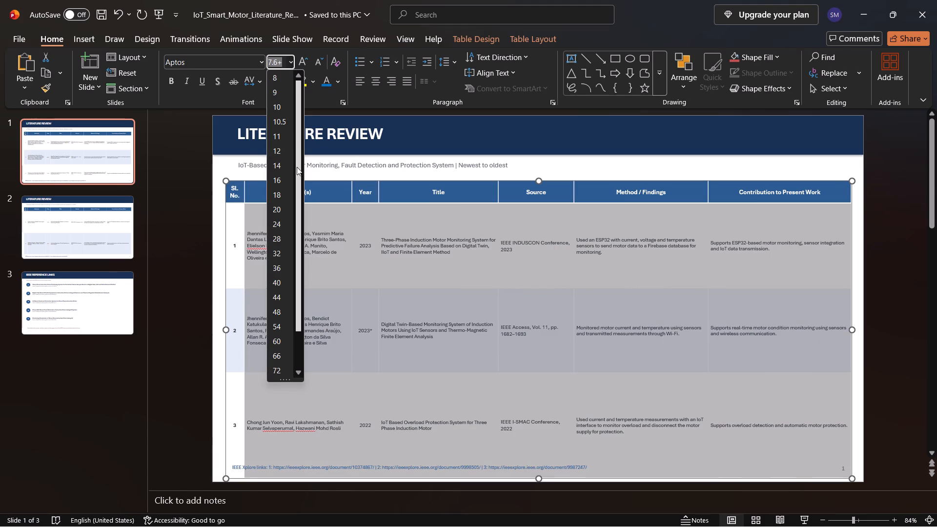
{"action": "left_click", "coordinate": [274, 149]}
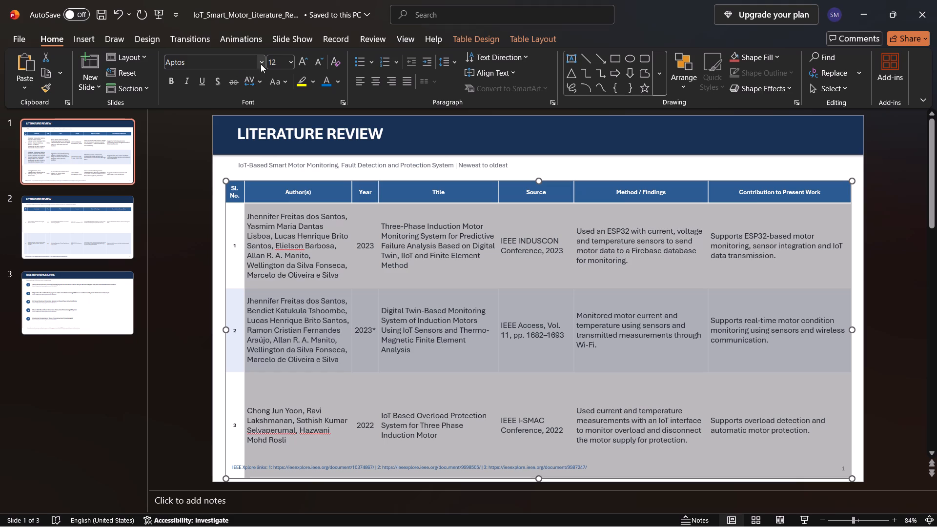
Change the font of the selected table body text to Arial.
{"action": "left_click", "coordinate": [261, 64]}
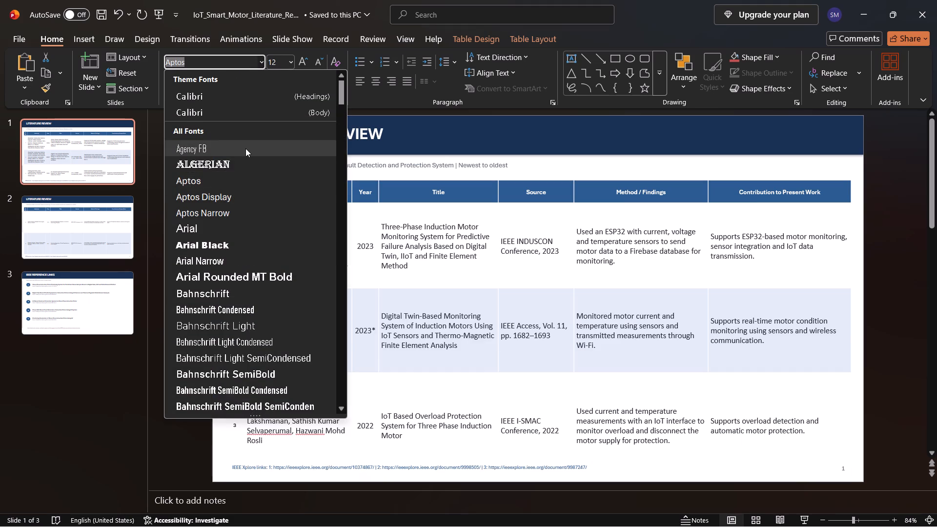
{"action": "scroll", "coordinate": [247, 96], "scroll_direction": "up", "scroll_amount": 3}
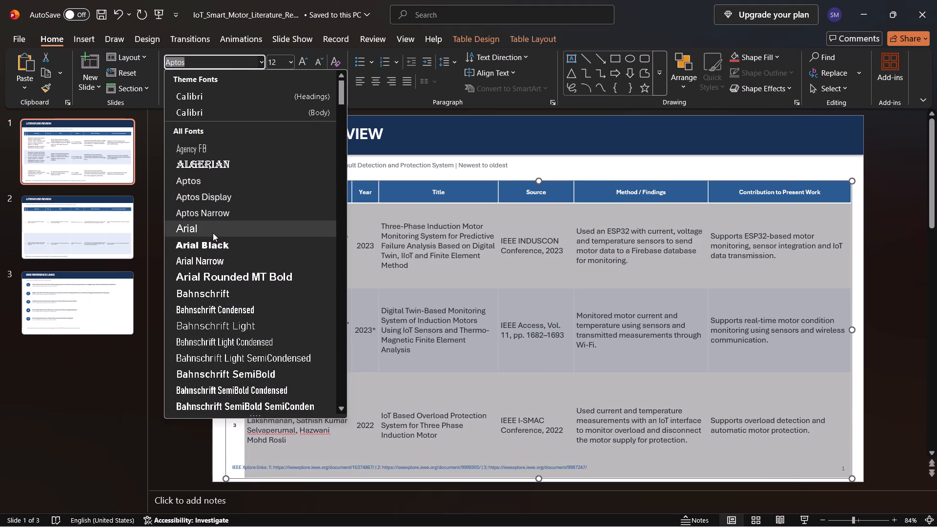
{"action": "left_click", "coordinate": [213, 233]}
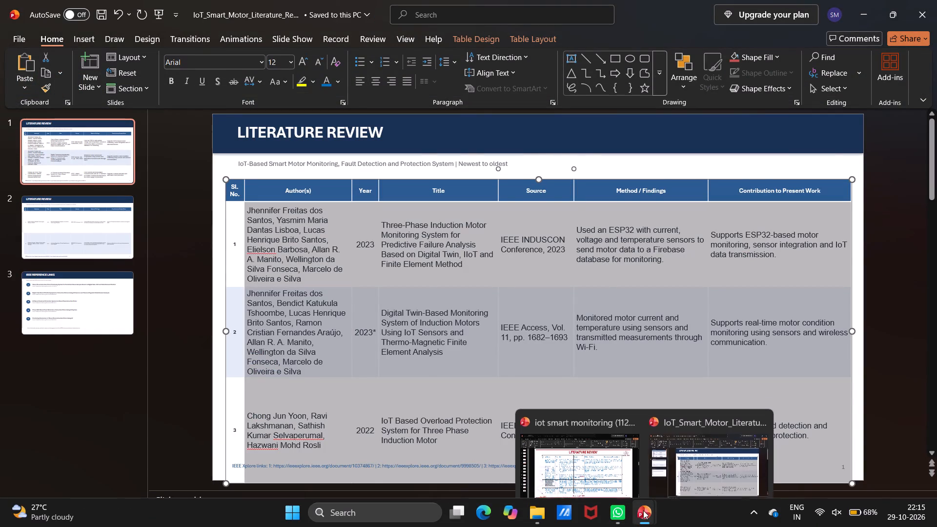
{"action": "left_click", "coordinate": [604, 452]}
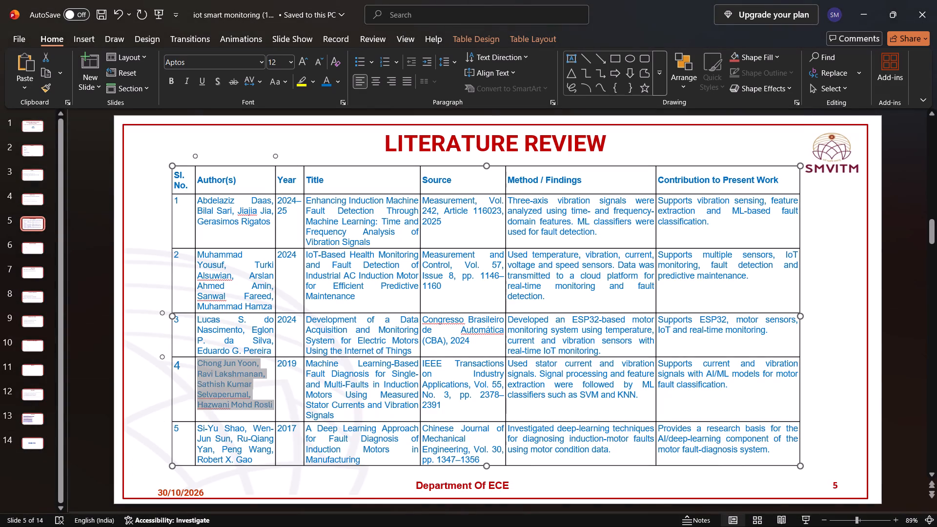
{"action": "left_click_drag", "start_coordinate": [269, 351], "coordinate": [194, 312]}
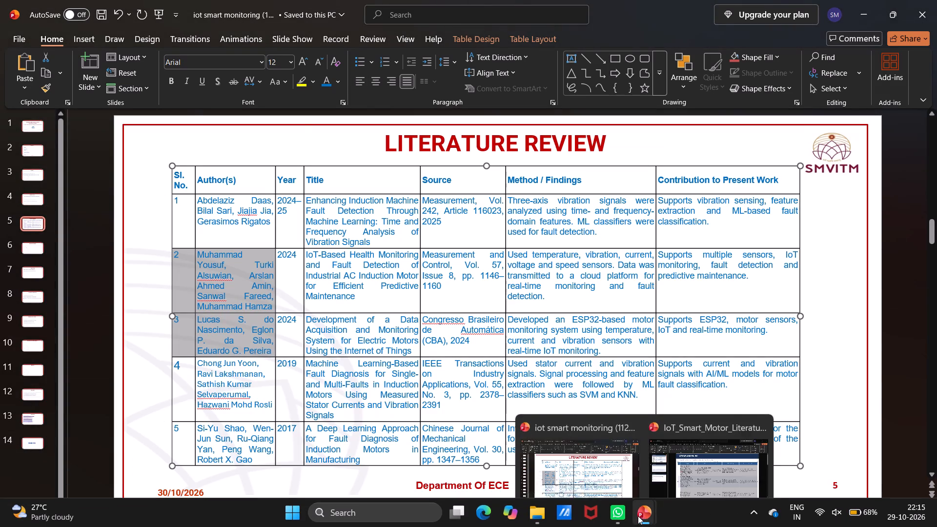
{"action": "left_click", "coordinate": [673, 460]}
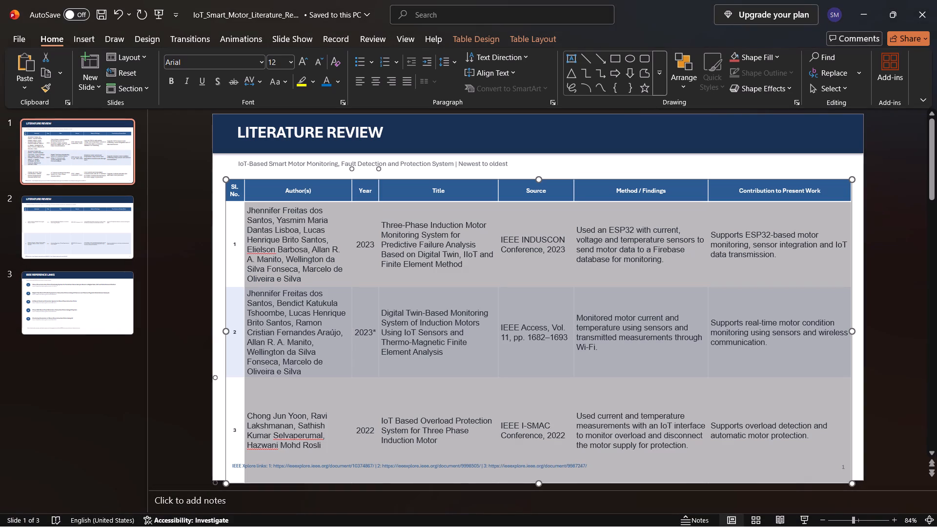
Copy the authors of entry 3 on slide 1 and paste them over row 4's authors in the iot smart monitoring presentation's table.
{"action": "left_click", "coordinate": [340, 435]}
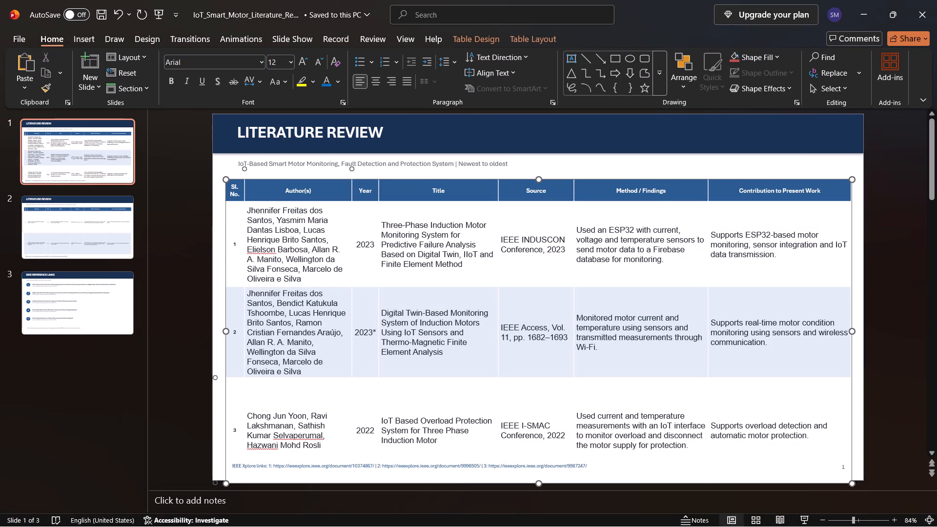
{"action": "left_click_drag", "start_coordinate": [329, 446], "coordinate": [260, 411]}
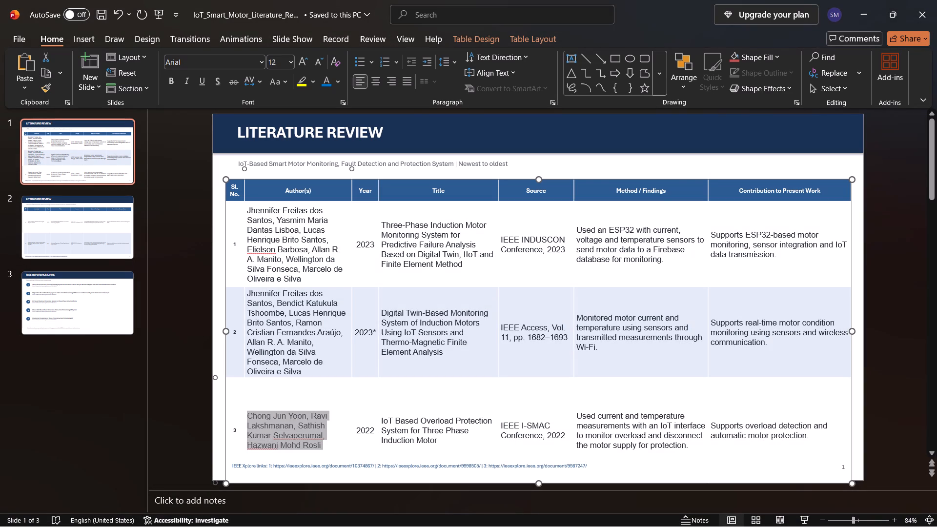
{"action": "left_click_drag", "start_coordinate": [260, 411], "coordinate": [255, 411]}
{"action": "key", "text": "ctrl+c"}
{"action": "key", "text": "ctrl+c"}
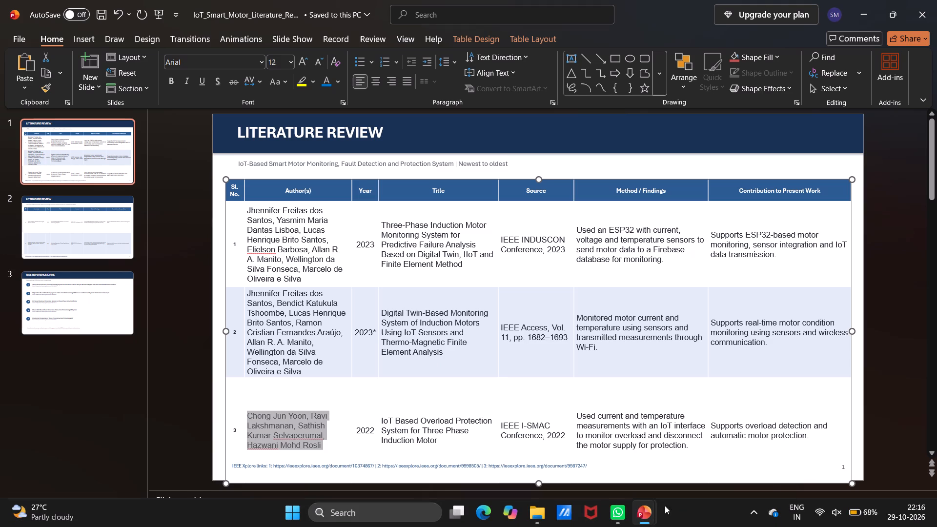
{"action": "left_click", "coordinate": [587, 460]}
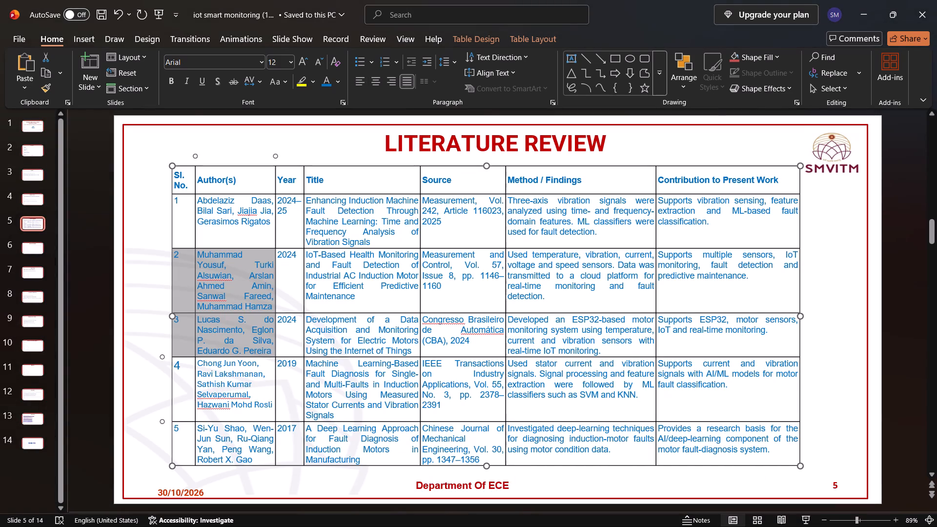
{"action": "left_click", "coordinate": [271, 402]}
{"action": "left_click_drag", "start_coordinate": [269, 410], "coordinate": [198, 360]}
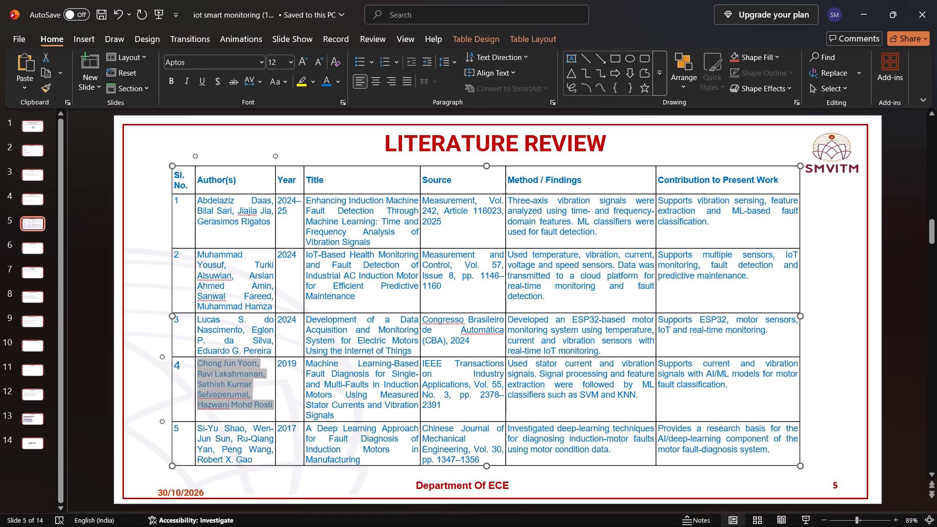
{"action": "key", "text": "ctrl+v"}
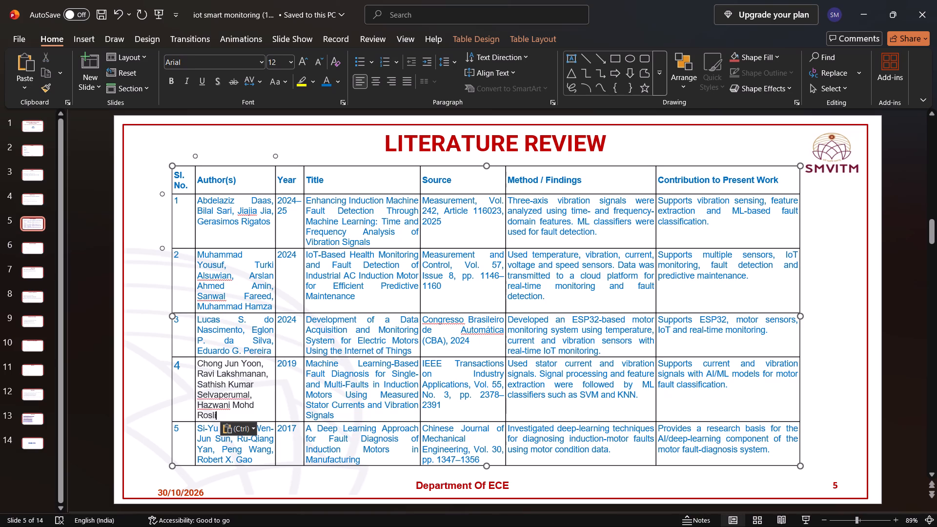
Change the font colour of row 4's pasted authors text to the blue used in the rest of the table.
{"action": "left_click", "coordinate": [325, 82]}
{"action": "left_click_drag", "start_coordinate": [218, 413], "coordinate": [207, 363]}
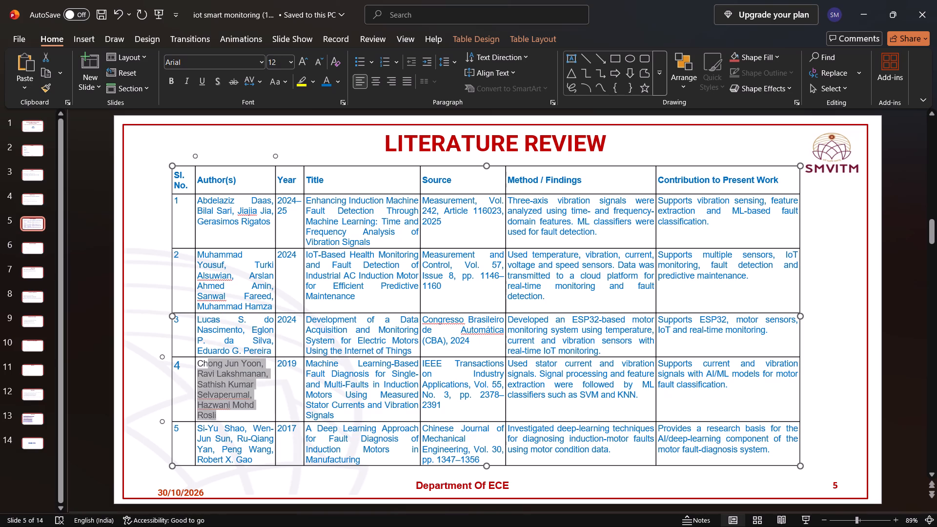
{"action": "left_click_drag", "start_coordinate": [207, 363], "coordinate": [197, 364]}
{"action": "left_click", "coordinate": [331, 84]}
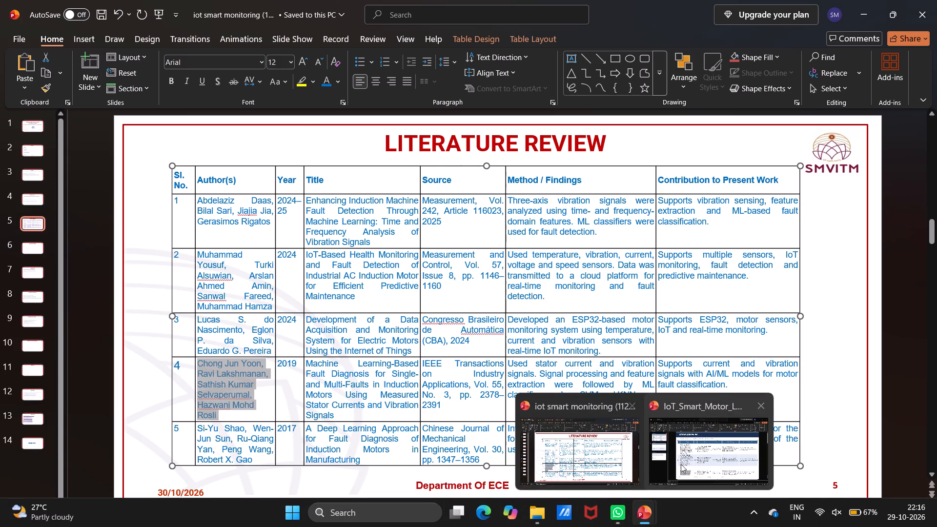
Check entry 3's year in the IoT_Smart_Motor_Literature_Review presentation and set row 4's year in the iot smart monitoring table to 2022.
{"action": "left_click", "coordinate": [685, 465]}
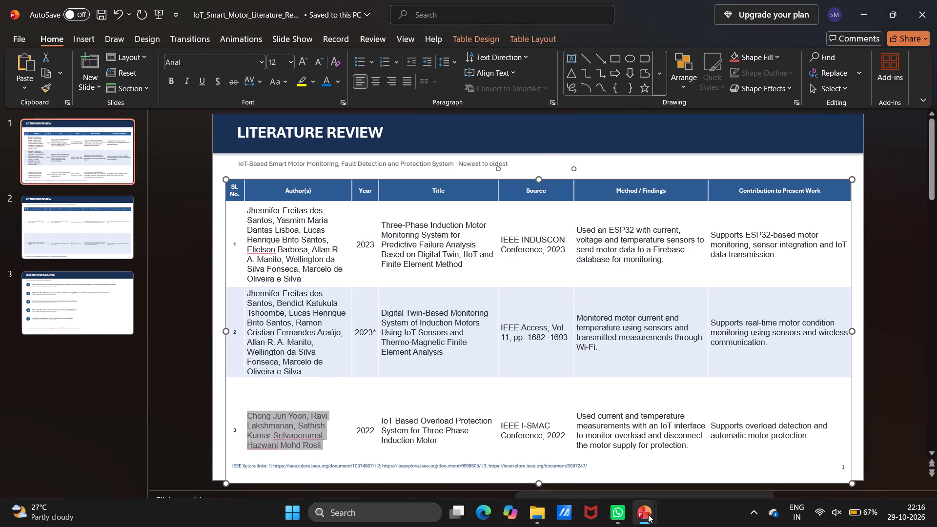
{"action": "left_click", "coordinate": [605, 446]}
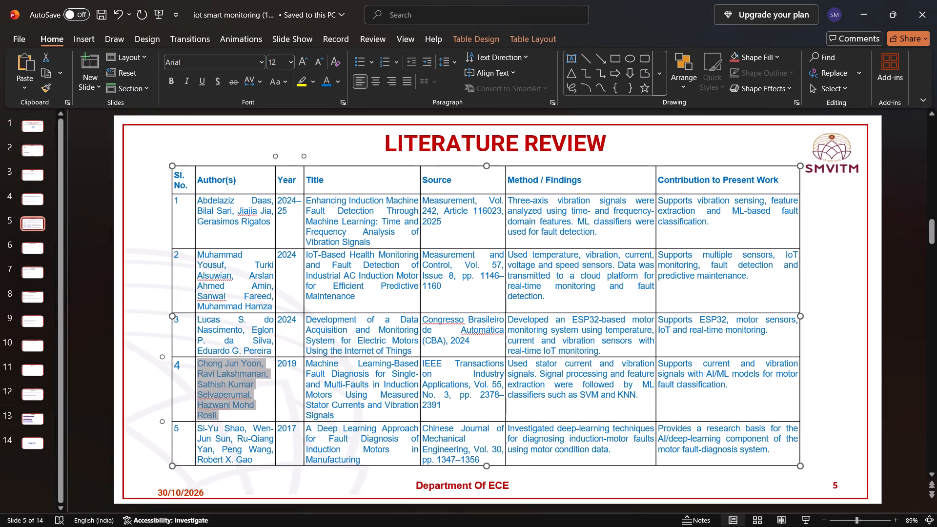
{"action": "left_click", "coordinate": [296, 366]}
{"action": "key", "text": "BackSpace"}
{"action": "key", "text": "BackSpace"}
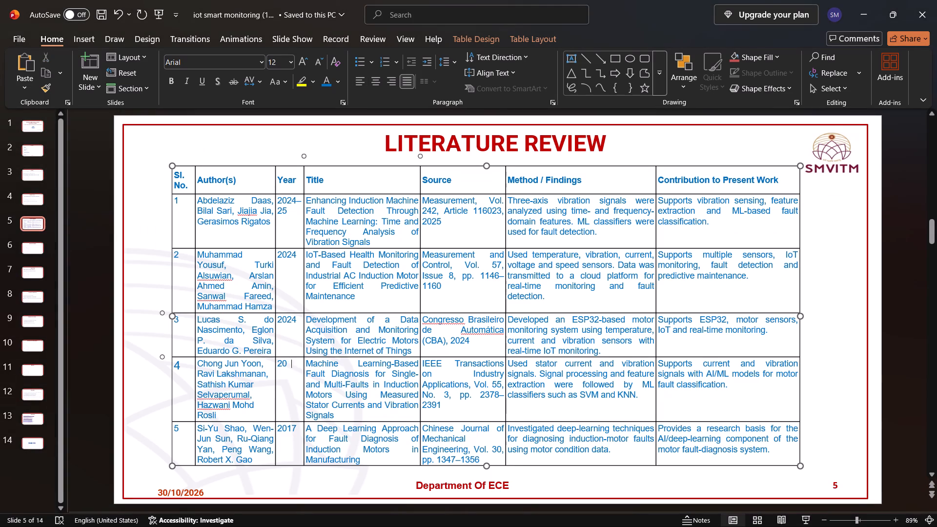
{"action": "type", "text": "22"}
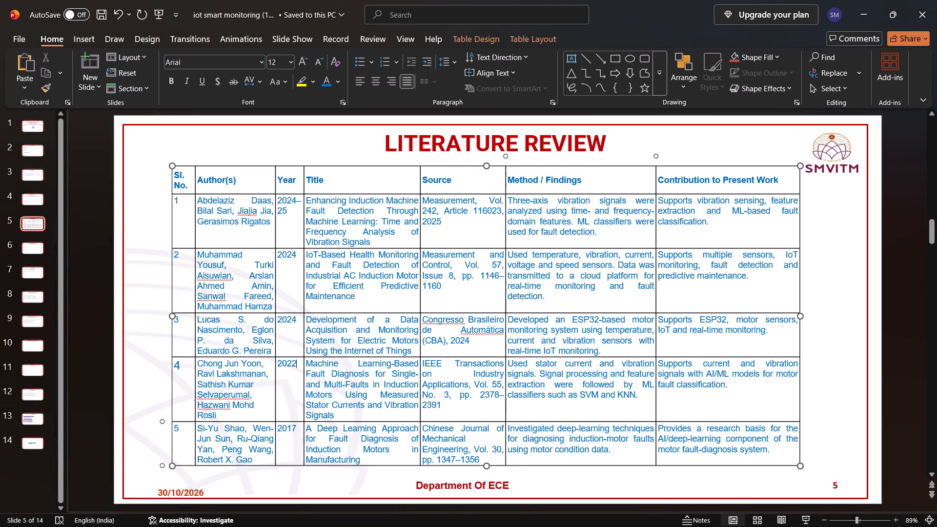
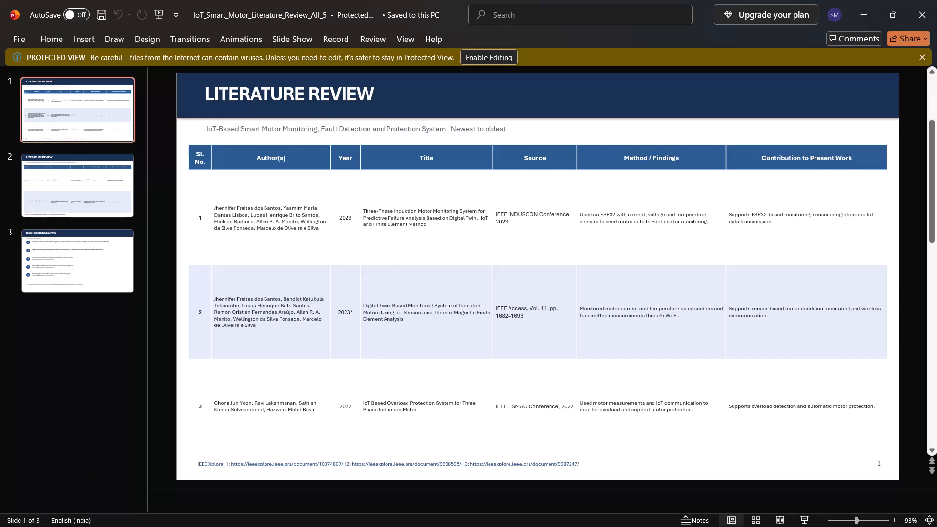
Enable editing of the protected IoT_Smart_Motor_Literature_Review_All_5 presentation so its table text can be selected.
{"action": "scroll", "coordinate": [289, 392], "scroll_direction": "up", "scroll_amount": 4}
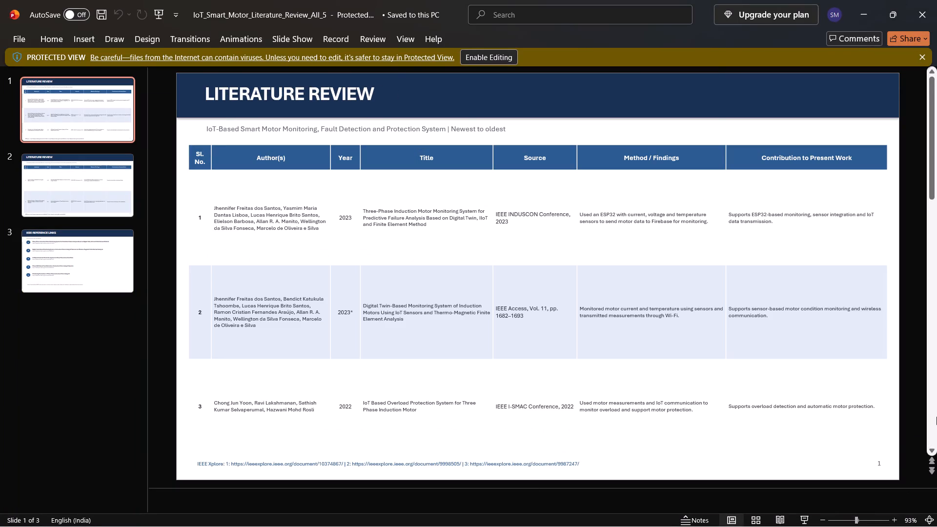
{"action": "left_click_drag", "start_coordinate": [875, 409], "coordinate": [498, 249]}
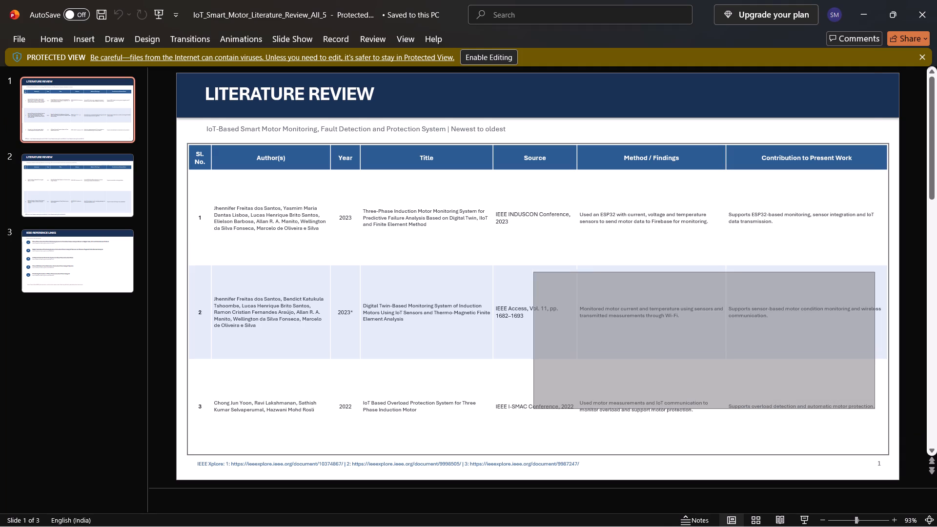
{"action": "left_click_drag", "start_coordinate": [498, 249], "coordinate": [190, 192]}
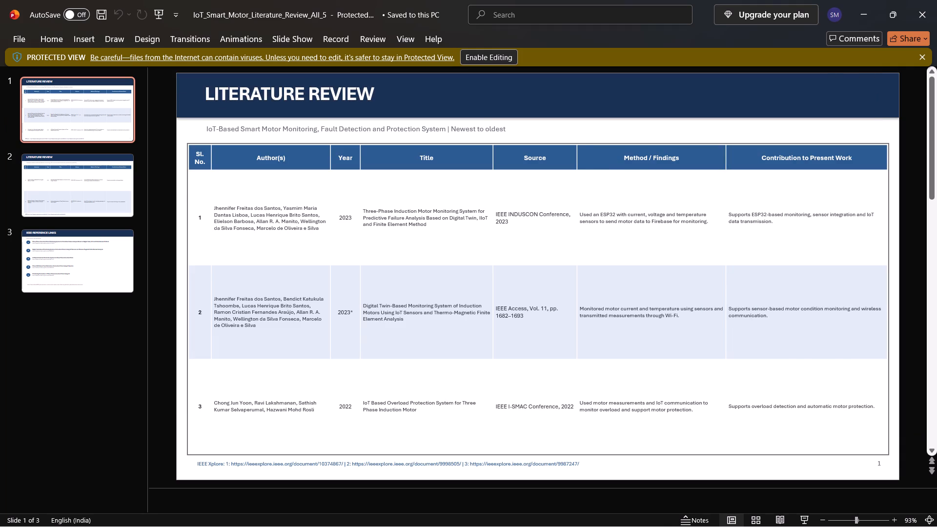
{"action": "key", "text": "ctrl+a"}
{"action": "left_click", "coordinate": [283, 236], "text": "ctrl"}
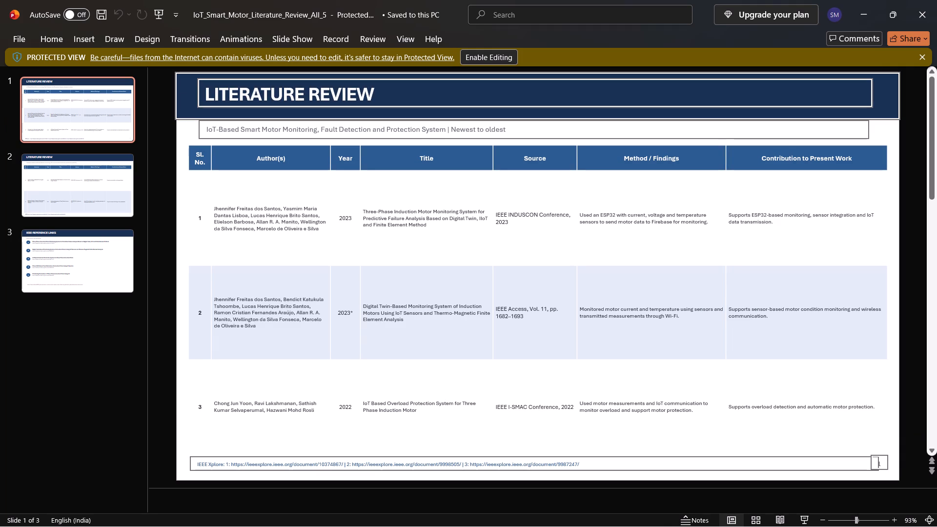
{"action": "left_click", "coordinate": [494, 60], "text": "ctrl"}
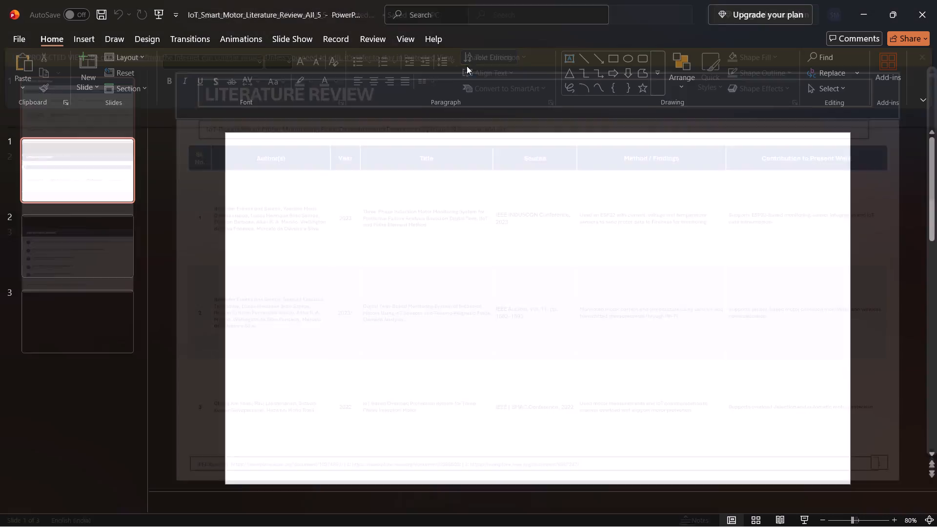
Format all the text of slide 1's literature review table as Arial, 12 points, in blue.
{"action": "left_click", "coordinate": [247, 237], "text": "ctrl"}
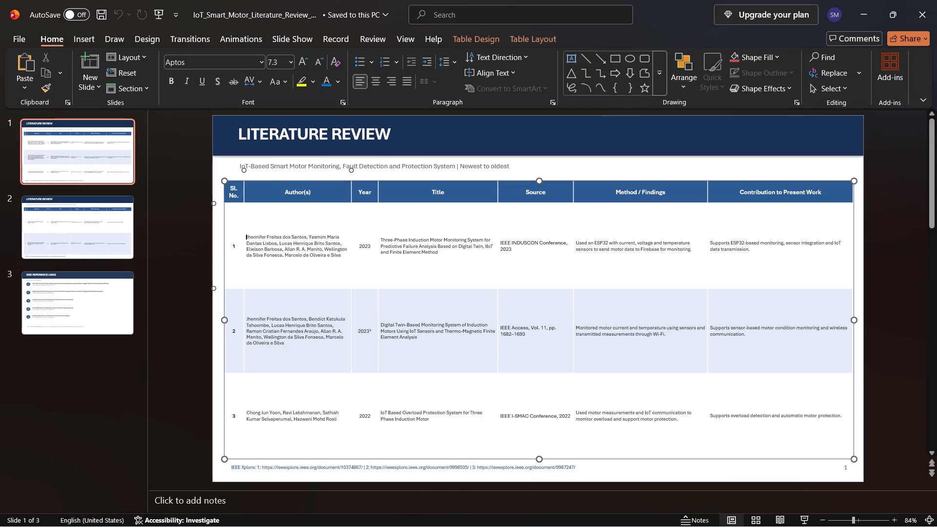
{"action": "key", "text": "ctrl+a"}
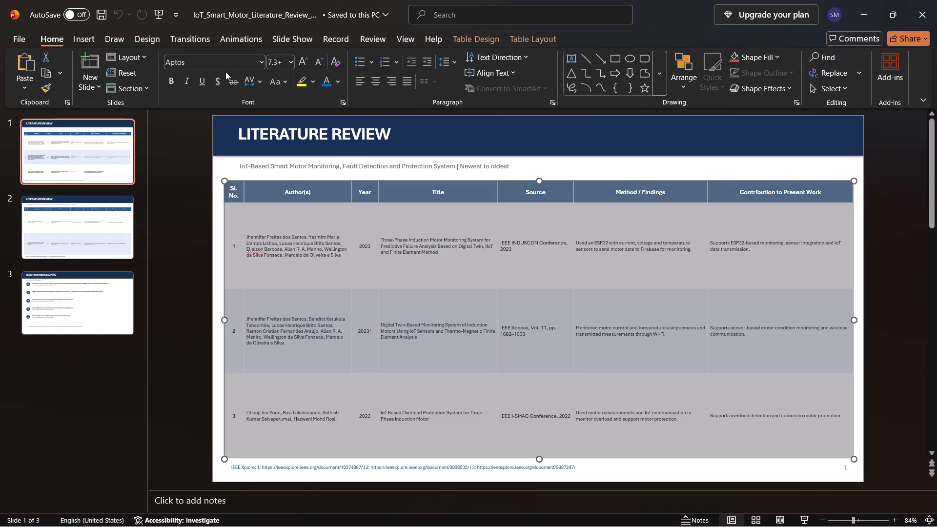
{"action": "left_click", "coordinate": [262, 63]}
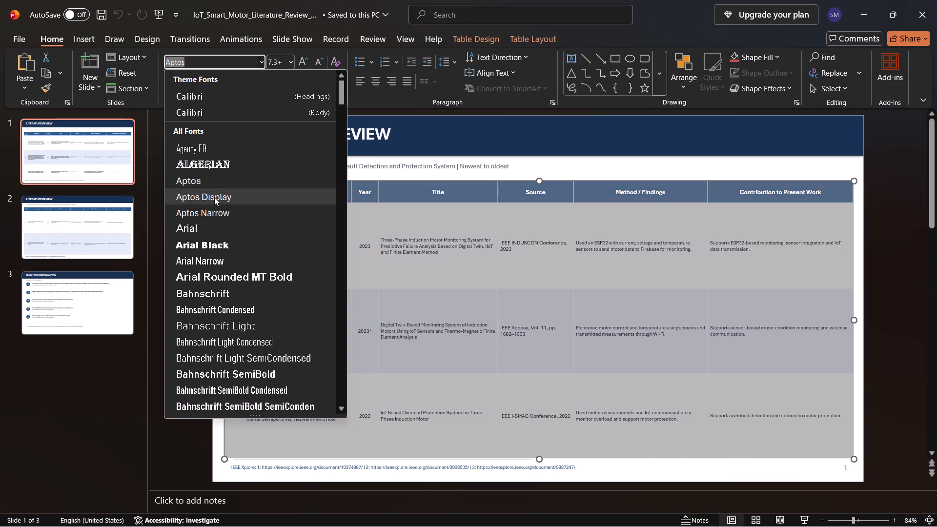
{"action": "left_click", "coordinate": [227, 228]}
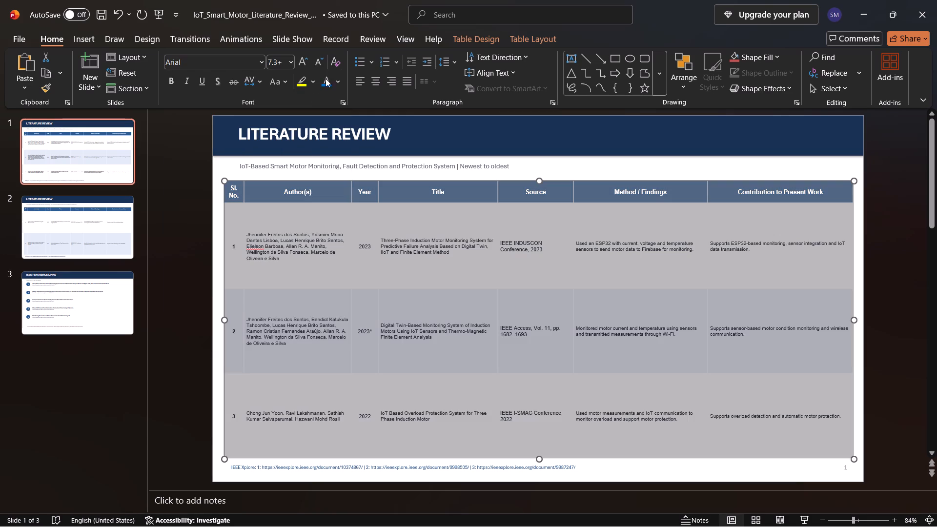
{"action": "left_click", "coordinate": [292, 64]}
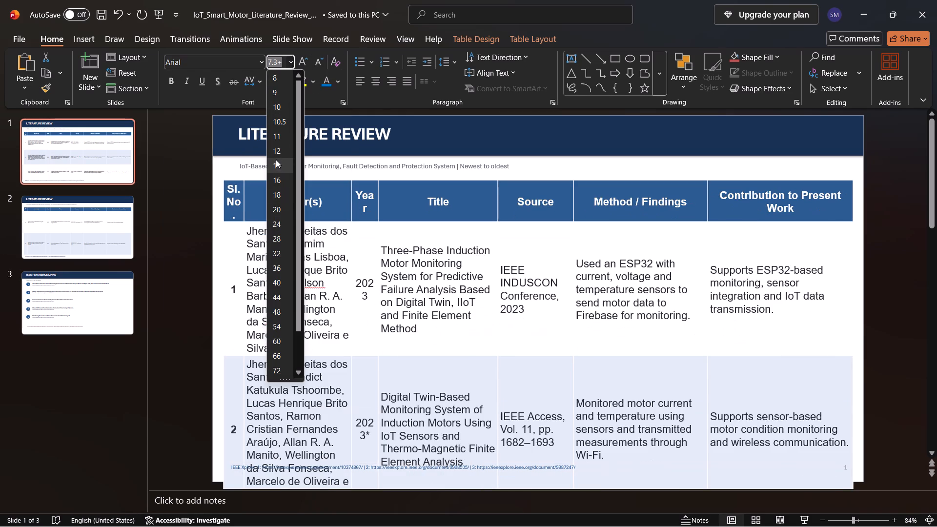
{"action": "left_click", "coordinate": [281, 151]}
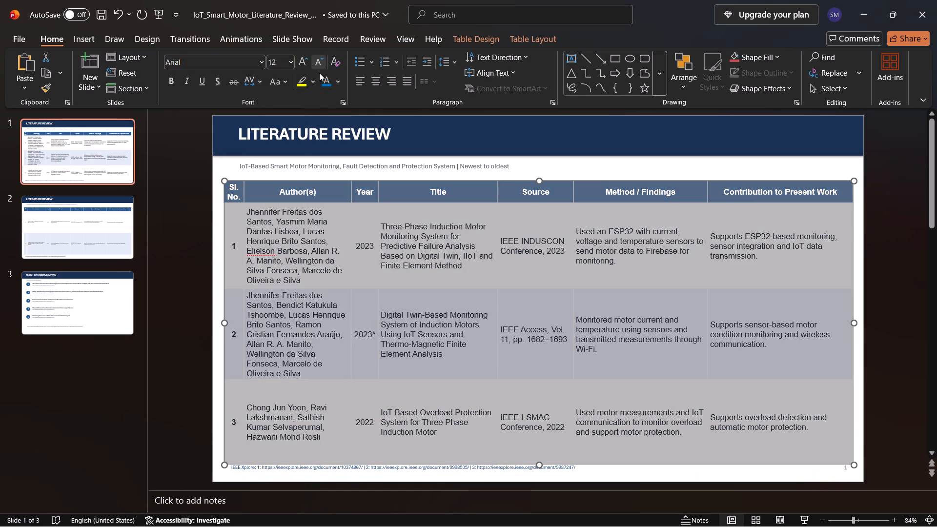
{"action": "left_click", "coordinate": [321, 81]}
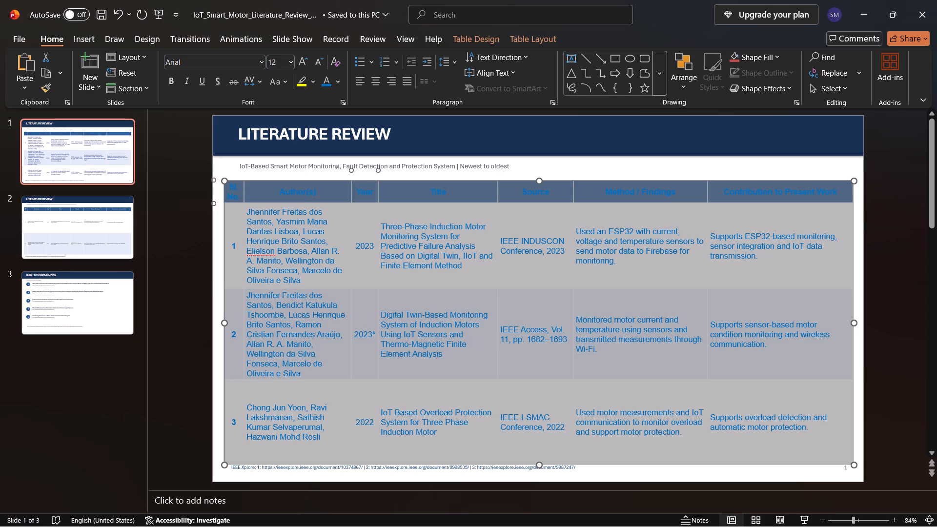
Change the font colour of the table's header row to black.
{"action": "left_click", "coordinate": [322, 199]}
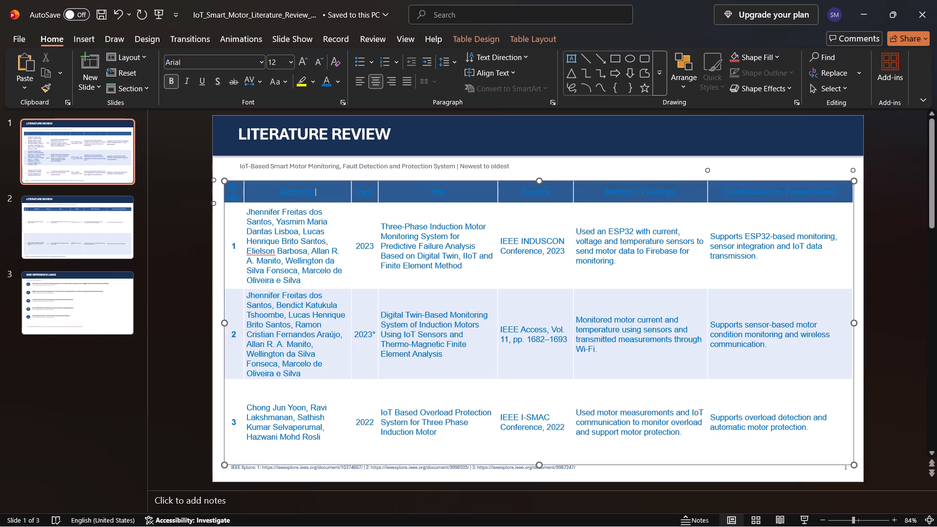
{"action": "left_click_drag", "start_coordinate": [843, 193], "coordinate": [244, 195]}
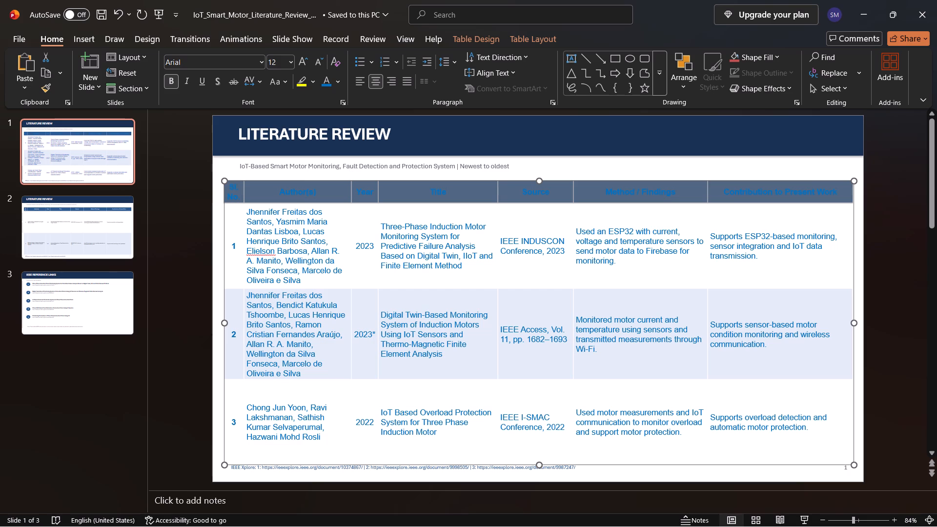
{"action": "left_click", "coordinate": [336, 83]}
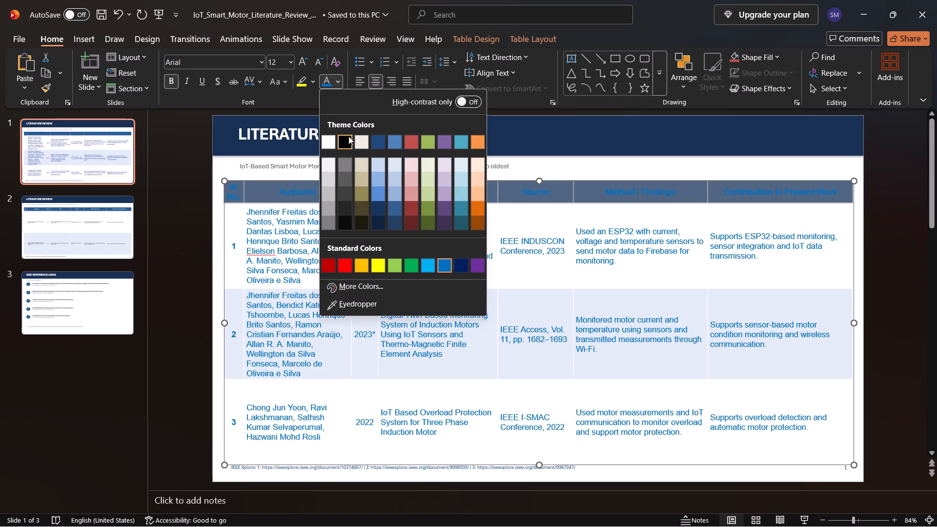
{"action": "left_click", "coordinate": [346, 137]}
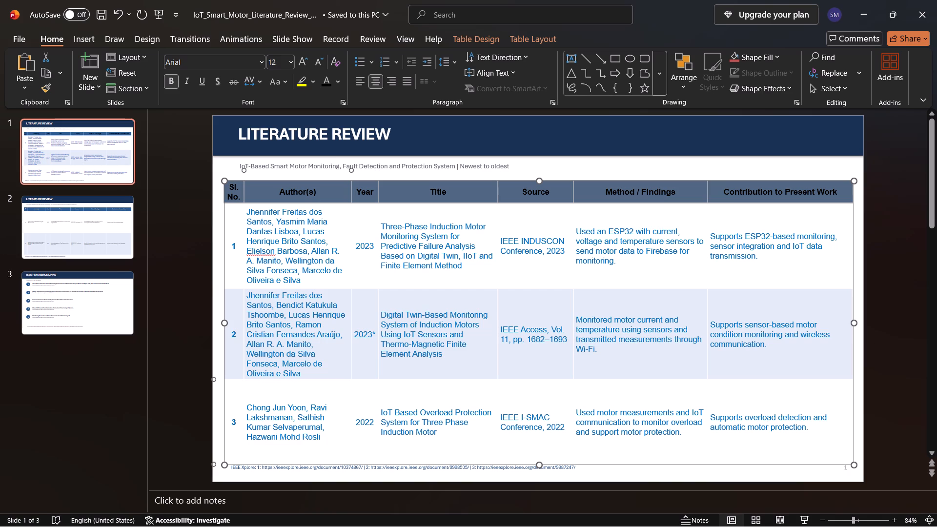
Copy entry 3's cells from authors to contribution and paste them over row 4's matching cells in the iot smart monitoring presentation's table.
{"action": "left_click_drag", "start_coordinate": [248, 407], "coordinate": [449, 485]}
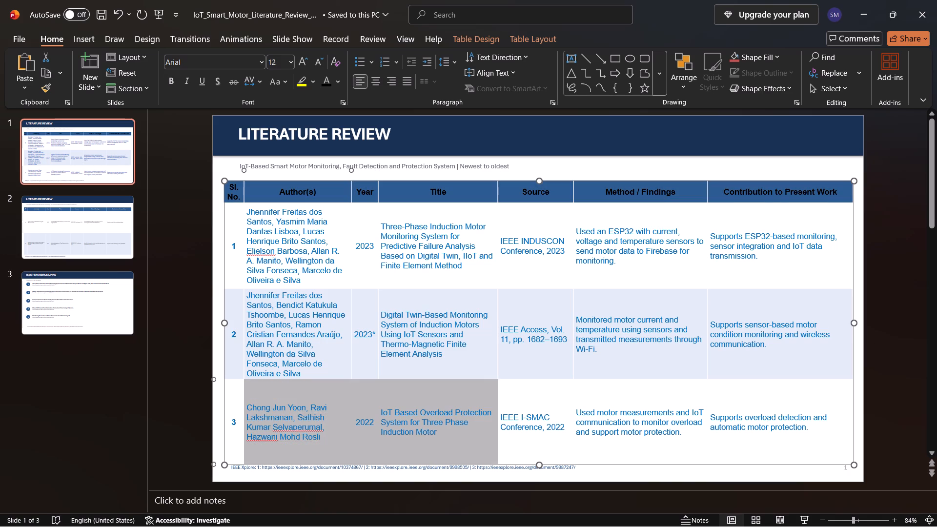
{"action": "left_click_drag", "start_coordinate": [449, 485], "coordinate": [782, 443]}
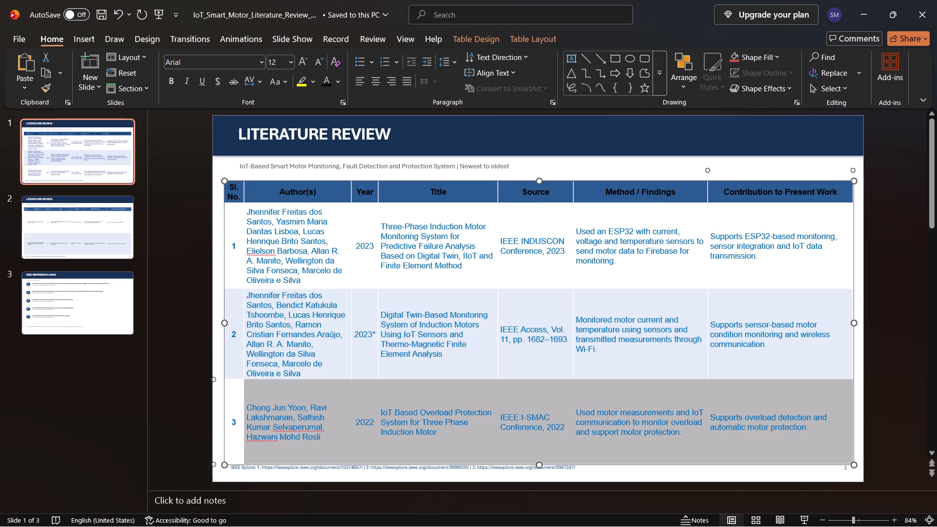
{"action": "key", "text": "ctrl+c"}
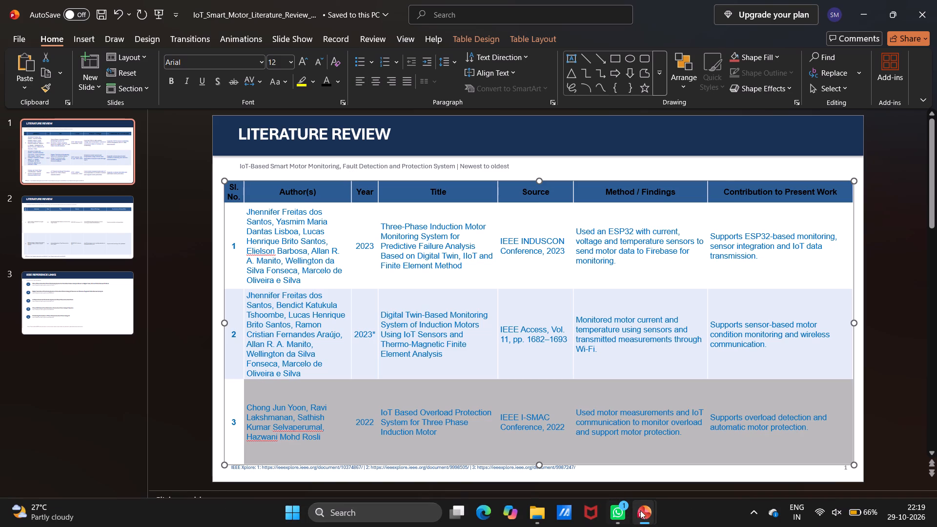
{"action": "left_click", "coordinate": [546, 458]}
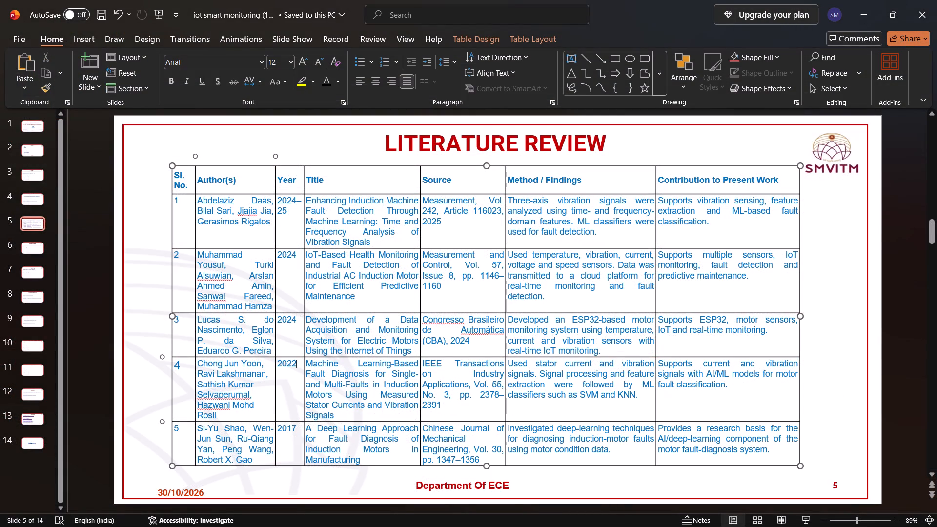
{"action": "left_click", "coordinate": [201, 362]}
{"action": "left_click", "coordinate": [201, 363]}
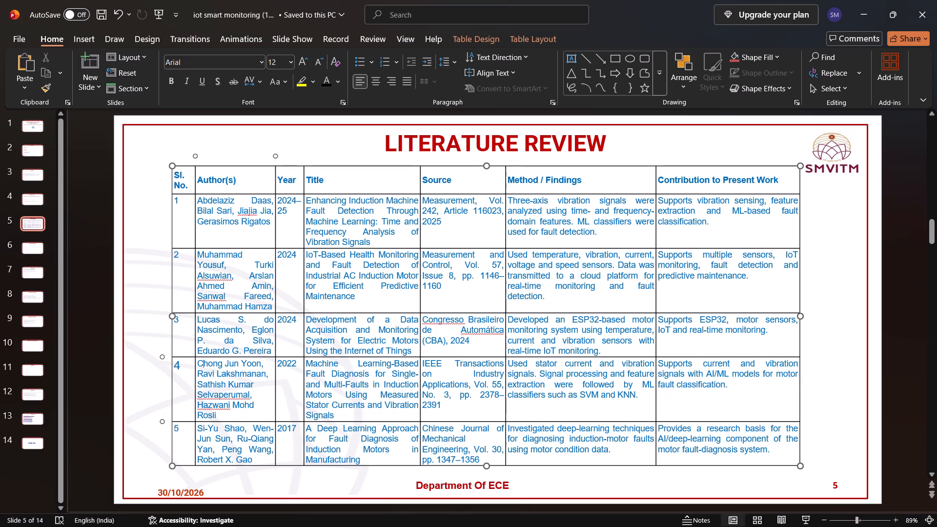
{"action": "key", "text": "Left"}
{"action": "left_click_drag", "start_coordinate": [204, 362], "coordinate": [224, 354]}
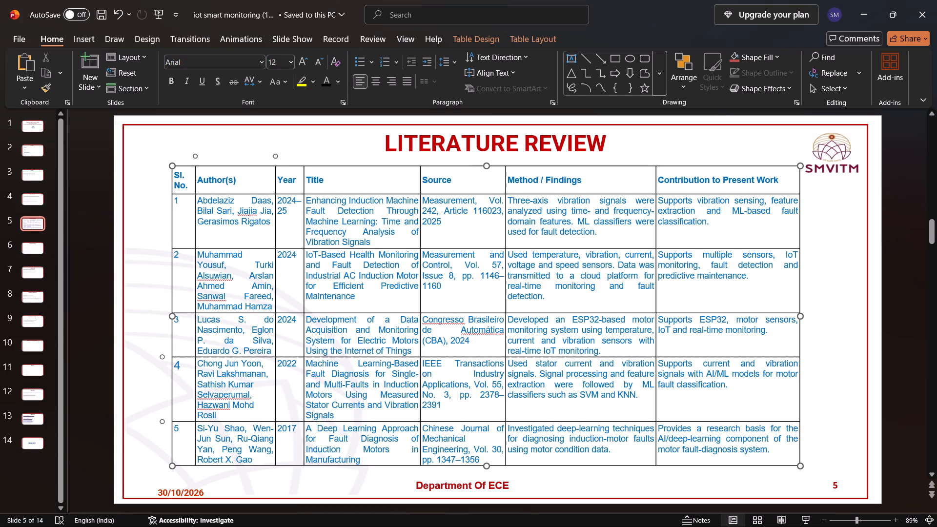
{"action": "left_click_drag", "start_coordinate": [224, 354], "coordinate": [224, 358]}
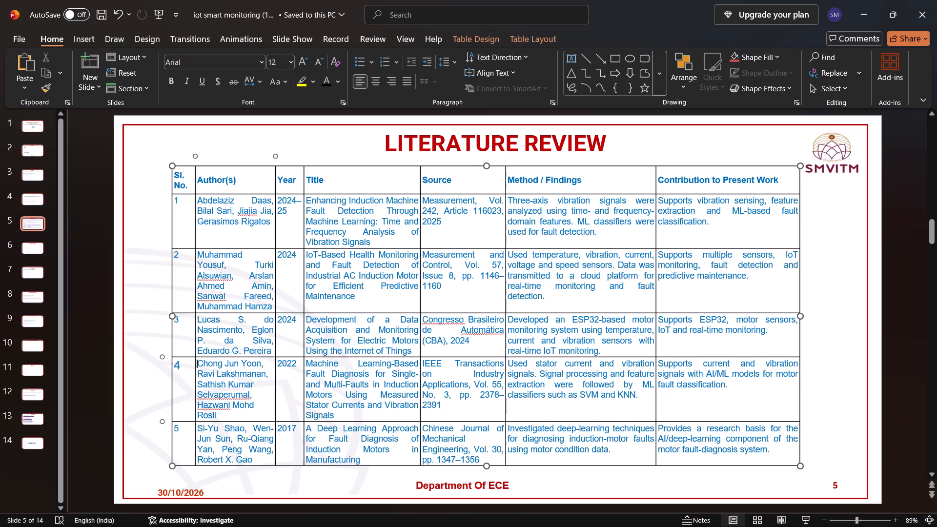
{"action": "left_click_drag", "start_coordinate": [199, 366], "coordinate": [249, 394]}
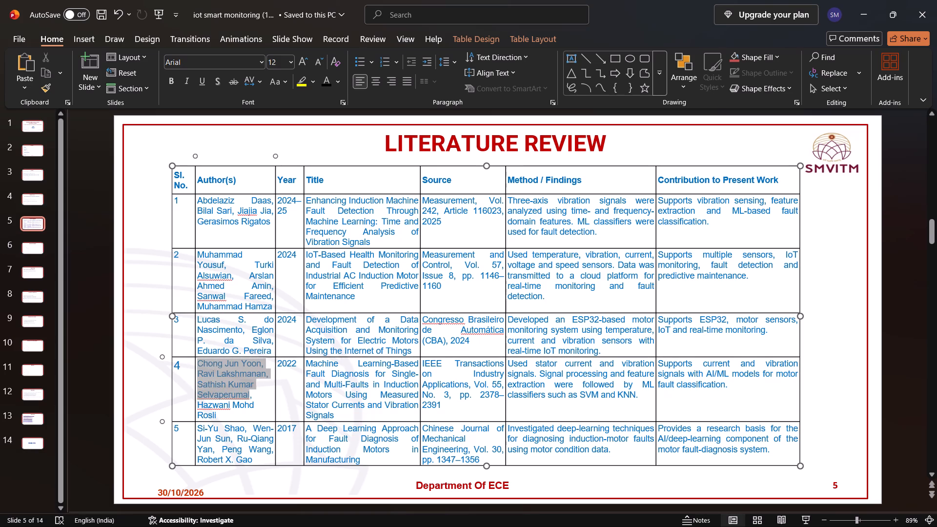
{"action": "left_click_drag", "start_coordinate": [249, 394], "coordinate": [702, 389]}
{"action": "key", "text": "ctrl+v"}
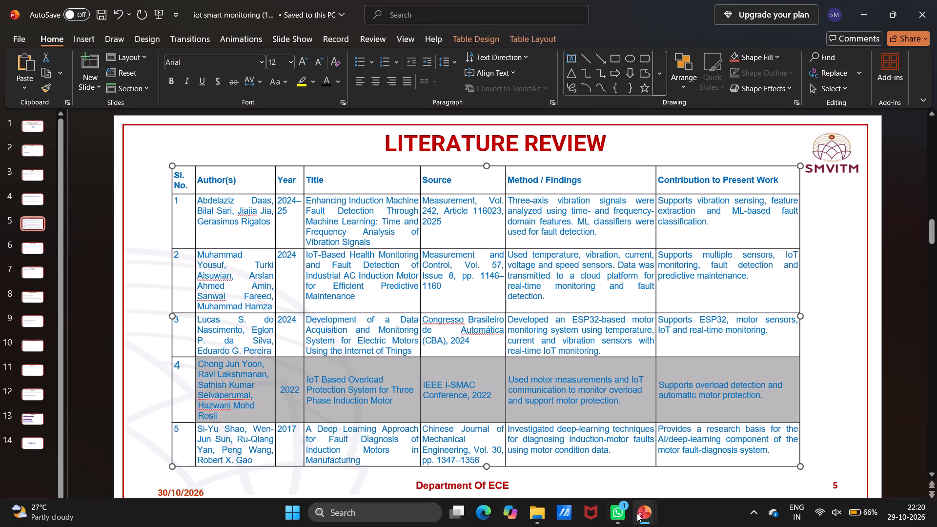
Switch to the other IoT_Smart_Motor_Literature_Review presentation and change the font of slide 2's whole table to Arial.
{"action": "left_click", "coordinate": [645, 464]}
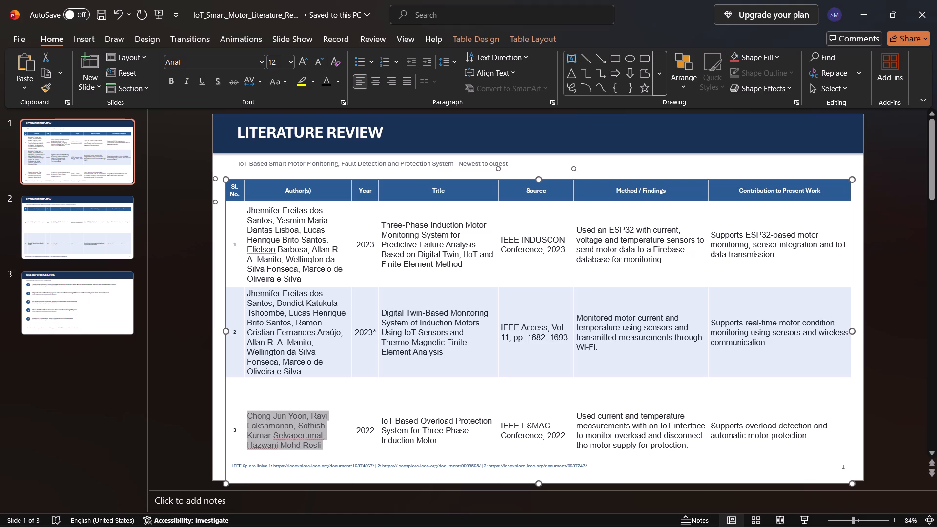
{"action": "left_click", "coordinate": [91, 238]}
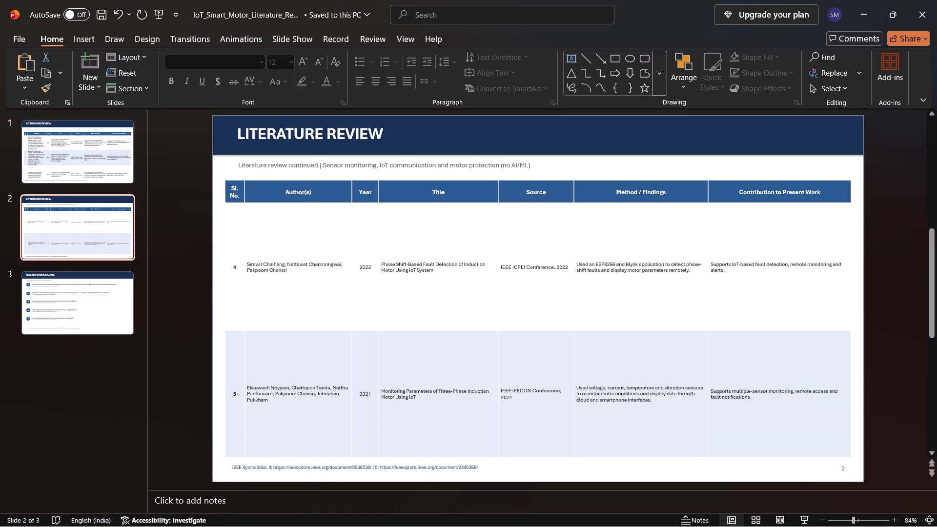
{"action": "left_click", "coordinate": [256, 251]}
{"action": "key", "text": "ctrl+a"}
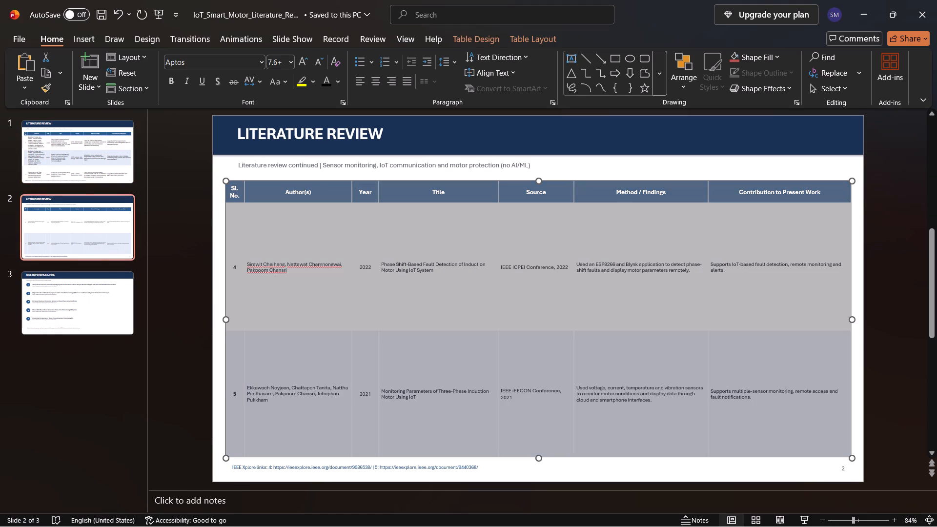
{"action": "left_click", "coordinate": [260, 65]}
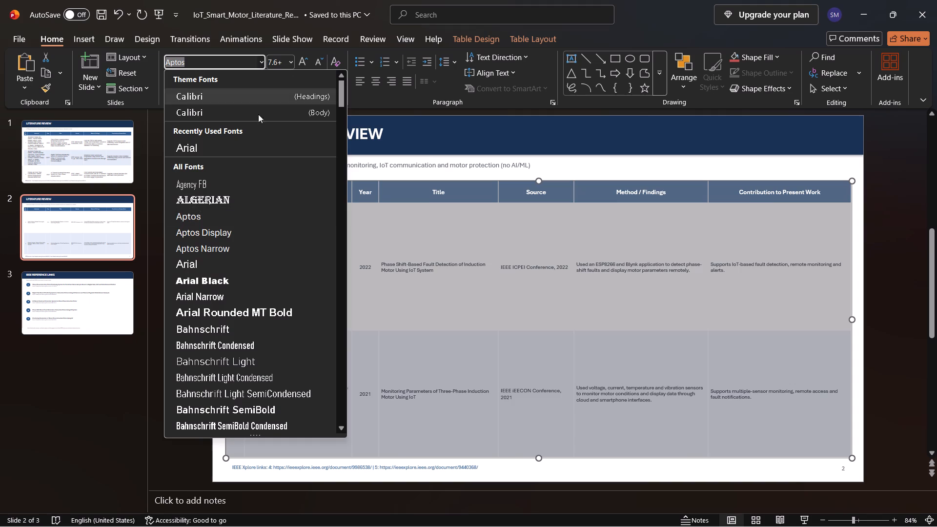
{"action": "left_click", "coordinate": [223, 150]}
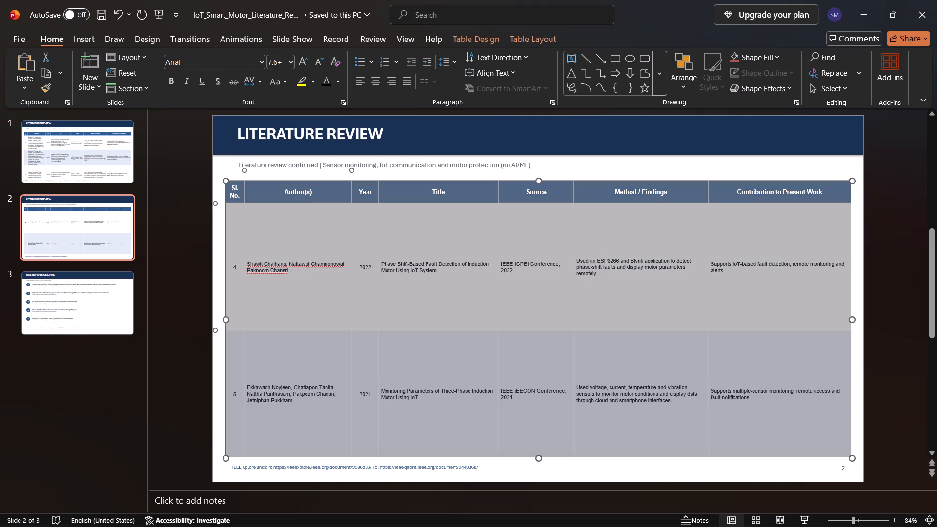
Set the font size of entries 4 and 5, from the authors to the contribution column, to 12 points.
{"action": "left_click", "coordinate": [321, 227]}
{"action": "left_click_drag", "start_coordinate": [250, 224], "coordinate": [673, 439]}
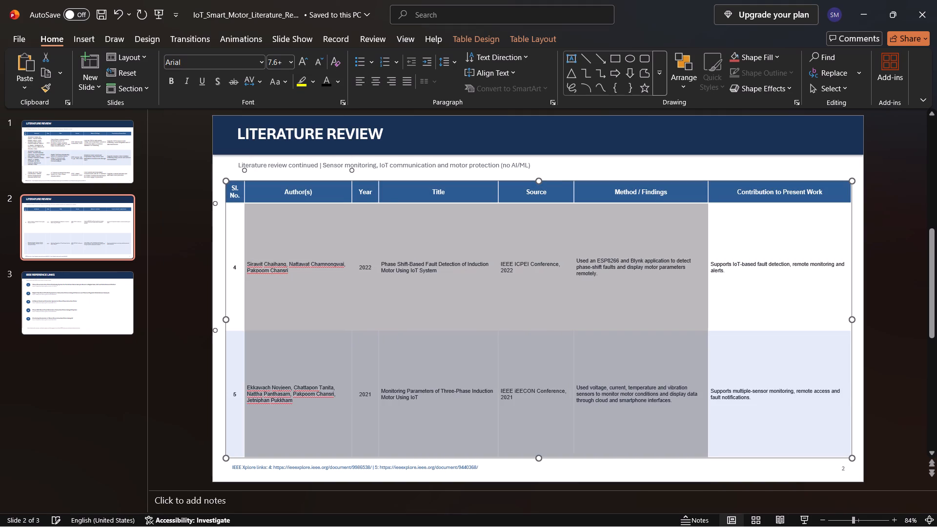
{"action": "left_click_drag", "start_coordinate": [673, 439], "coordinate": [746, 414]}
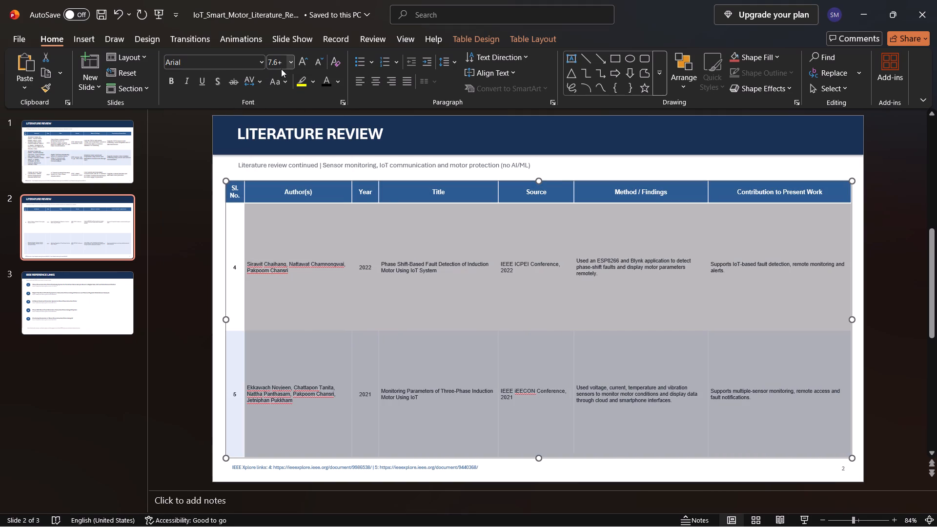
{"action": "left_click", "coordinate": [289, 66]}
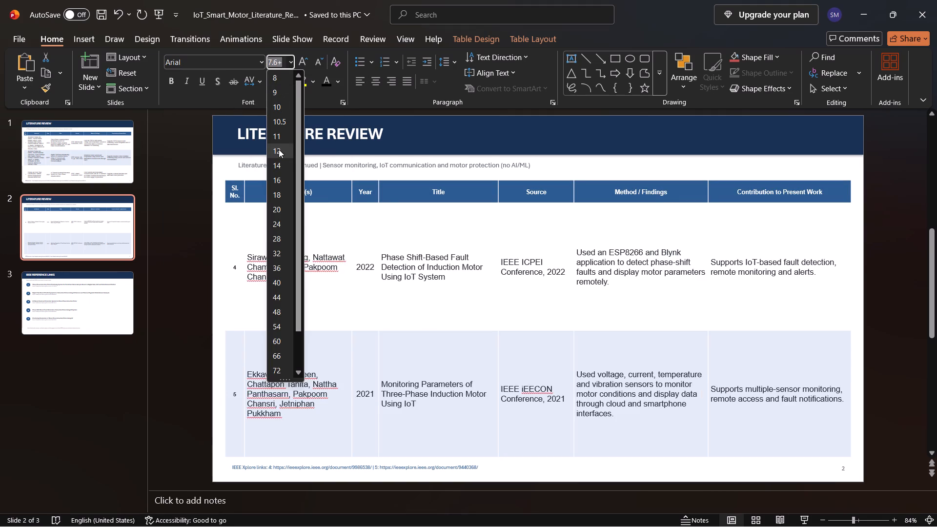
{"action": "left_click", "coordinate": [279, 149]}
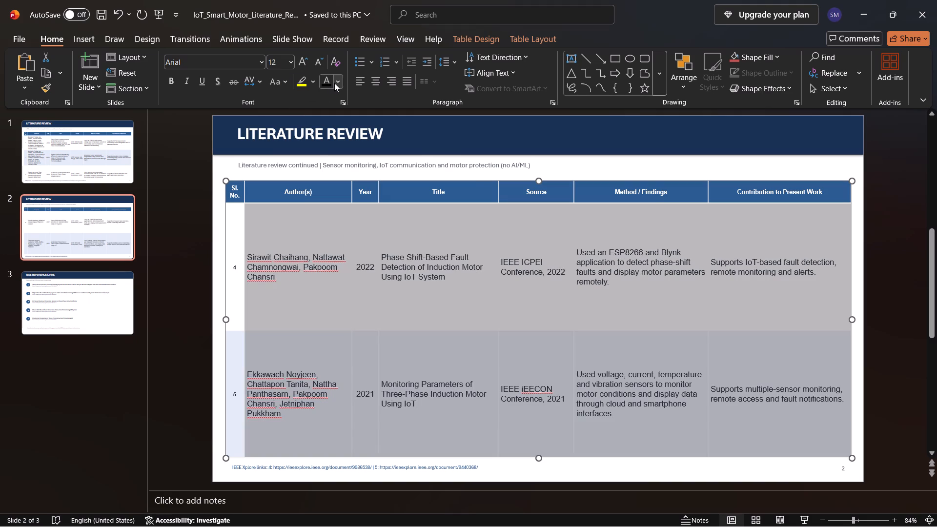
Change the font colour of entries 4 and 5, from the authors to the contribution column, to blue.
{"action": "left_click", "coordinate": [334, 83]}
{"action": "left_click", "coordinate": [448, 265]}
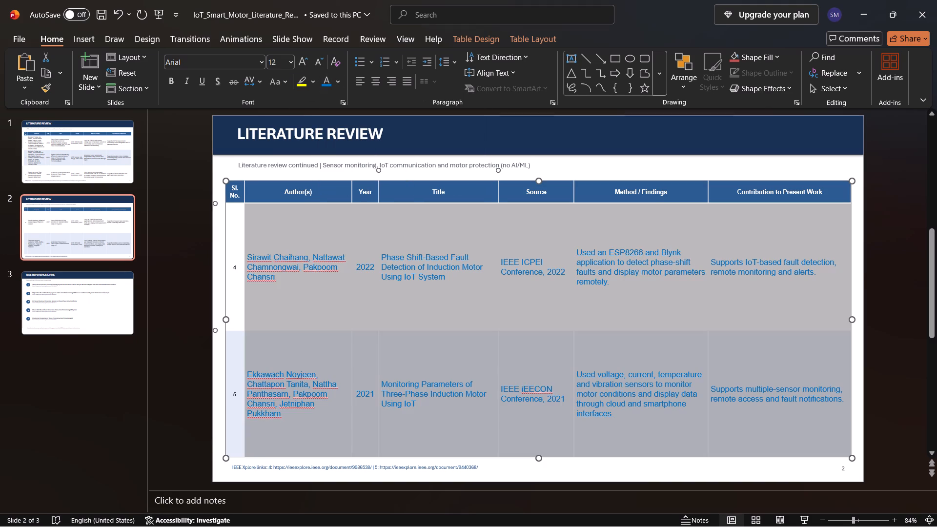
{"action": "left_click_drag", "start_coordinate": [359, 288], "coordinate": [353, 288]}
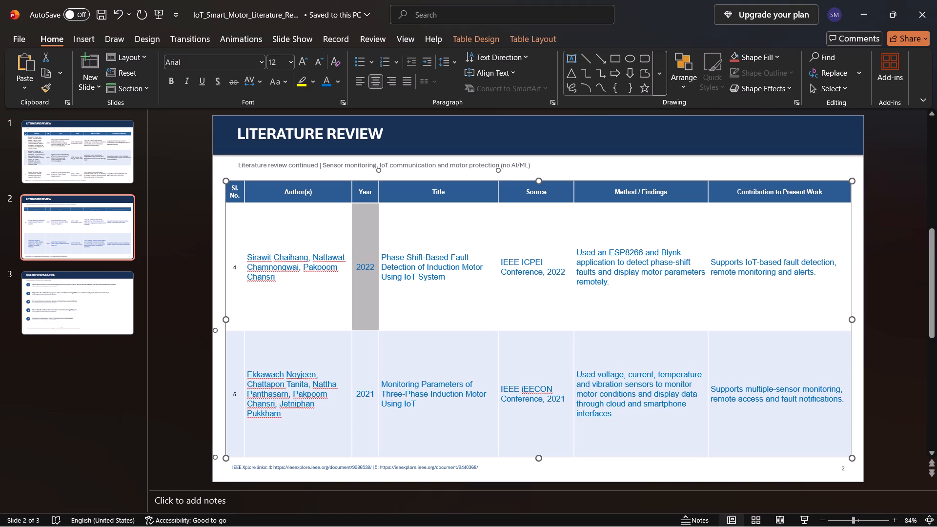
Change the font colour of entries 1 to 3 on slide 1, from the authors to the contribution column, to blue.
{"action": "left_click", "coordinate": [56, 156]}
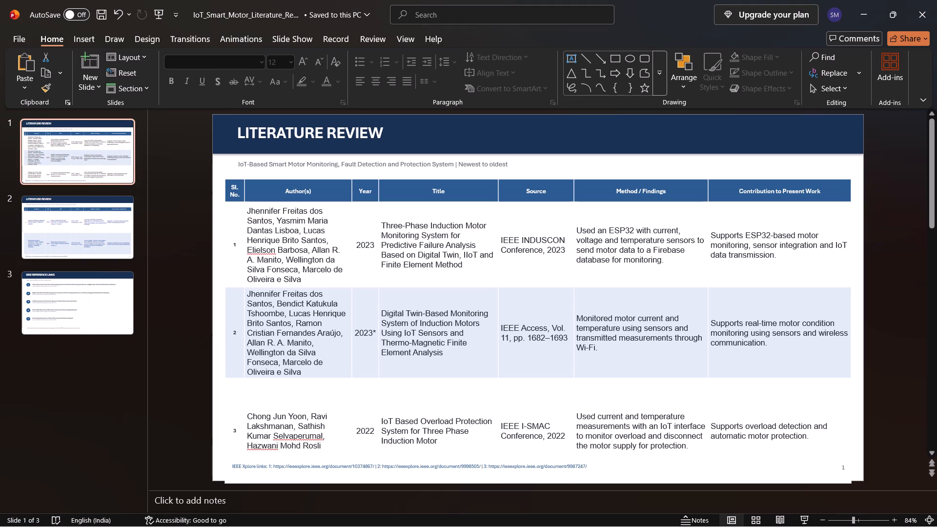
{"action": "left_click_drag", "start_coordinate": [815, 441], "coordinate": [726, 377]}
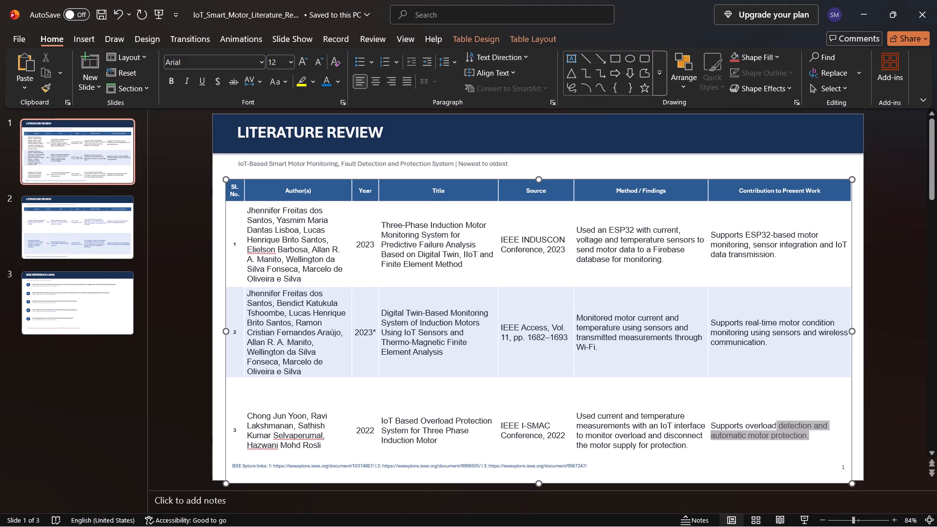
{"action": "left_click_drag", "start_coordinate": [726, 377], "coordinate": [276, 258]}
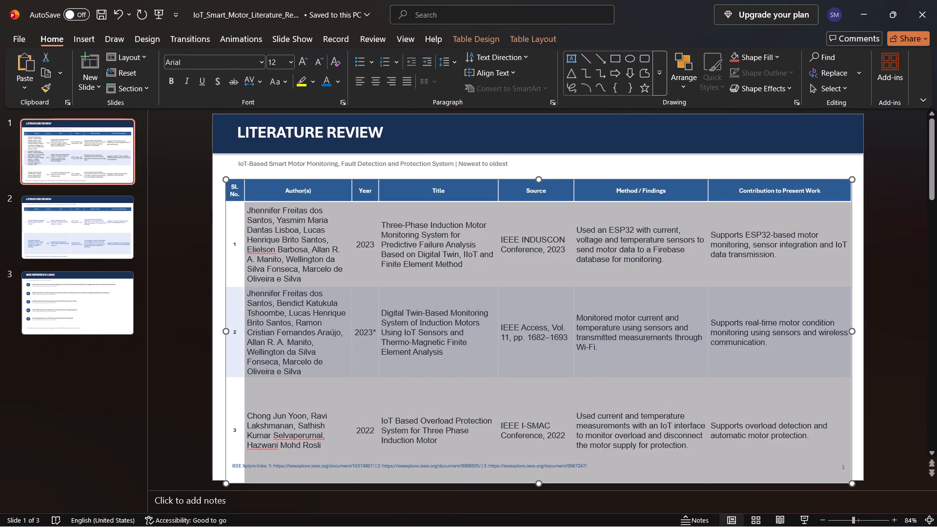
{"action": "left_click_drag", "start_coordinate": [276, 258], "coordinate": [276, 255]}
{"action": "left_click", "coordinate": [328, 82]}
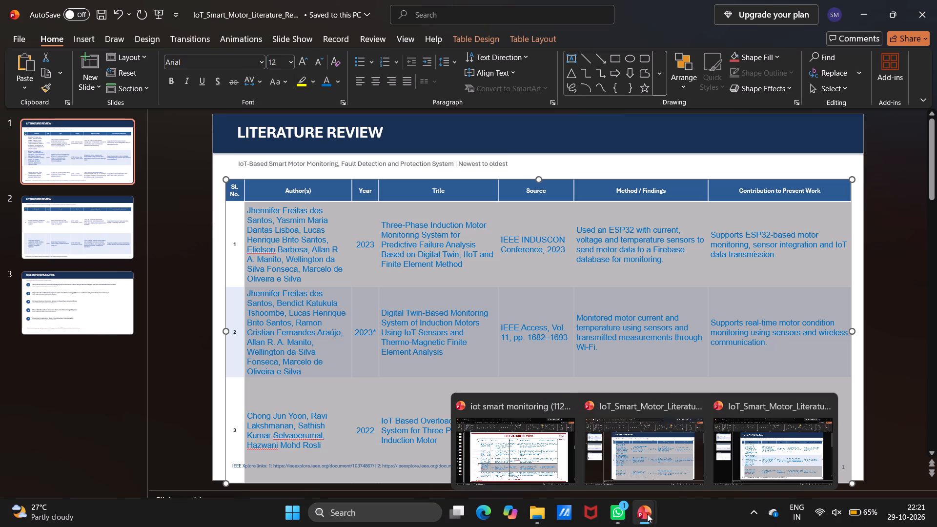
Copy entry 4's cells from authors to contribution on slide 2 and paste them over row 5's matching cells in the iot smart monitoring presentation's table.
{"action": "left_click_drag", "start_coordinate": [506, 457], "coordinate": [511, 456]}
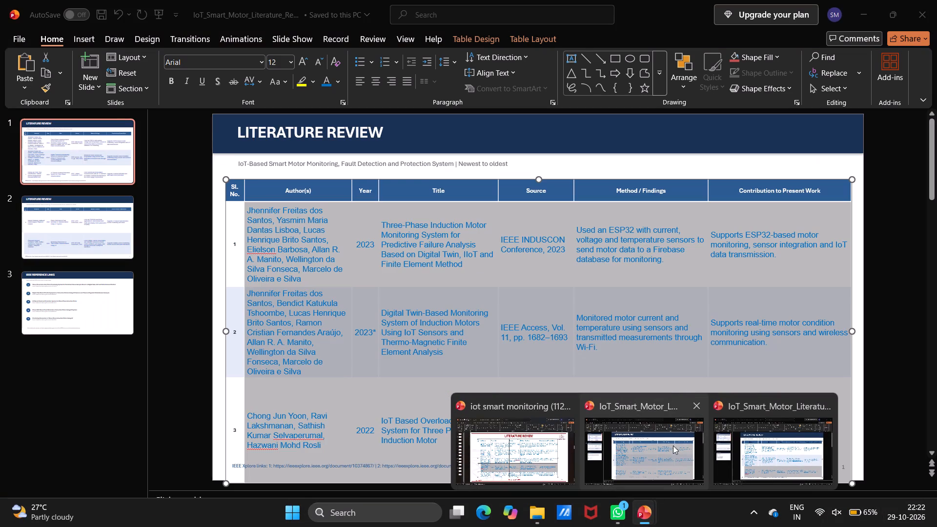
{"action": "left_click", "coordinate": [667, 449]}
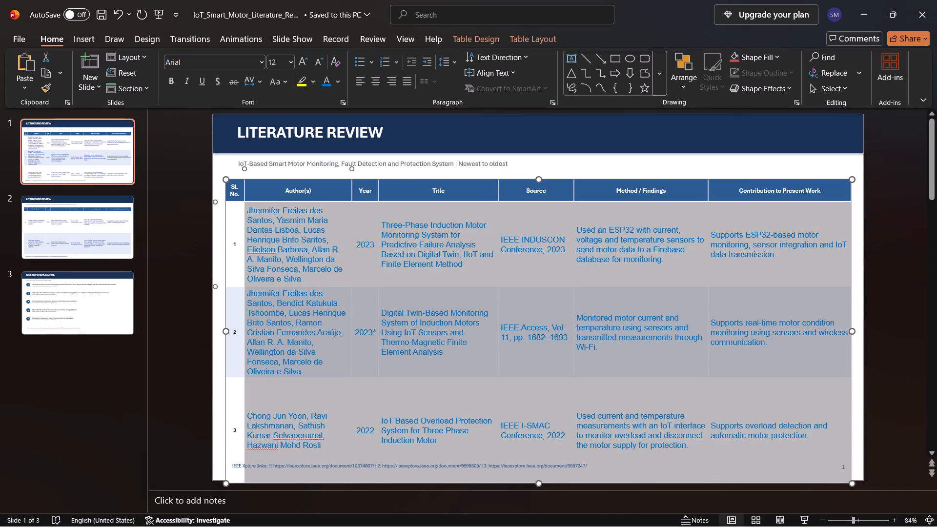
{"action": "scroll", "coordinate": [385, 380], "scroll_direction": "down", "scroll_amount": 1}
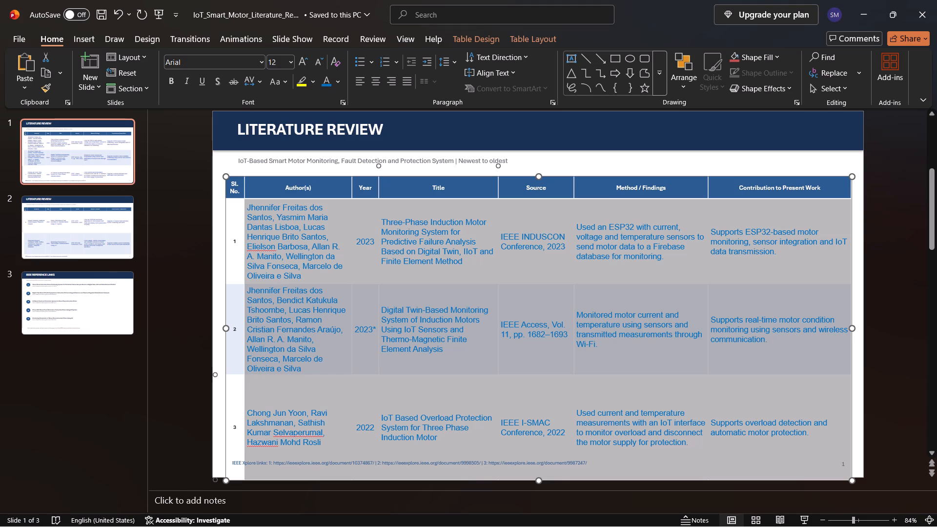
{"action": "left_click", "coordinate": [74, 244]}
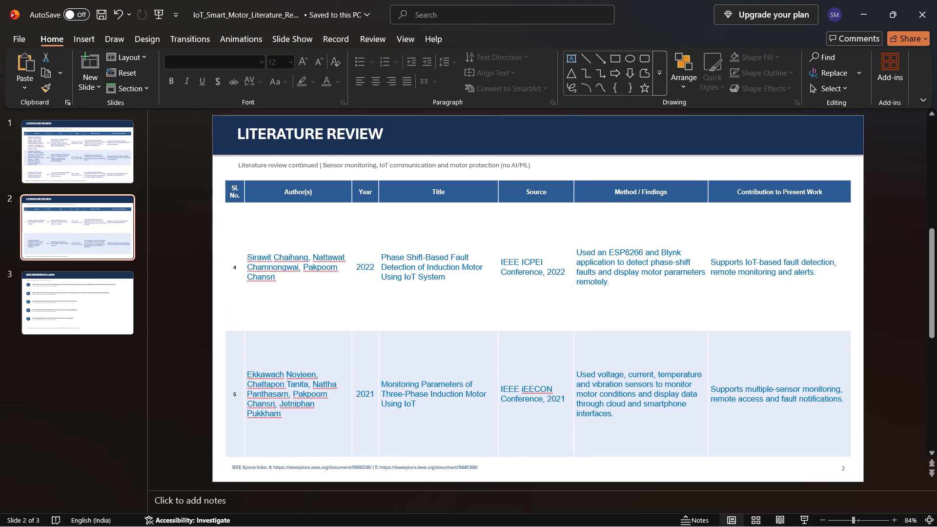
{"action": "left_click", "coordinate": [245, 259]}
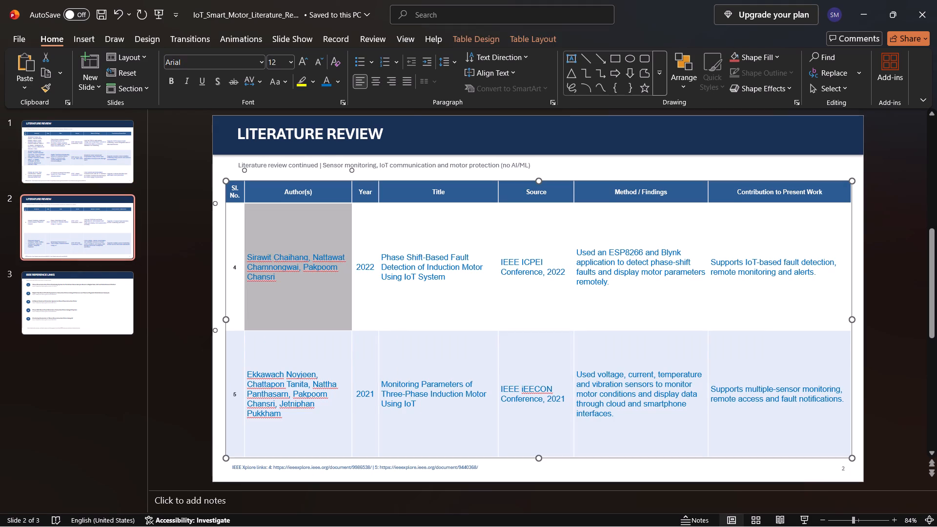
{"action": "left_click_drag", "start_coordinate": [831, 279], "coordinate": [828, 279]}
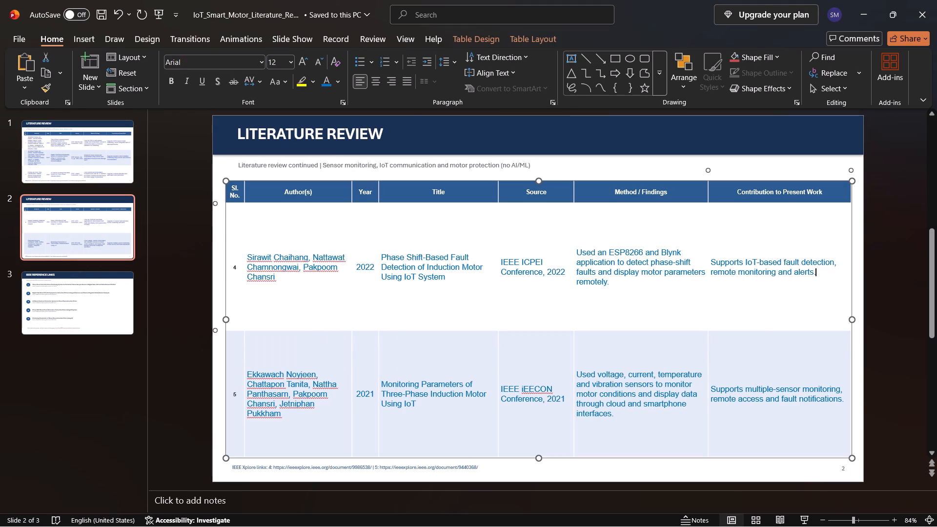
{"action": "left_click_drag", "start_coordinate": [828, 279], "coordinate": [249, 236]}
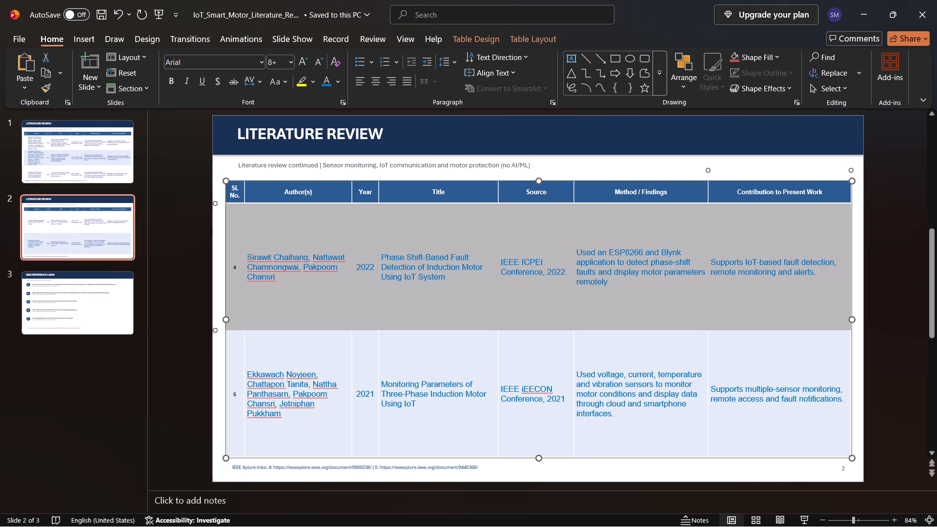
{"action": "left_click_drag", "start_coordinate": [249, 236], "coordinate": [255, 235]}
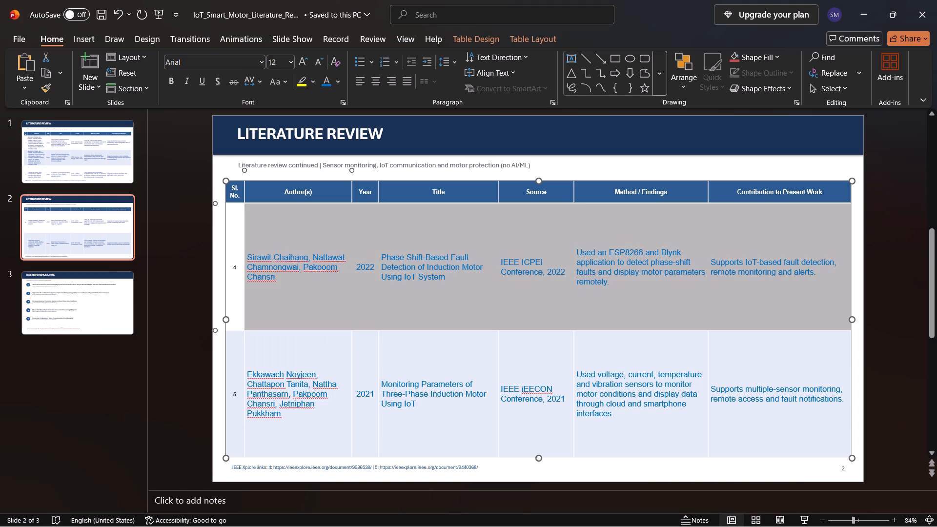
{"action": "key", "text": "ctrl+c"}
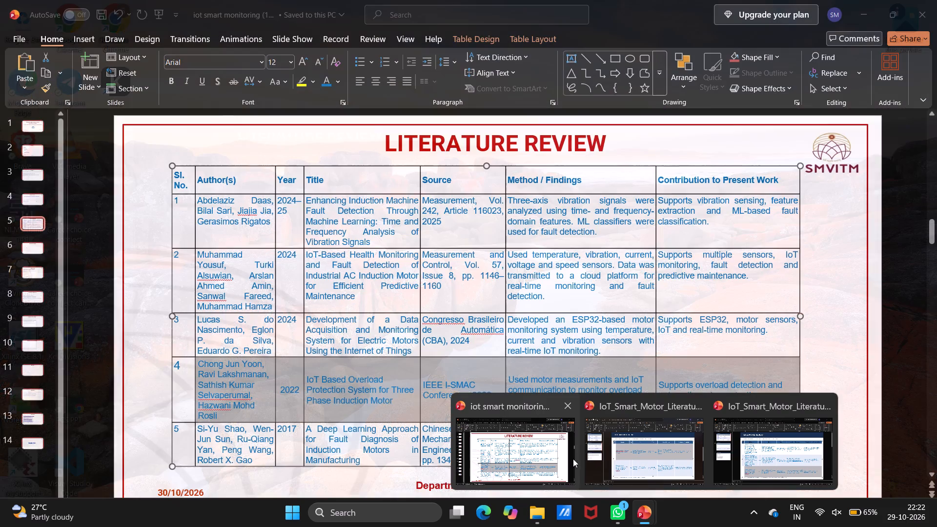
{"action": "left_click", "coordinate": [526, 458]}
{"action": "left_click_drag", "start_coordinate": [772, 452], "coordinate": [770, 452]}
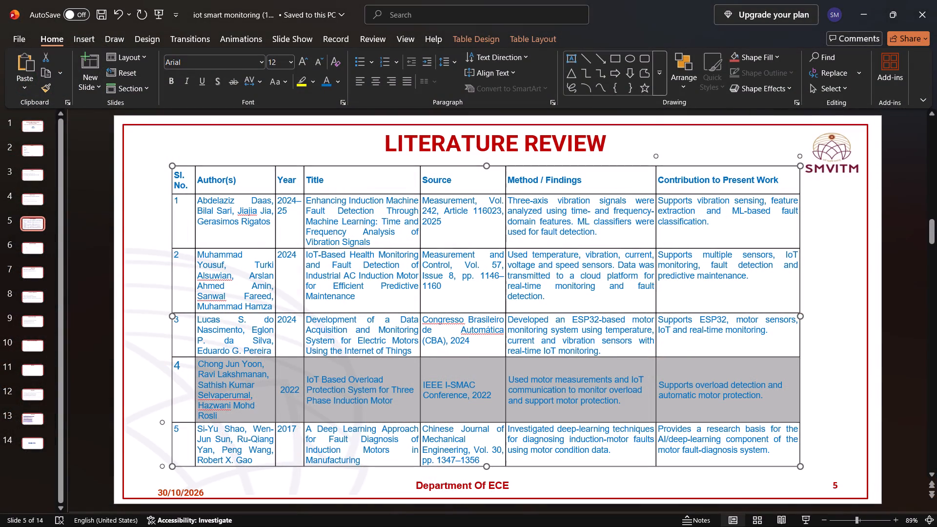
{"action": "left_click_drag", "start_coordinate": [770, 452], "coordinate": [217, 460]}
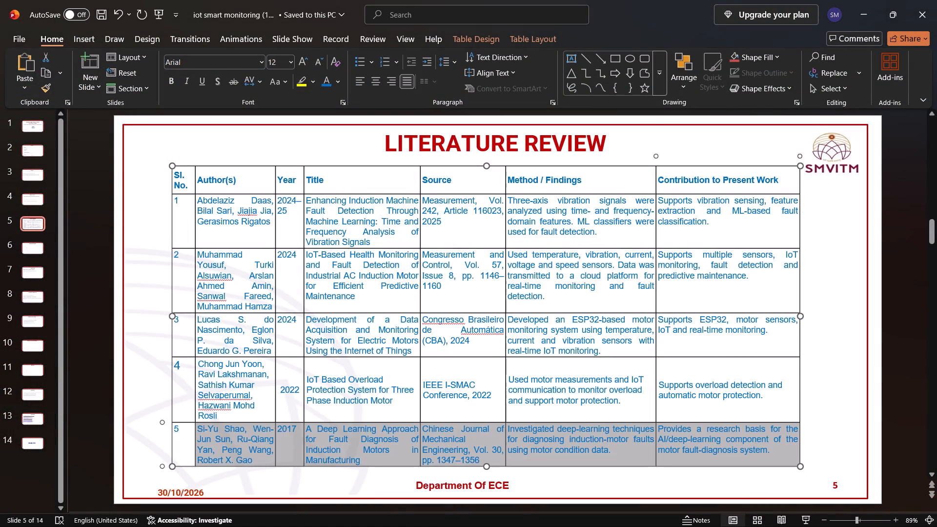
{"action": "left_click_drag", "start_coordinate": [217, 460], "coordinate": [215, 460]}
{"action": "key", "text": "ctrl+v"}
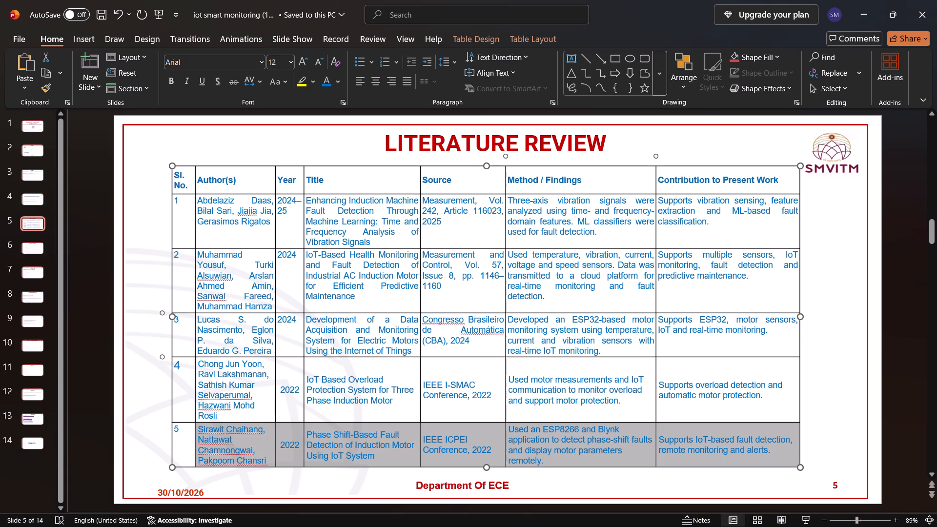
Justify the text of row 4, from the authors to the contribution column.
{"action": "left_click_drag", "start_coordinate": [772, 329], "coordinate": [223, 331]}
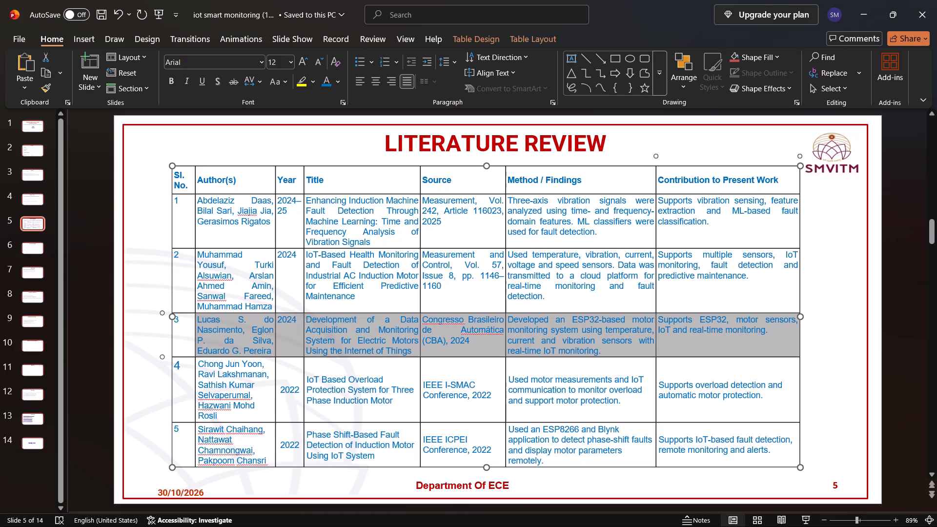
{"action": "left_click_drag", "start_coordinate": [223, 331], "coordinate": [196, 328]}
{"action": "left_click_drag", "start_coordinate": [765, 403], "coordinate": [237, 362]}
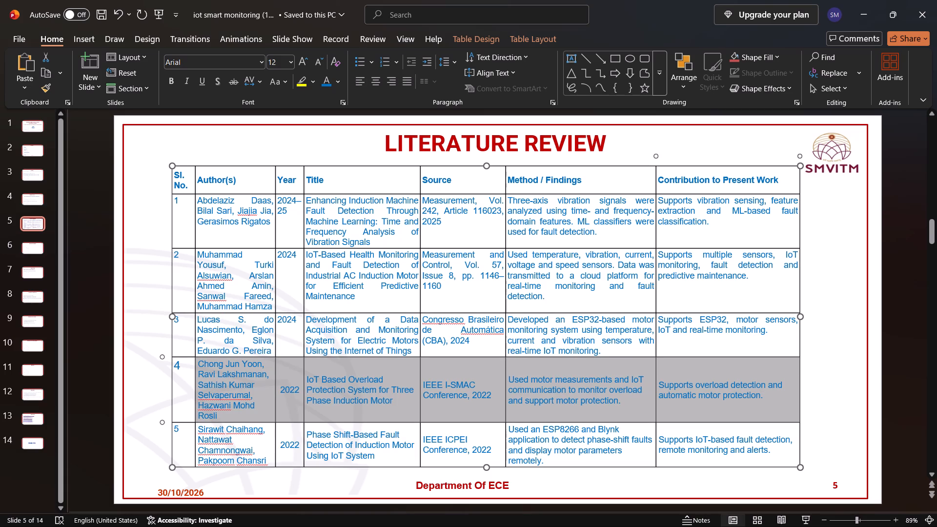
{"action": "left_click_drag", "start_coordinate": [237, 362], "coordinate": [236, 362]}
{"action": "key", "text": "ctrl+j"}
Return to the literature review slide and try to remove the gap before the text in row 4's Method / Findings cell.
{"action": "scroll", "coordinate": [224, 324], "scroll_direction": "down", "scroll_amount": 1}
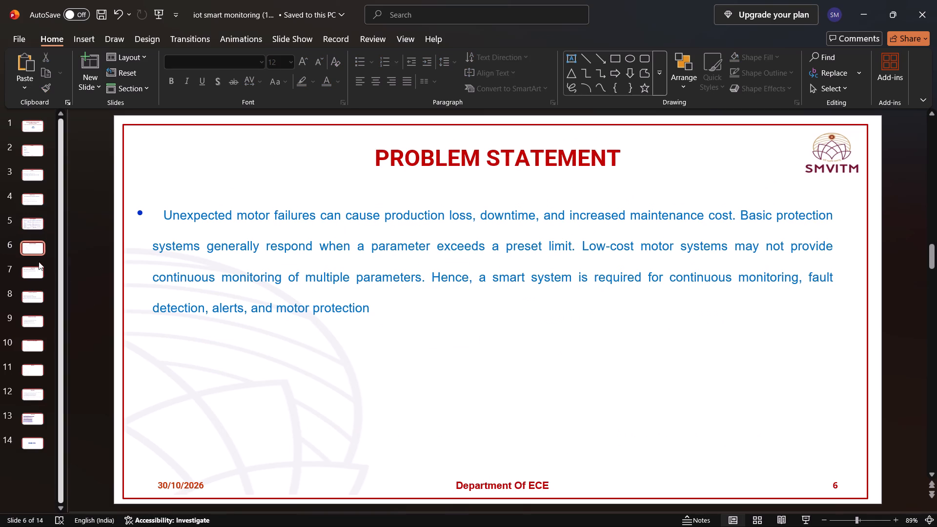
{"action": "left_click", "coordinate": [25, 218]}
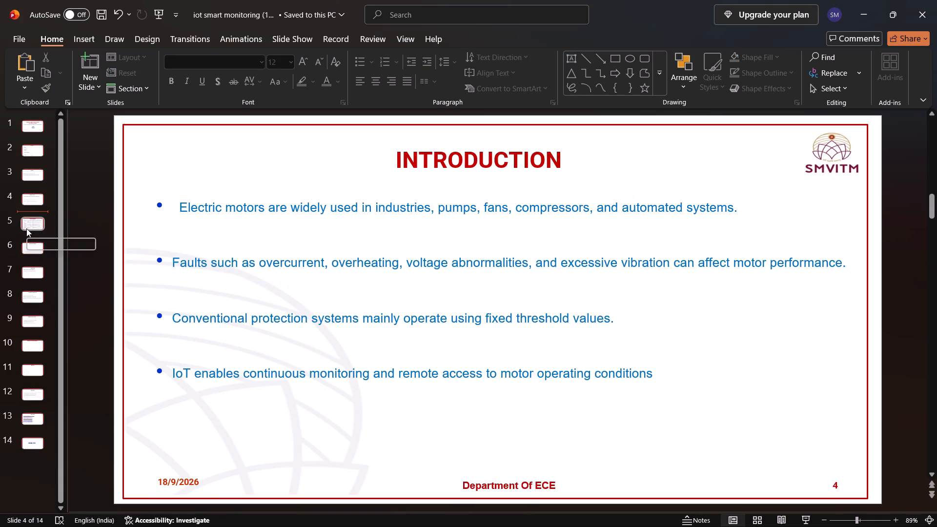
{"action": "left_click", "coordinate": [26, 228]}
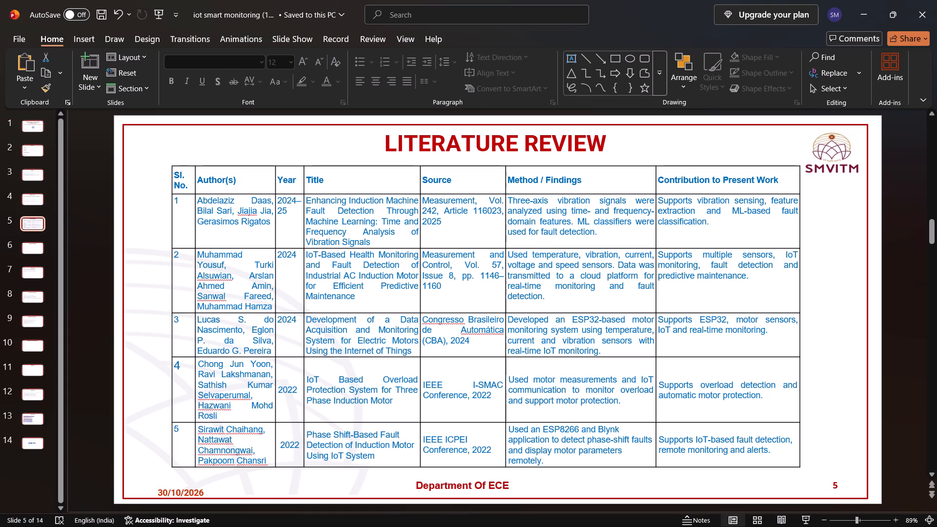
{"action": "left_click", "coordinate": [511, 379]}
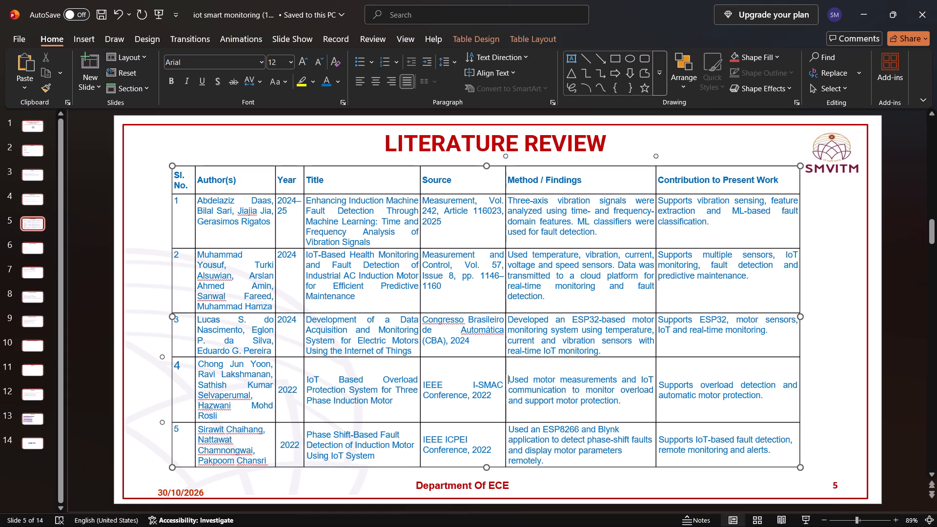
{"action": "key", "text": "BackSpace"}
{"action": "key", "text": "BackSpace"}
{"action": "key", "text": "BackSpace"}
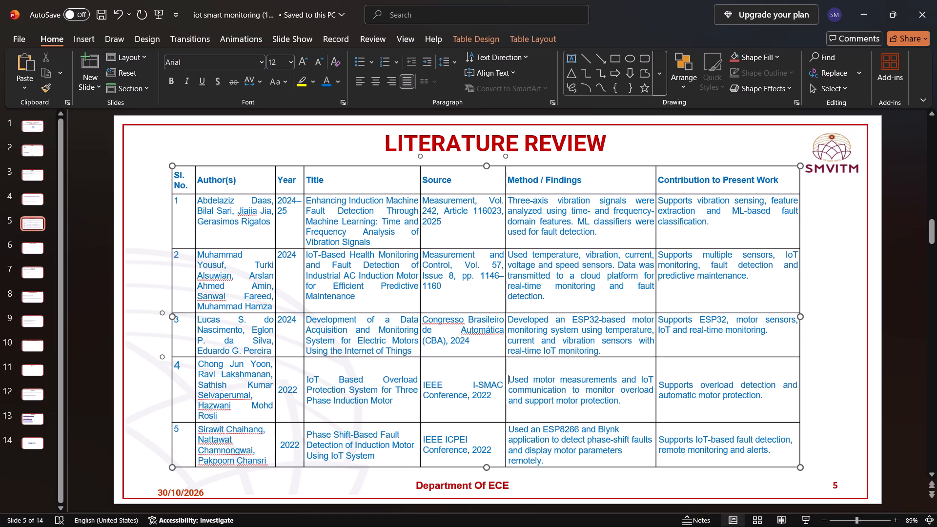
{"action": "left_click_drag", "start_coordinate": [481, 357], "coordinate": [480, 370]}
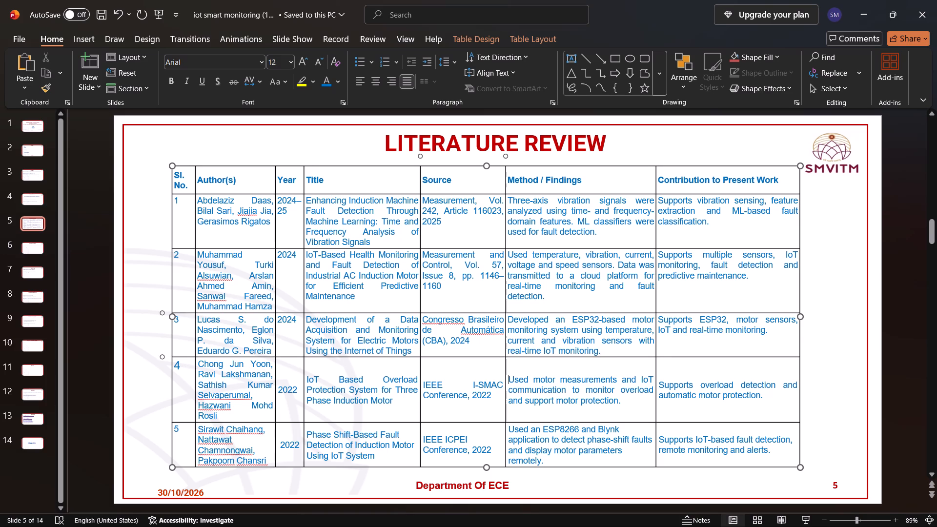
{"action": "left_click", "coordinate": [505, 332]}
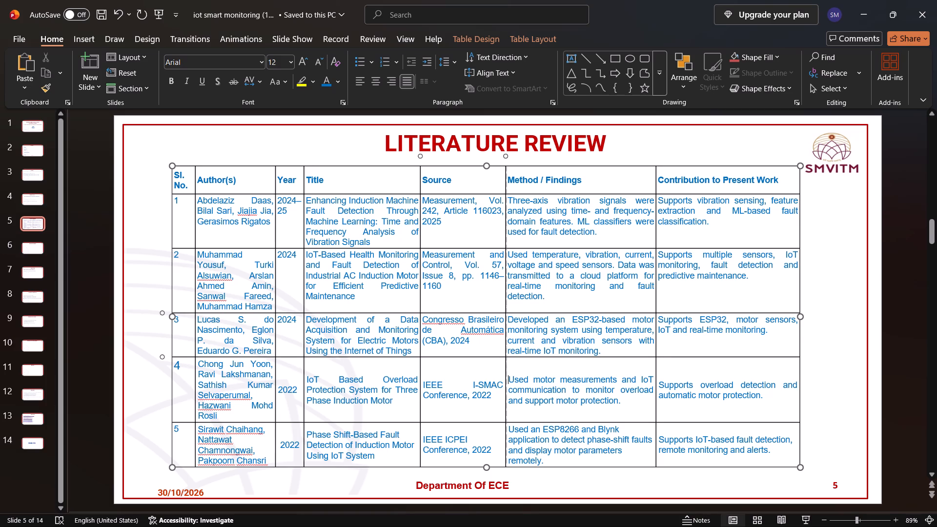
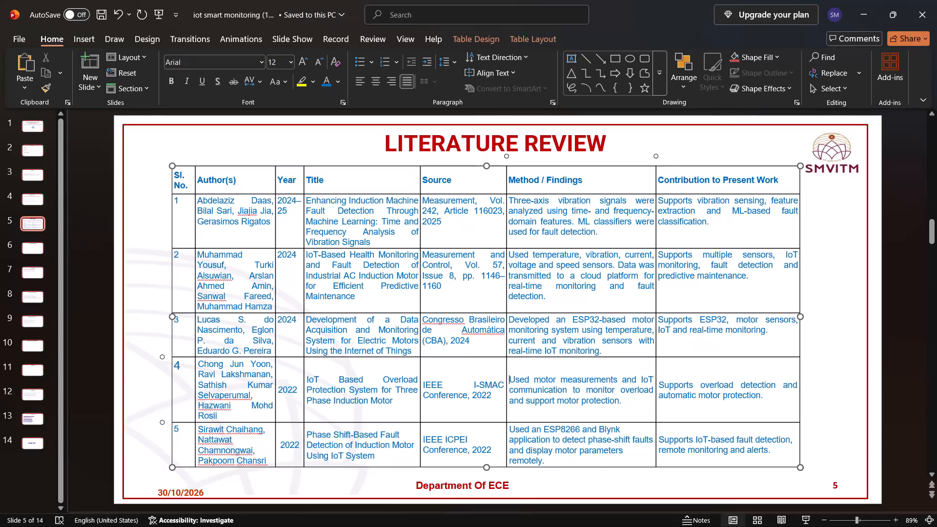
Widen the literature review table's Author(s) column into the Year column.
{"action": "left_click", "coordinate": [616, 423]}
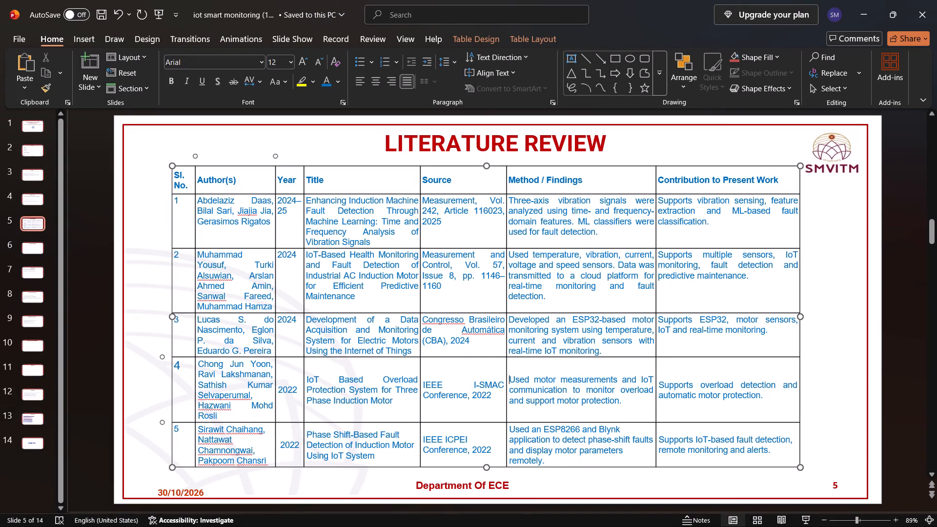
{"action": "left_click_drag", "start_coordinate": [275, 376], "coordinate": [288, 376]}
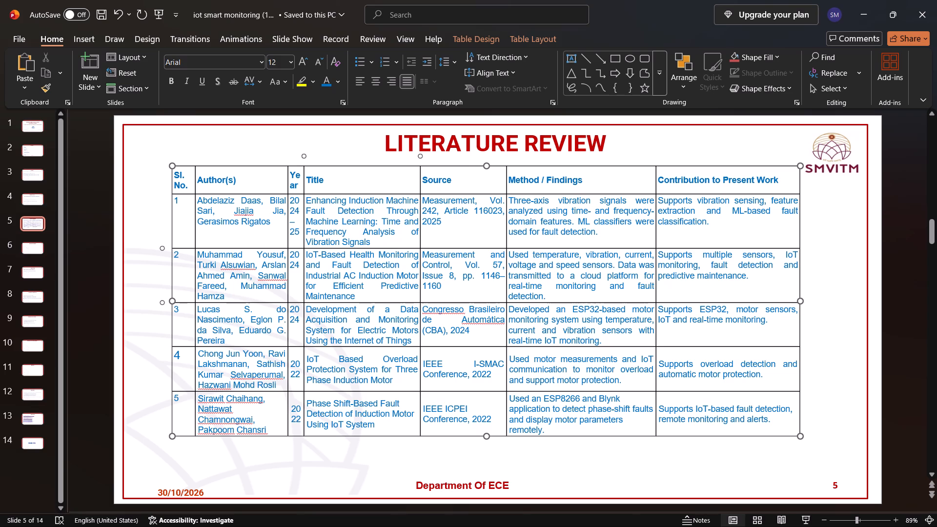
Shift the literature review table slightly towards the slide's left border.
{"action": "left_click_drag", "start_coordinate": [171, 227], "coordinate": [162, 227]}
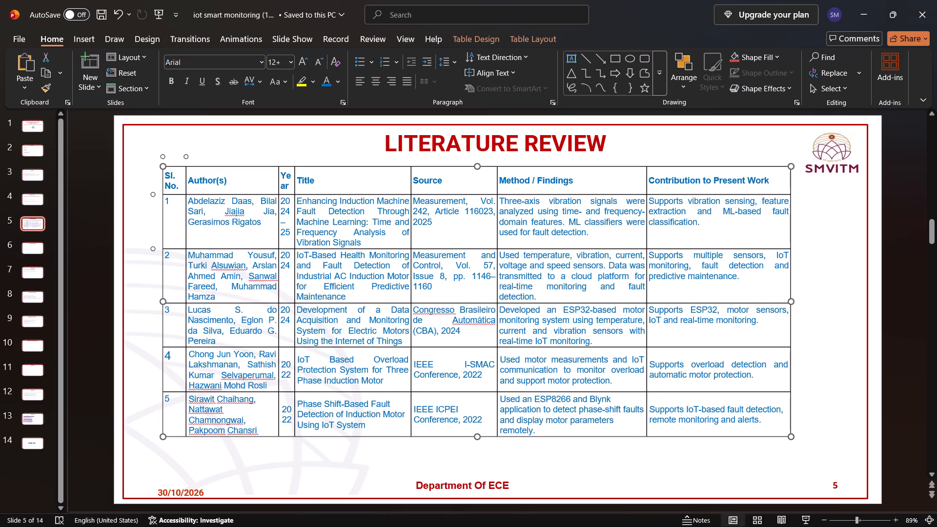
Narrow the Sl. No. column and move both Year column borders outward so that "2024–25" breaks after the dash.
{"action": "left_click", "coordinate": [171, 220]}
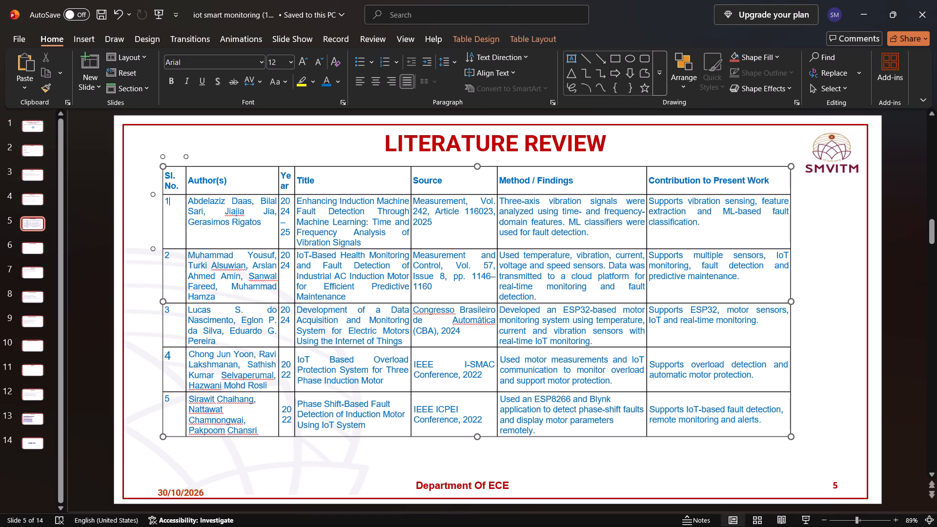
{"action": "left_click_drag", "start_coordinate": [185, 232], "coordinate": [178, 232]}
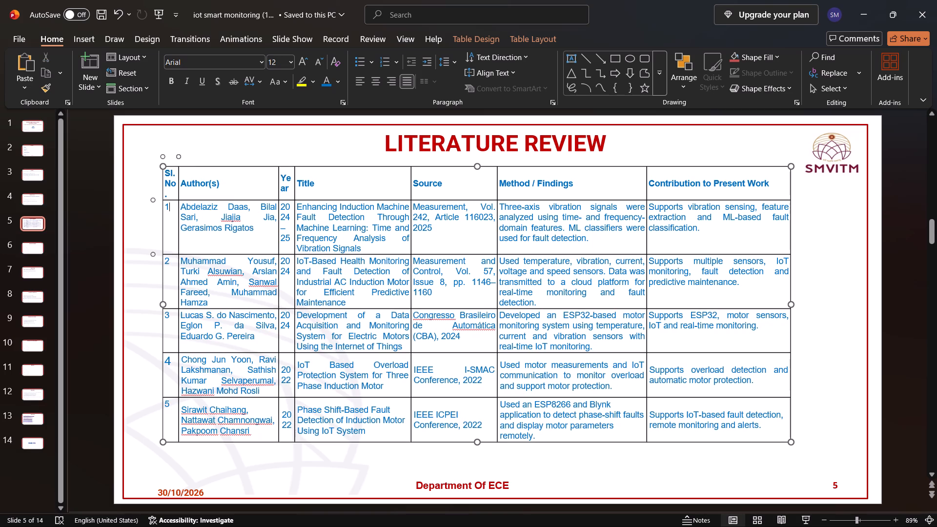
{"action": "left_click_drag", "start_coordinate": [277, 243], "coordinate": [268, 242]}
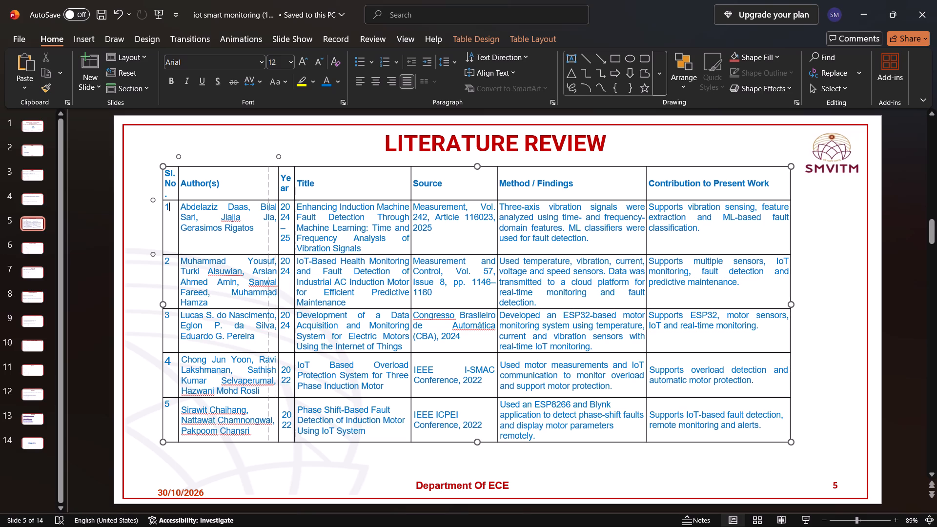
{"action": "left_click_drag", "start_coordinate": [268, 242], "coordinate": [268, 242]}
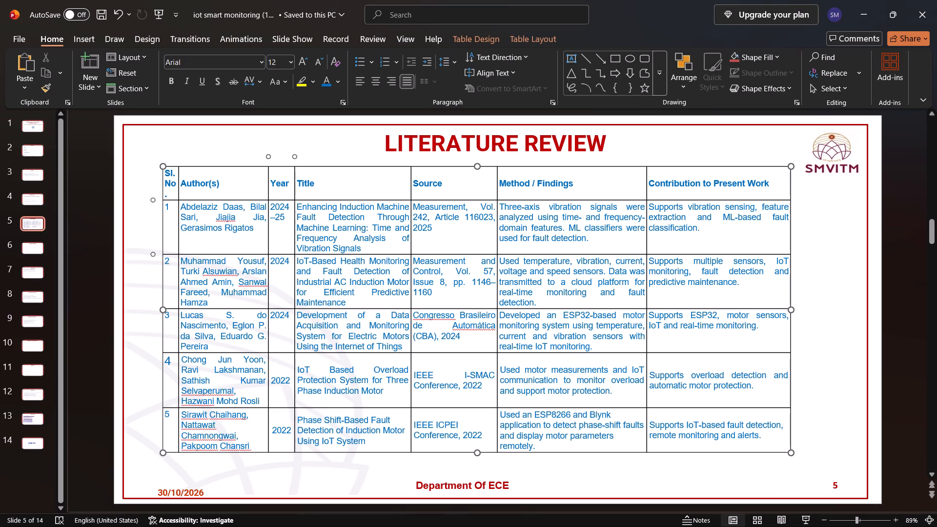
{"action": "left_click_drag", "start_coordinate": [294, 237], "coordinate": [296, 235]}
{"action": "left_click_drag", "start_coordinate": [296, 235], "coordinate": [300, 235]}
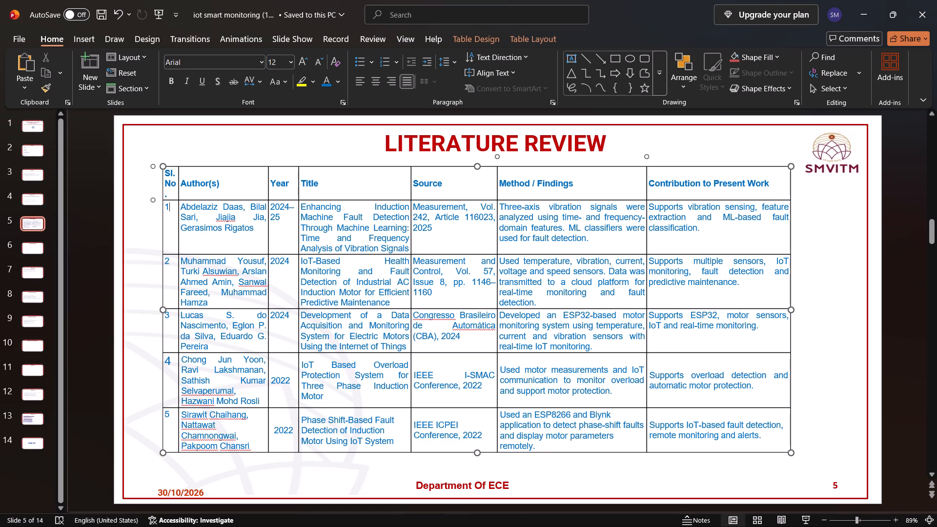
Set the font size of serial number 4 in the Sl. No. column to 12.
{"action": "left_click_drag", "start_coordinate": [174, 361], "coordinate": [161, 359]}
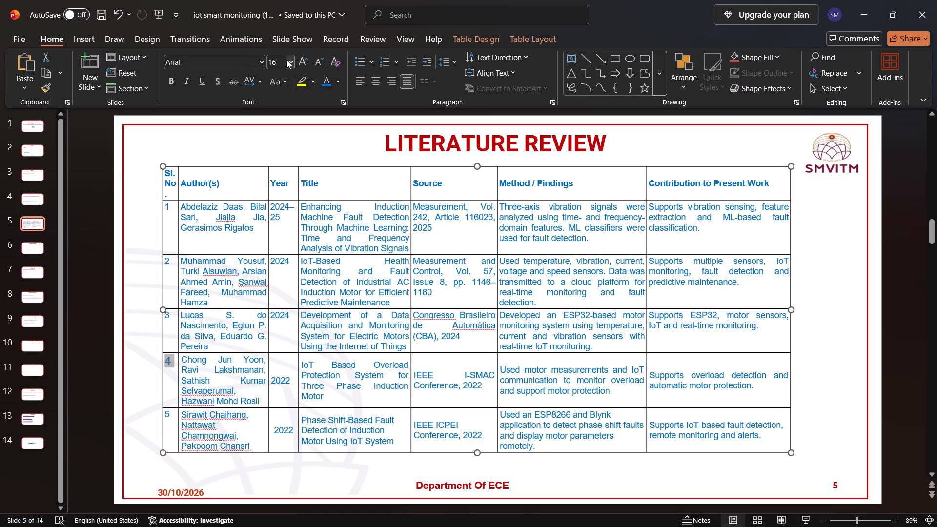
{"action": "left_click", "coordinate": [291, 66]}
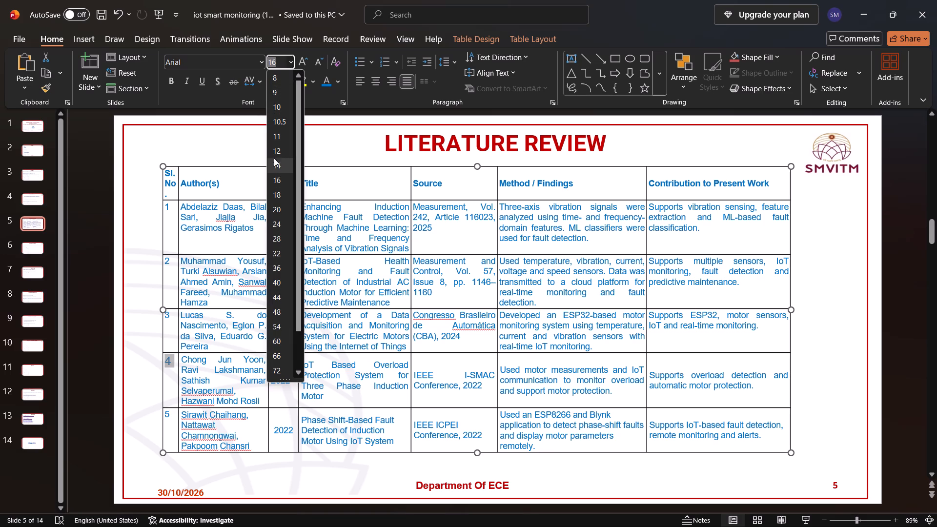
{"action": "left_click", "coordinate": [277, 155]}
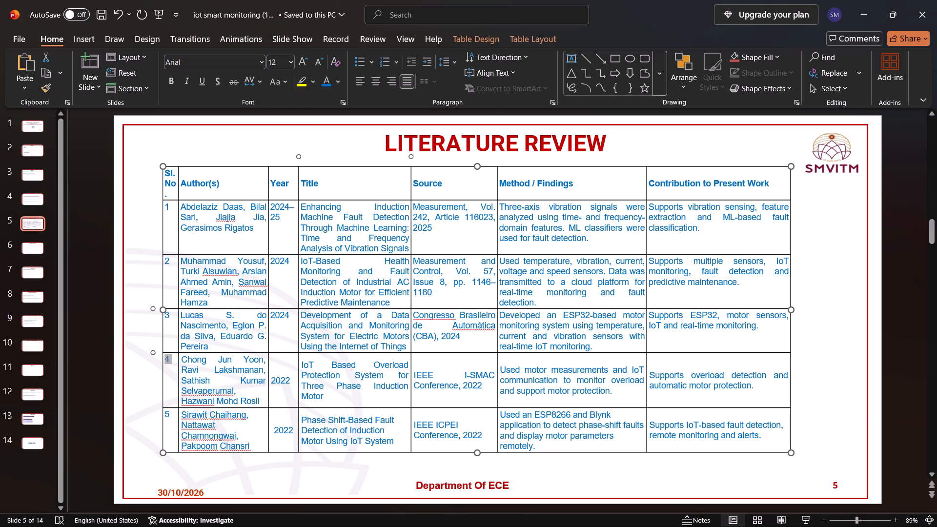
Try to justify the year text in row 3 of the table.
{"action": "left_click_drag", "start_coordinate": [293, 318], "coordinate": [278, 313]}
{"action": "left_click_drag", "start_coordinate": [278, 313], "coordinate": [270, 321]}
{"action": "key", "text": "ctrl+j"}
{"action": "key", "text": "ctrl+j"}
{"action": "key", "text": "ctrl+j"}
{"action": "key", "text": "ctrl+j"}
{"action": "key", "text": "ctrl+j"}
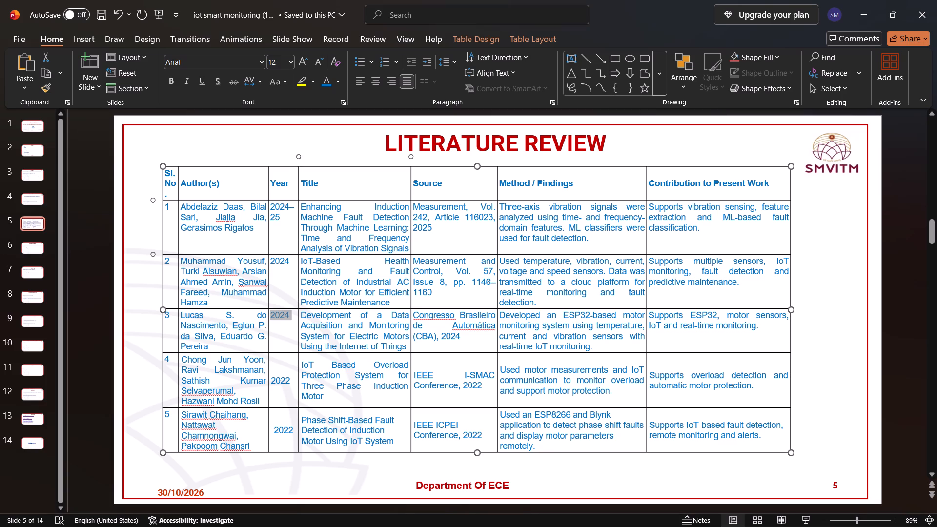
Widen the table's Title column into the Source column.
{"action": "left_click_drag", "start_coordinate": [411, 231], "coordinate": [418, 231]}
{"action": "left_click_drag", "start_coordinate": [418, 231], "coordinate": [428, 233]}
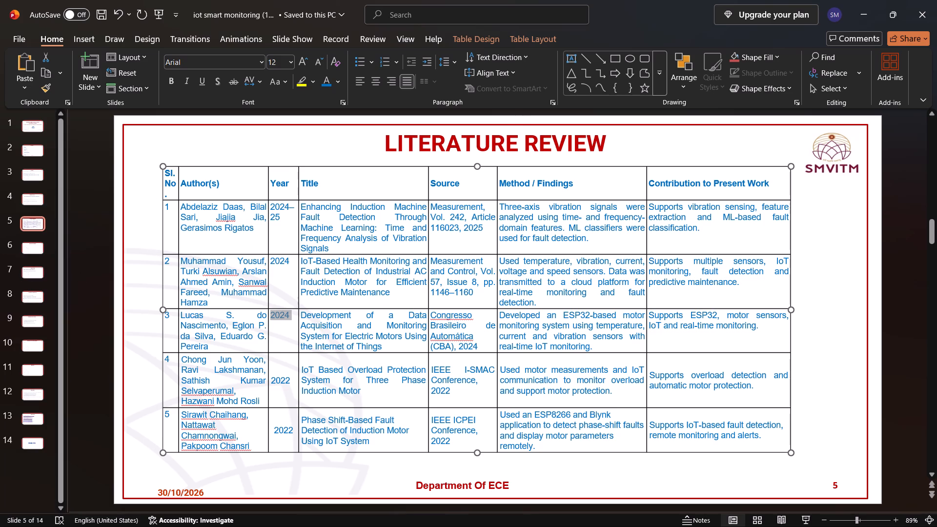
Delete the "Hardware" text from the body of slide 10, Software and Hardware Details.
{"action": "left_click", "coordinate": [35, 346]}
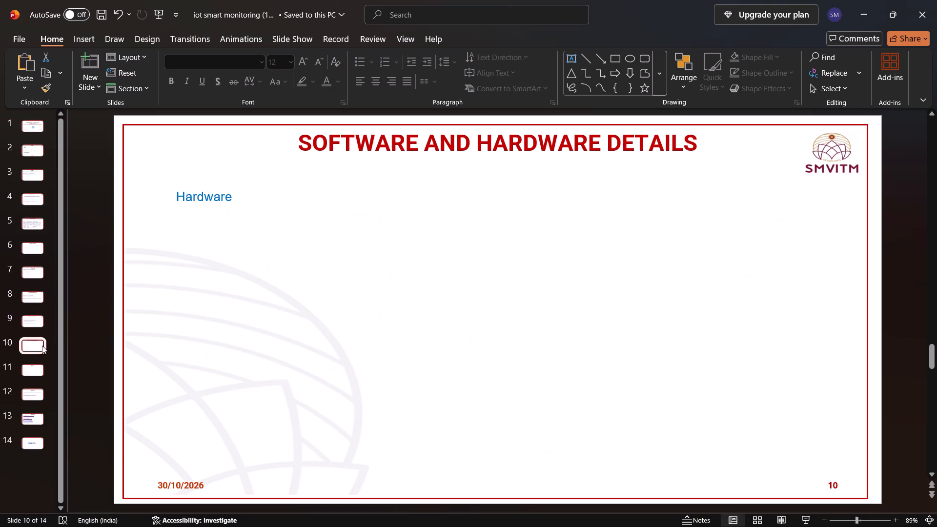
{"action": "left_click_drag", "start_coordinate": [238, 197], "coordinate": [233, 197]}
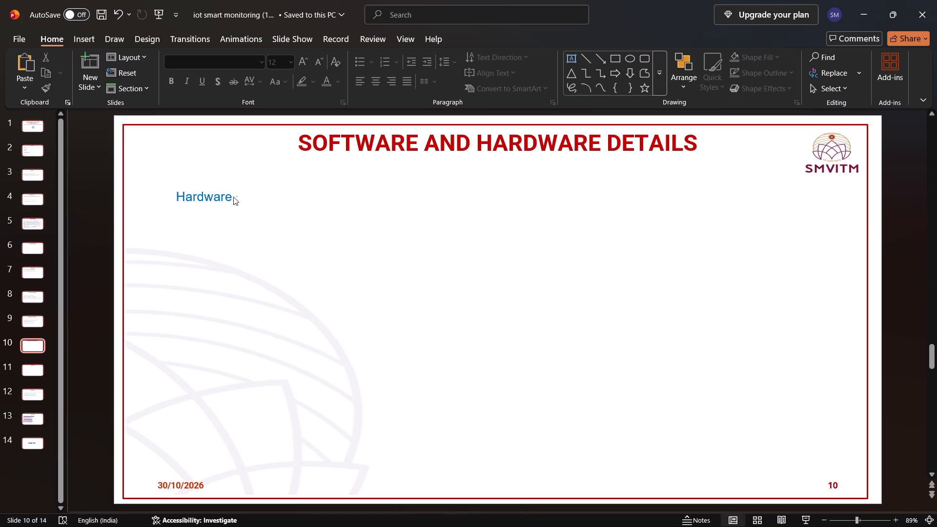
{"action": "left_click_drag", "start_coordinate": [233, 197], "coordinate": [172, 201]}
{"action": "left_click_drag", "start_coordinate": [236, 195], "coordinate": [231, 200]}
{"action": "left_click", "coordinate": [228, 202]}
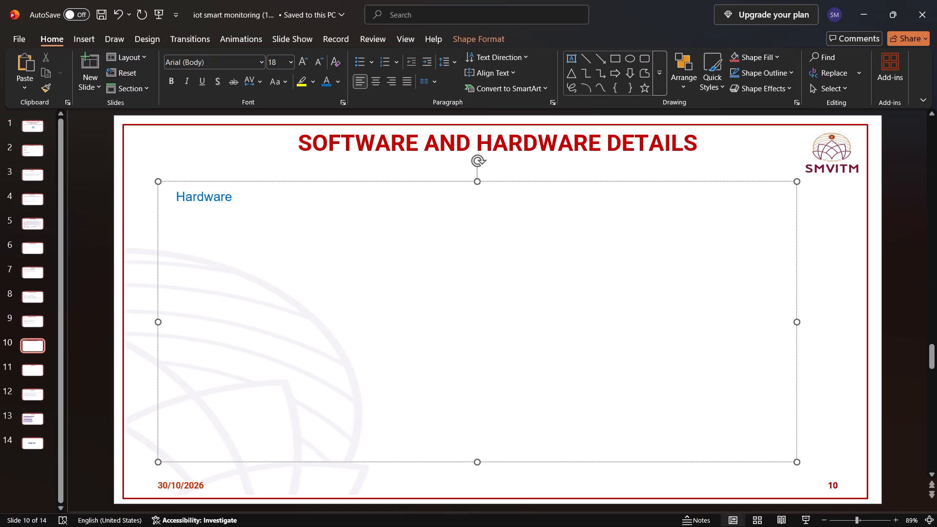
{"action": "left_click_drag", "start_coordinate": [232, 197], "coordinate": [196, 195]}
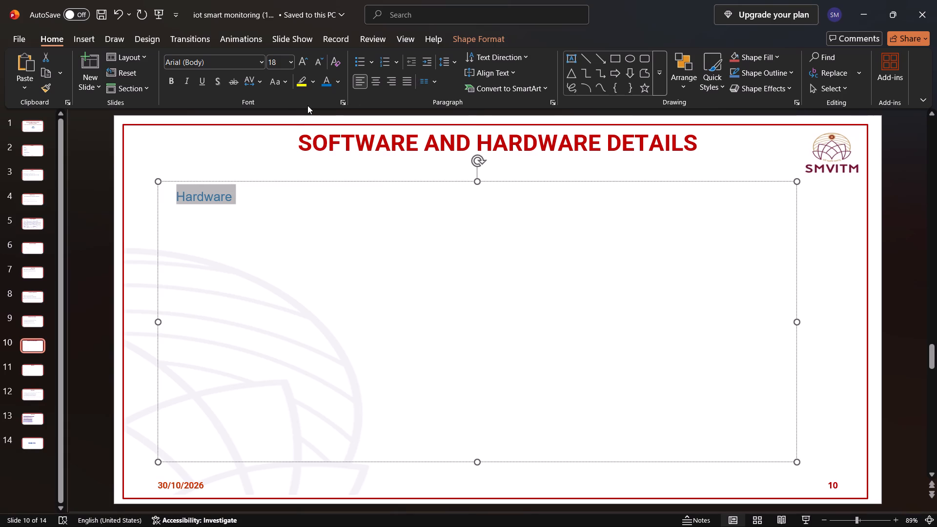
{"action": "key", "text": "BackSpace"}
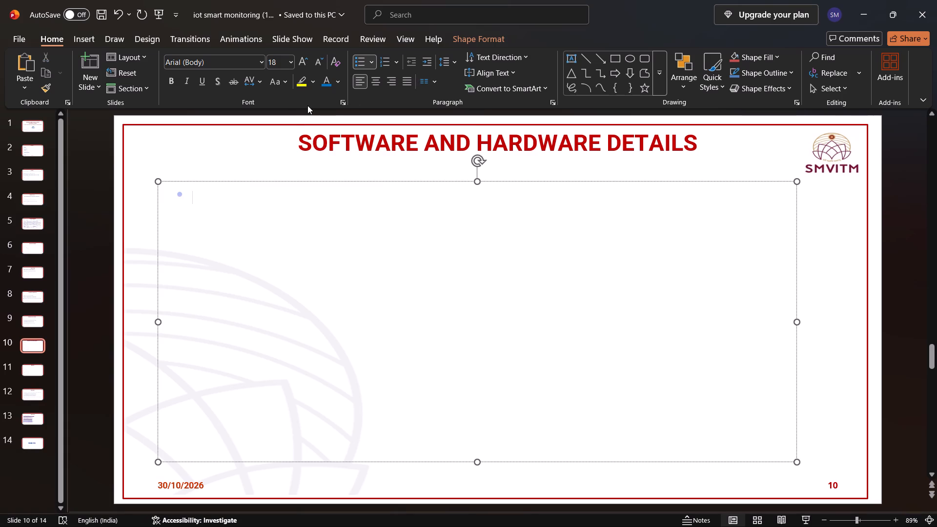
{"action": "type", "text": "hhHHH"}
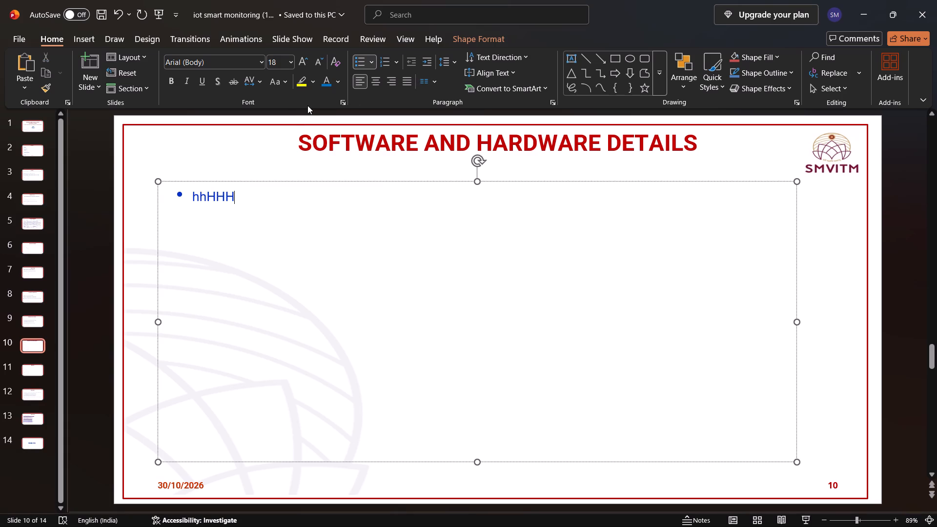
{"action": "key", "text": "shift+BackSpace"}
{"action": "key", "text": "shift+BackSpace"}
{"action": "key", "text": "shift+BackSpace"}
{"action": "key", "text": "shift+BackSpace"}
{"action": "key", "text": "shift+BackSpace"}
Enter "Hardware" and "Esp32 microcontroller" as bulleted lines in the slide body, and start a third bullet.
{"action": "key", "text": "shift+h"}
{"action": "type", "text": "ardwar"}
{"action": "key", "text": "e"}
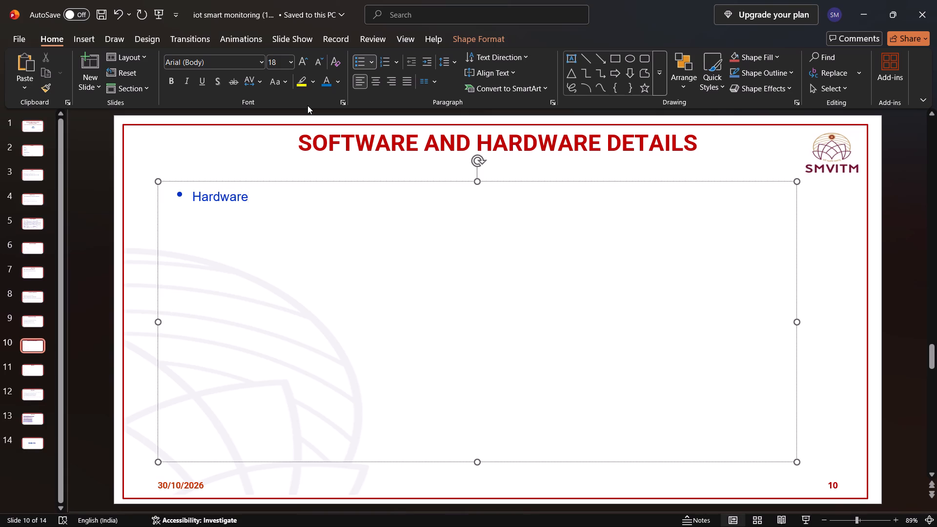
{"action": "key", "text": "Return"}
{"action": "type", "text": "esp"}
{"action": "type", "text": "32"}
{"action": "key", "text": "space"}
{"action": "type", "text": "micro"}
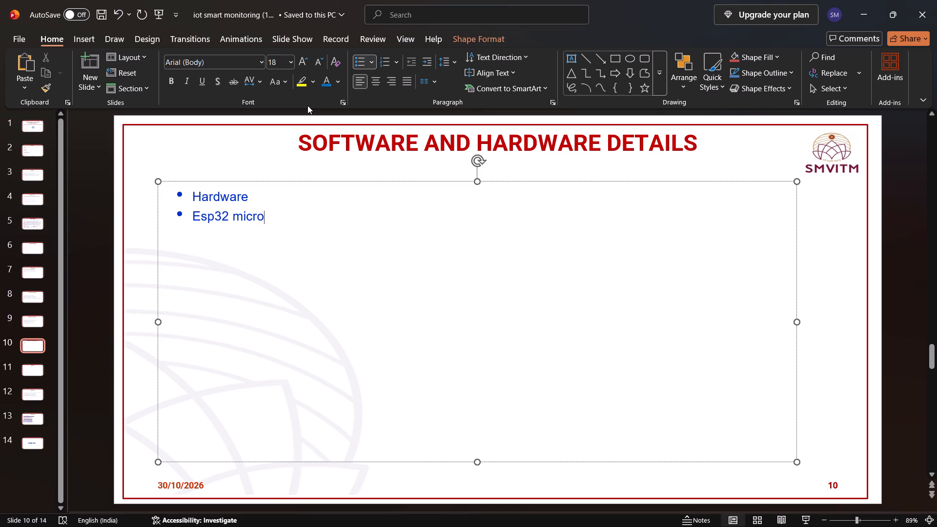
{"action": "type", "text": "contro"}
{"action": "key", "text": "l"}
{"action": "type", "text": "ler"}
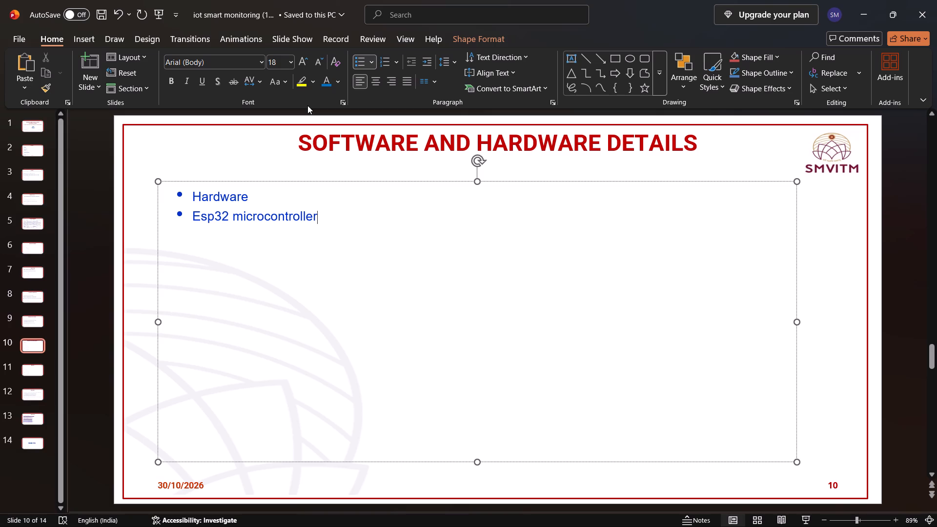
{"action": "key", "text": "Return"}
Remove the bullet from the "Hardware" line in the body of slide 10.
{"action": "left_click_drag", "start_coordinate": [255, 195], "coordinate": [178, 197]}
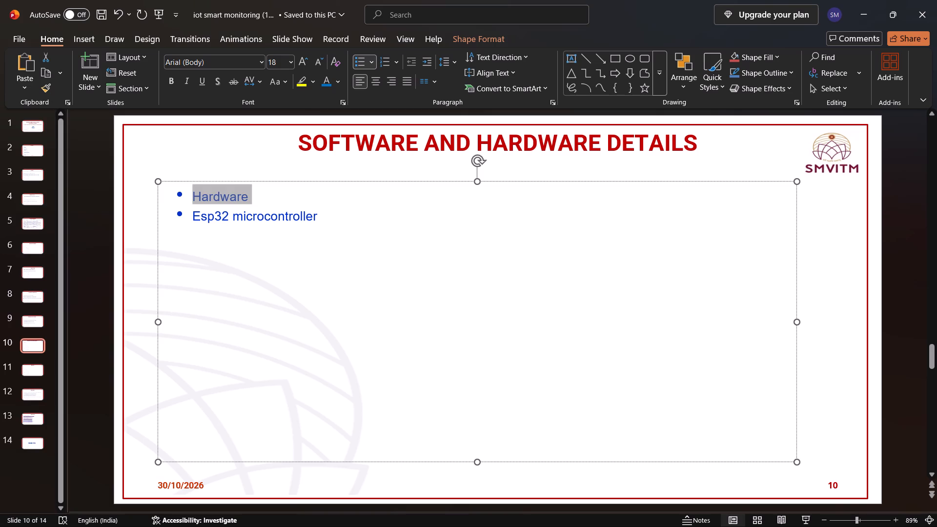
{"action": "left_click_drag", "start_coordinate": [178, 197], "coordinate": [194, 186]}
{"action": "left_click", "coordinate": [370, 61]}
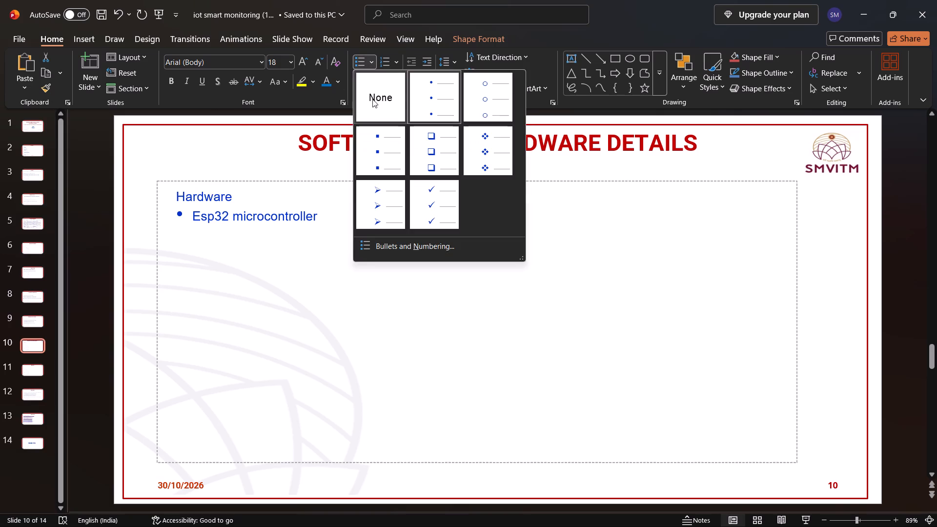
{"action": "left_click", "coordinate": [378, 103]}
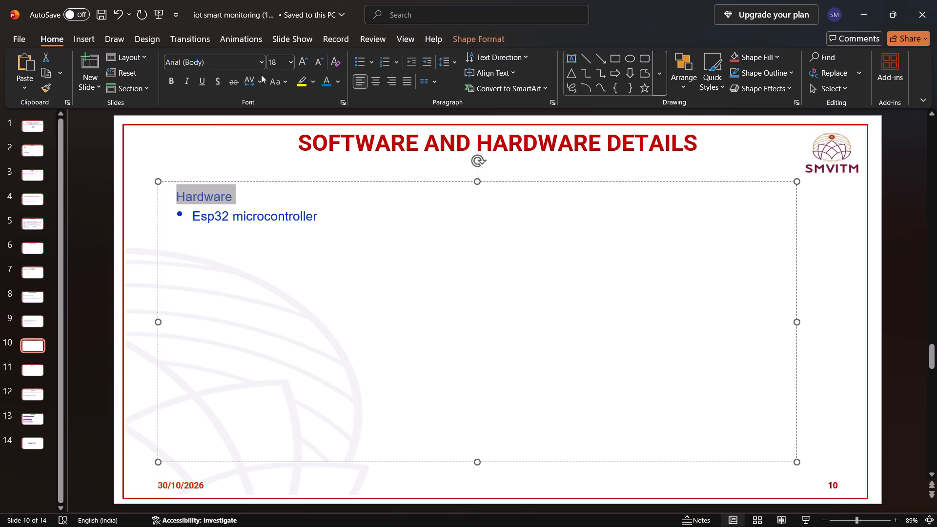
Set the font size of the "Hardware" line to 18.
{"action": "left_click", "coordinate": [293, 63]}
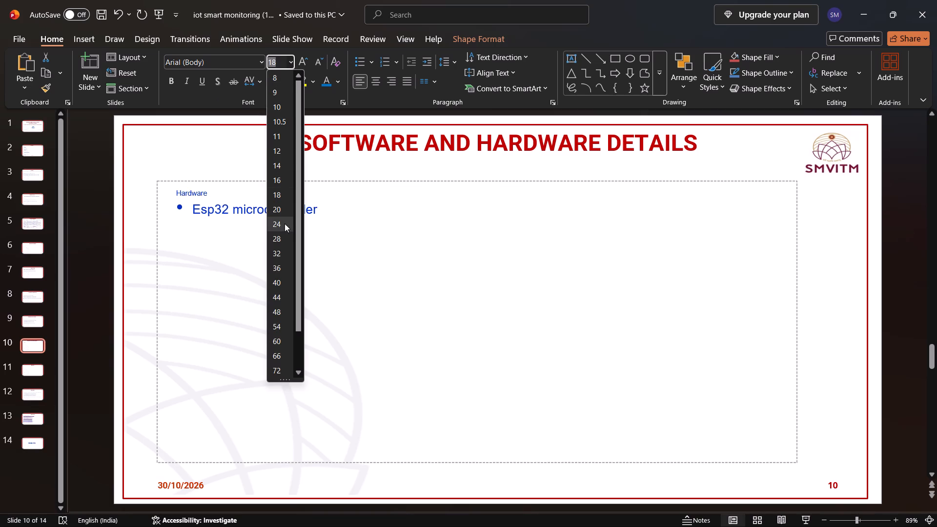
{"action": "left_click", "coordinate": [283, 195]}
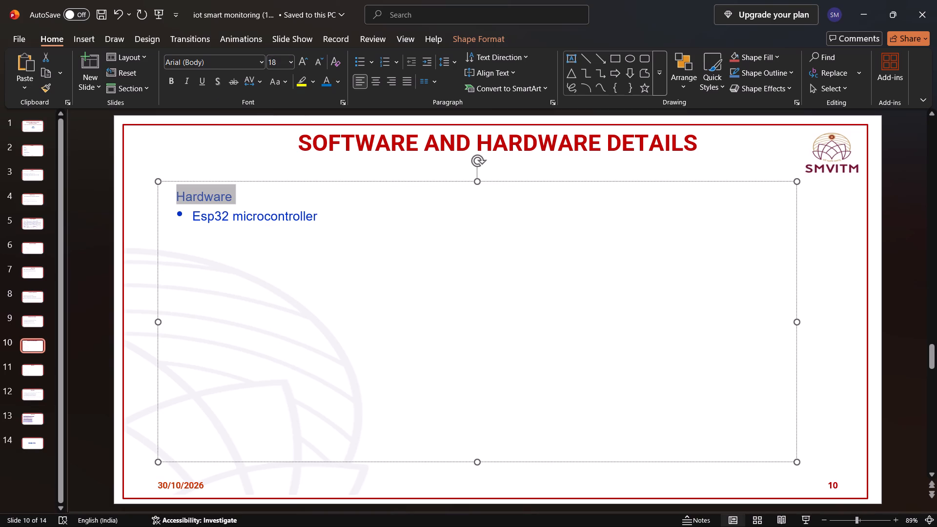
Set the font size of the "Esp32 microcontroller" bullet to 16.
{"action": "left_click_drag", "start_coordinate": [324, 216], "coordinate": [200, 222]}
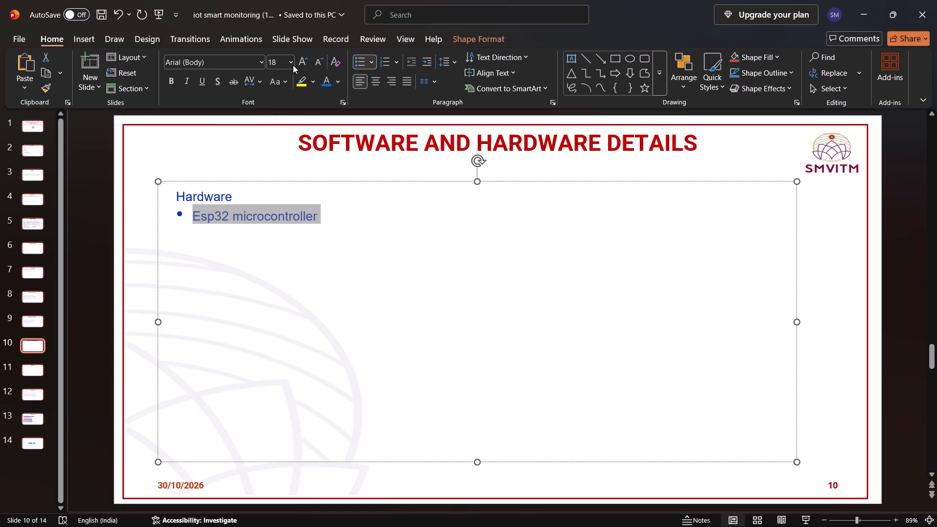
{"action": "left_click", "coordinate": [290, 62]}
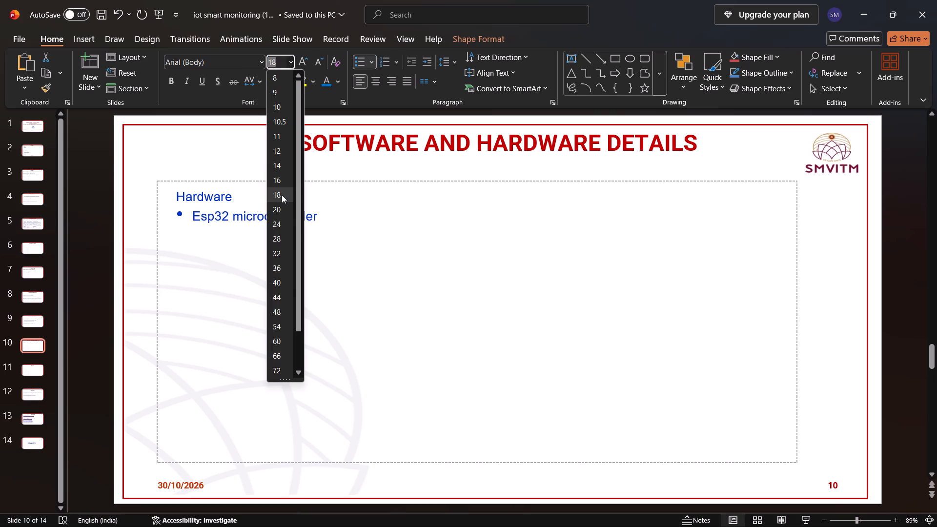
{"action": "left_click", "coordinate": [283, 181]}
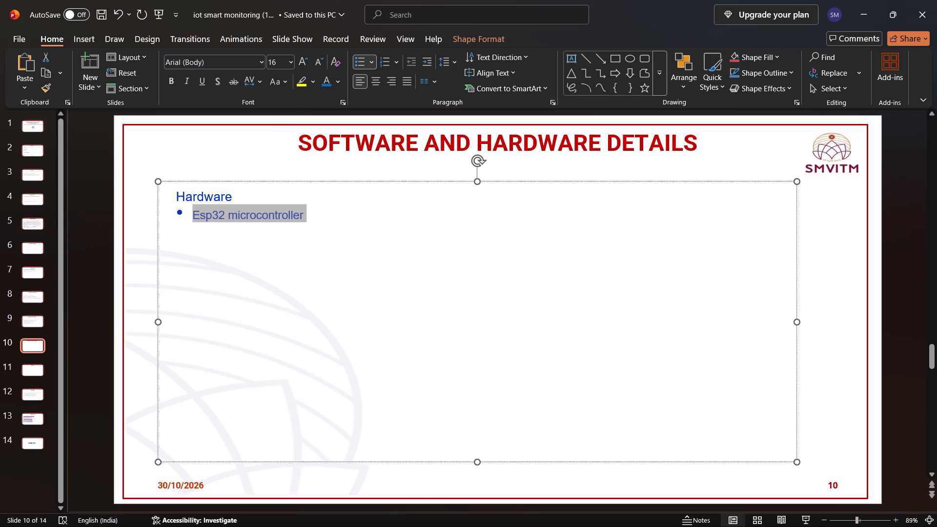
Set the font size of the "Hardware" line to 20.
{"action": "left_click_drag", "start_coordinate": [238, 200], "coordinate": [174, 191]}
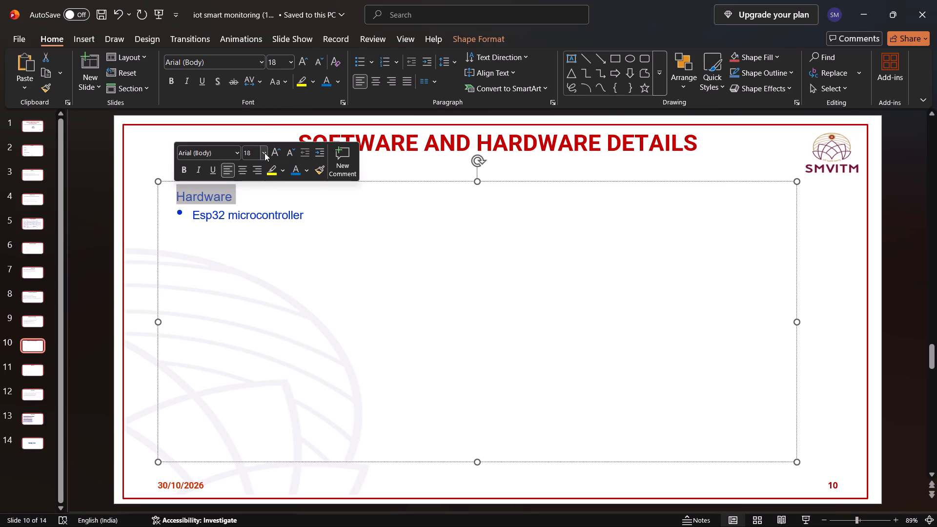
{"action": "left_click", "coordinate": [265, 154]}
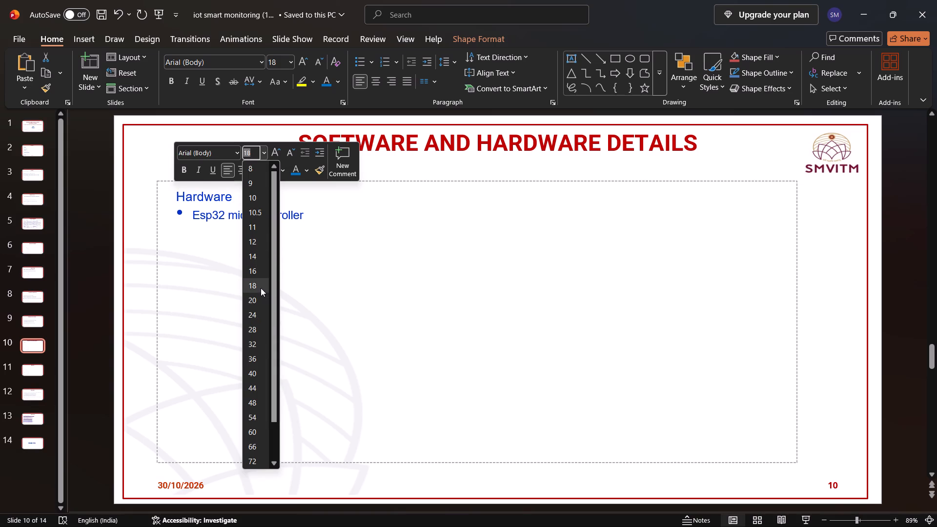
{"action": "left_click", "coordinate": [257, 305]}
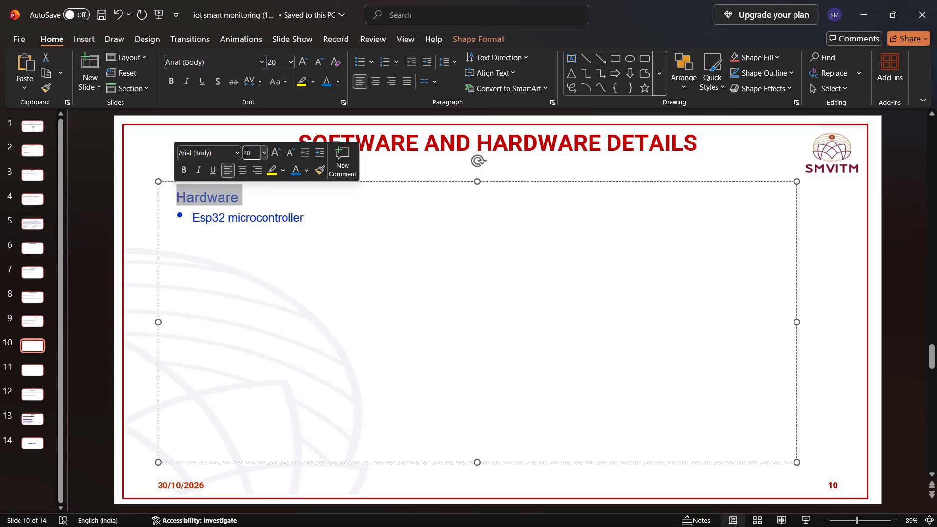
Extend the "Hardware" line so that the heading reads "Hardware Details:".
{"action": "left_click", "coordinate": [244, 197]}
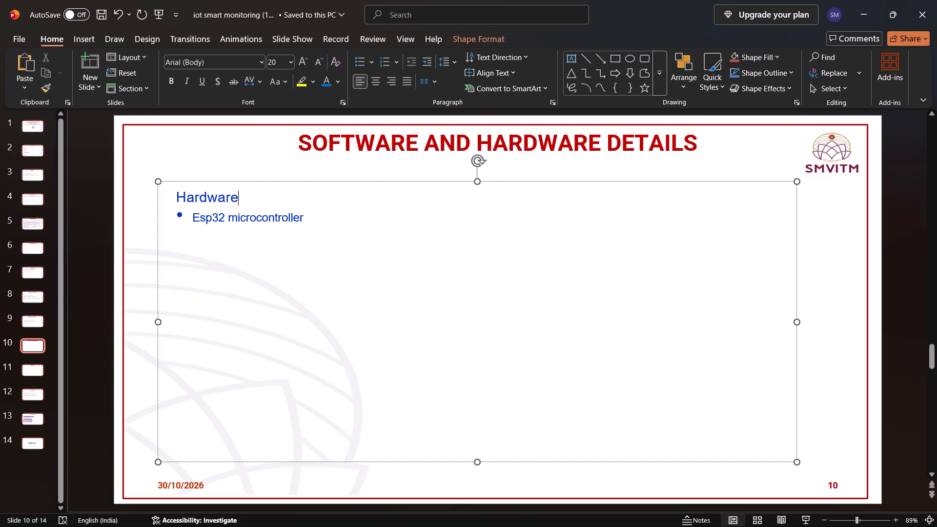
{"action": "key", "text": "space"}
{"action": "type", "text": "De"}
{"action": "type", "text": "tails"}
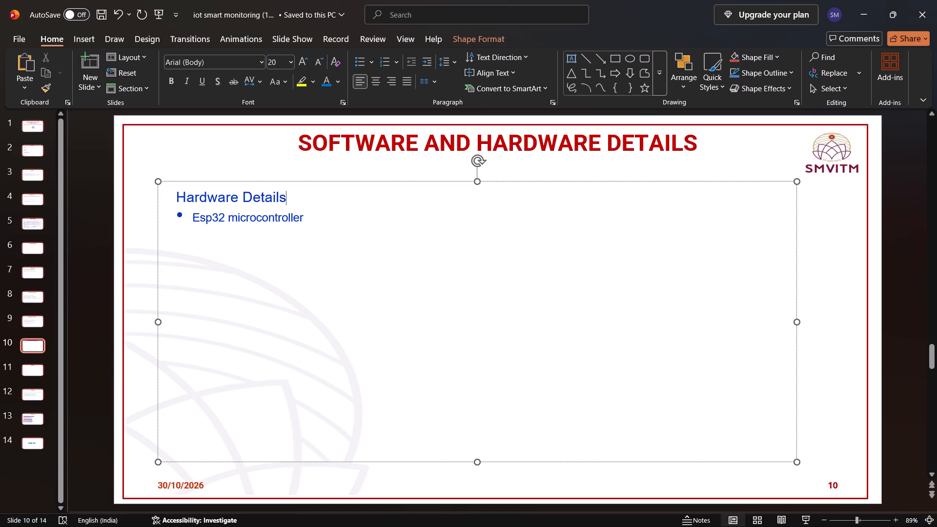
{"action": "key", "text": "shift+colon"}
Add a "Vibration sensor" bullet below "Esp32 microcontroller", leaving a blank line between them.
{"action": "left_click", "coordinate": [306, 219]}
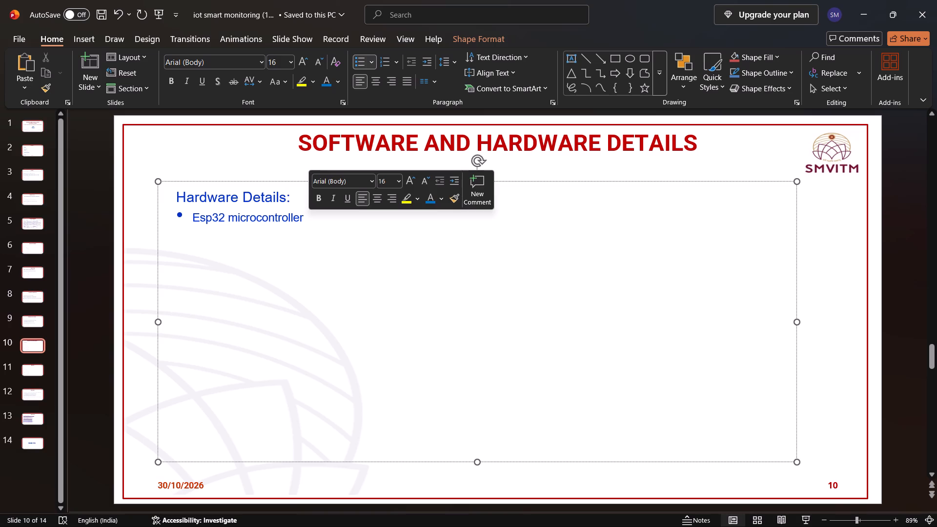
{"action": "key", "text": "Return"}
{"action": "key", "text": "Return"}
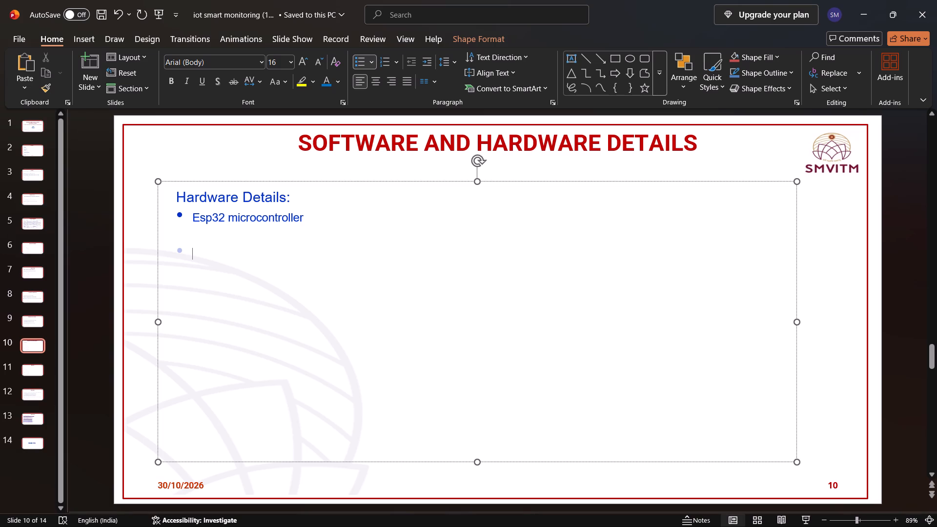
{"action": "key", "text": "shift+v"}
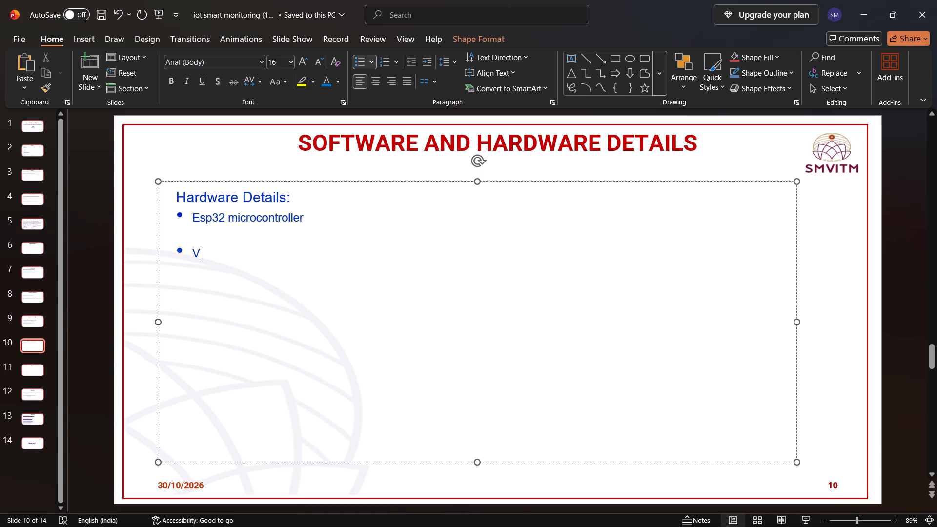
{"action": "type", "text": "ib"}
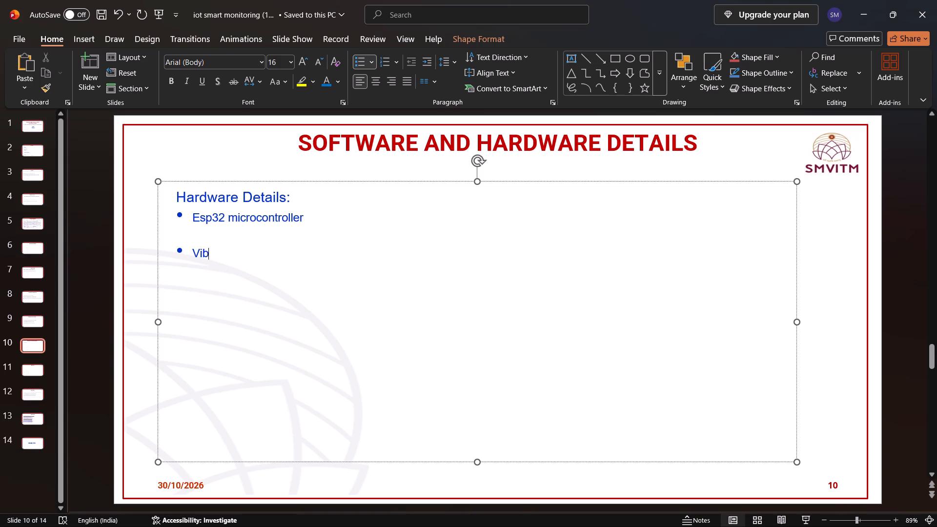
{"action": "key", "text": "r"}
{"action": "type", "text": "ation sensor"}
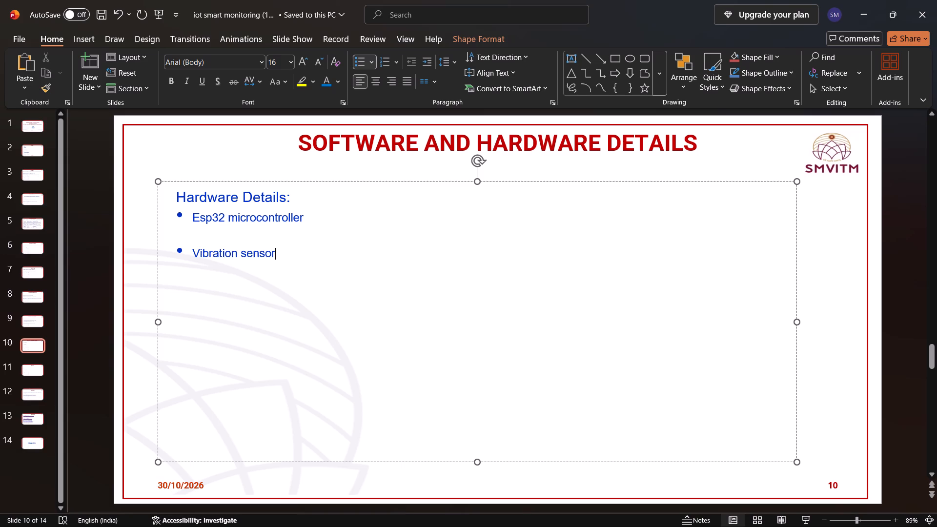
Add an "IR sensor" bullet below "Vibration sensor", leaving a blank line between them.
{"action": "key", "text": "Return"}
{"action": "key", "text": "Return"}
{"action": "key", "text": "shift+i"}
{"action": "type", "text": "R"}
{"action": "key", "text": "space"}
{"action": "type", "text": "sensor"}
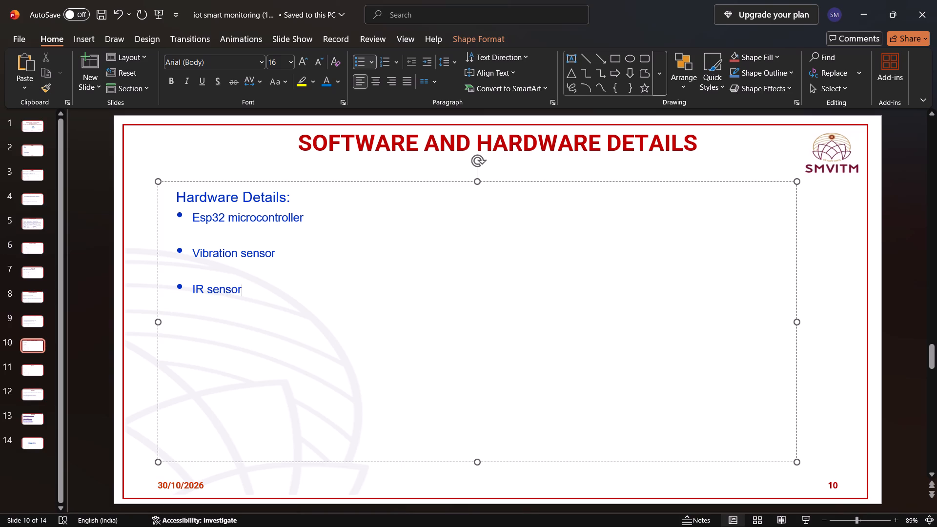
Add a "Temperature sensor" bullet below "IR sensor", leaving a blank line between them.
{"action": "key", "text": "shift+t"}
{"action": "key", "text": "shift+BackSpace"}
{"action": "key", "text": "shift+Return"}
{"action": "key", "text": "Return"}
{"action": "key", "text": "shift+t"}
{"action": "type", "text": "emperatuire"}
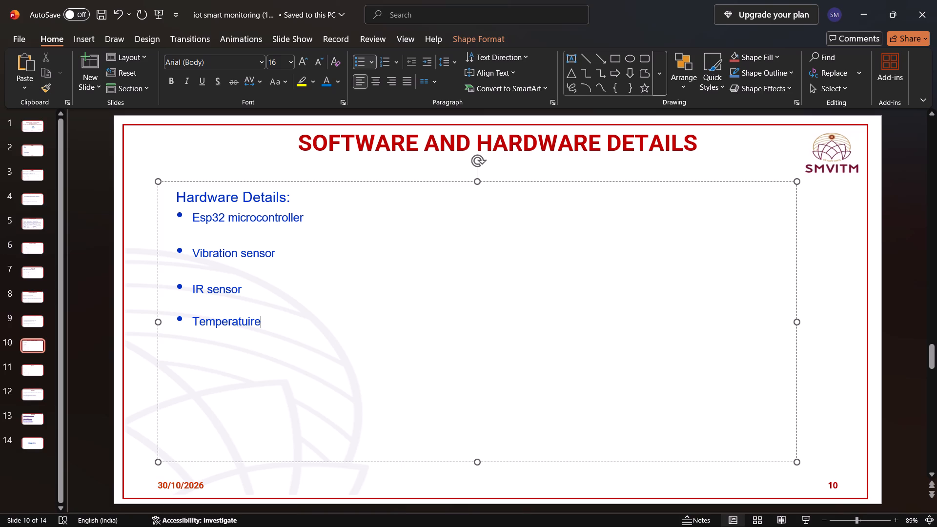
{"action": "key", "text": "Left"}
{"action": "key", "text": "Left"}
{"action": "key", "text": "BackSpace"}
{"action": "key", "text": "Right"}
{"action": "key", "text": "Right"}
{"action": "key", "text": "Right"}
{"action": "key", "text": "Left"}
{"action": "key", "text": "space"}
{"action": "key", "text": "space"}
{"action": "type", "text": "sensor"}
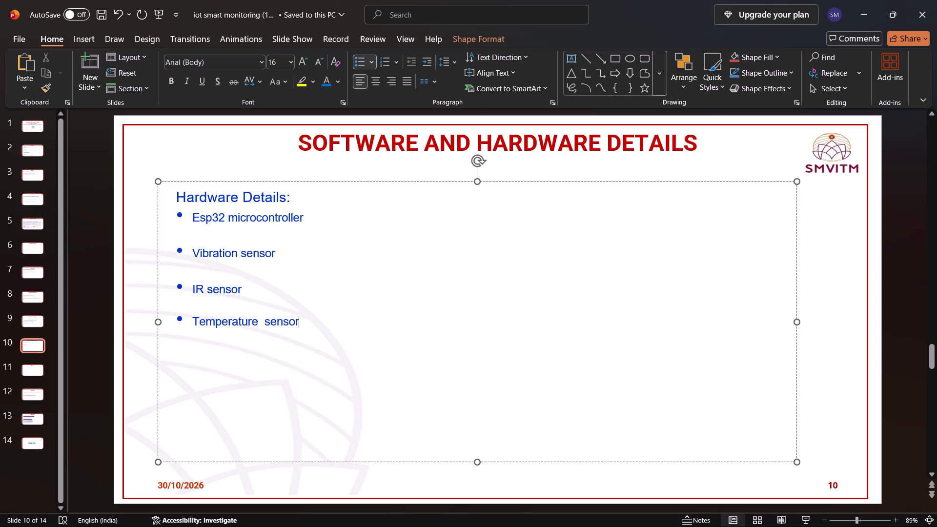
{"action": "key", "text": "space"}
Append the model "(DHT11)" to the end of the "Temperature sensor" bullet.
{"action": "key", "text": "shift+parenleft"}
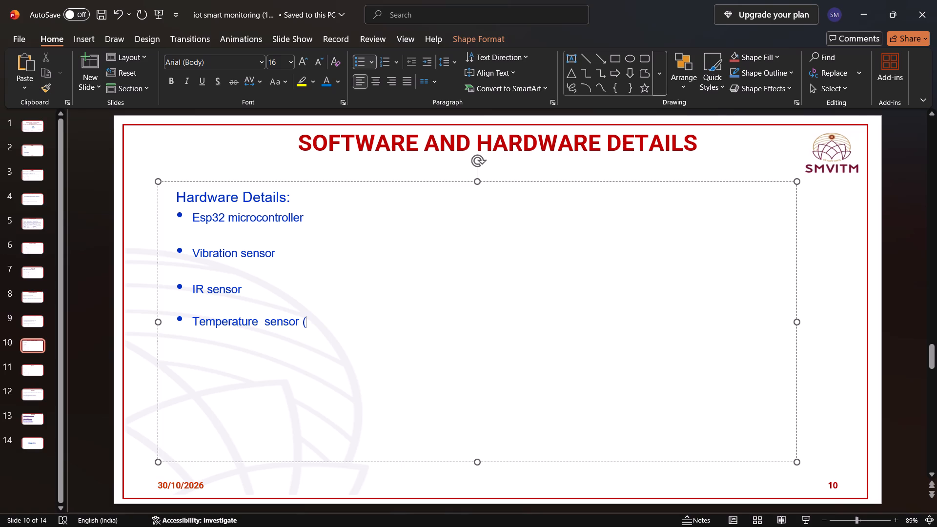
{"action": "type", "text": "DTH"}
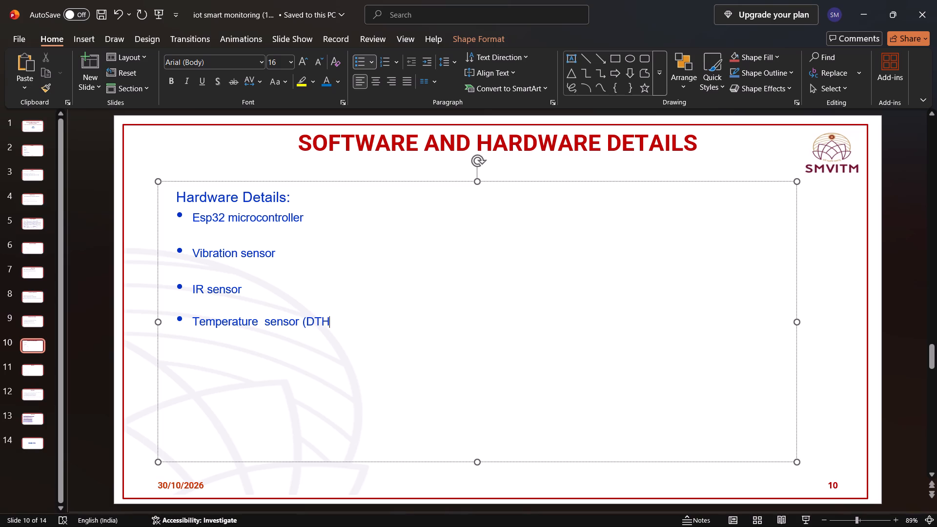
{"action": "key", "text": "BackSpace"}
{"action": "key", "text": "BackSpace"}
{"action": "type", "text": "HT"}
{"action": "type", "text": "11"}
{"action": "key", "text": "shift+parenright"}
Append the model "(TCRT5000)" directly after "IR sensor" in its bullet.
{"action": "key", "text": "Up"}
{"action": "key", "text": "Up"}
{"action": "key", "text": "shift+parenleft"}
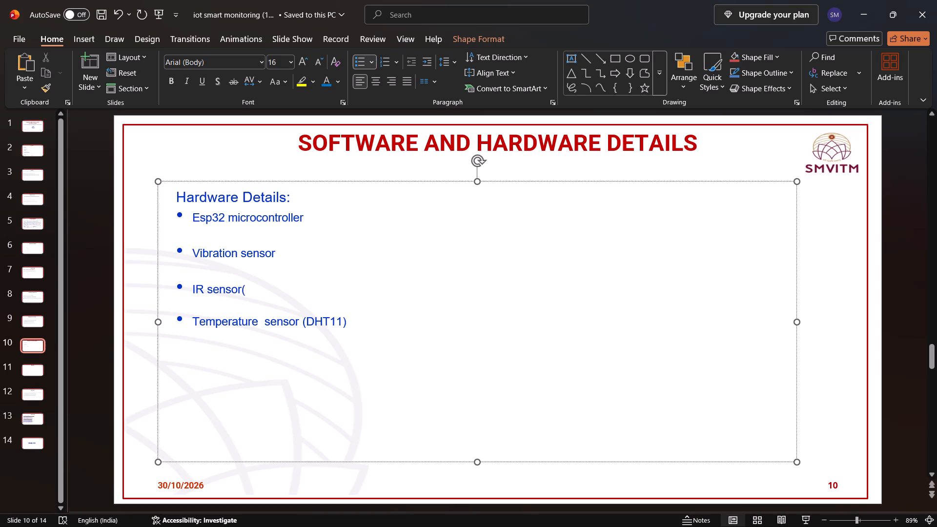
{"action": "type", "text": "TCR"}
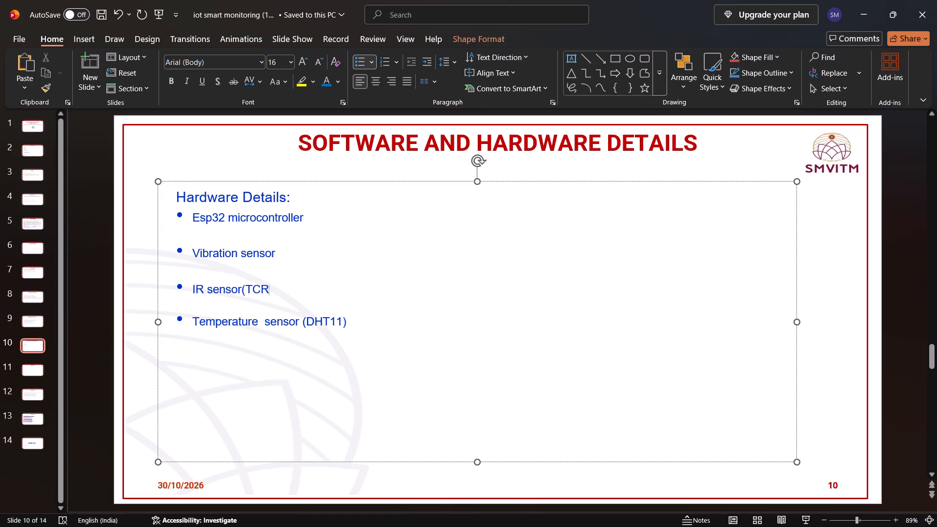
{"action": "key", "text": "shift+t"}
{"action": "key", "text": "5"}
{"action": "type", "text": "00"}
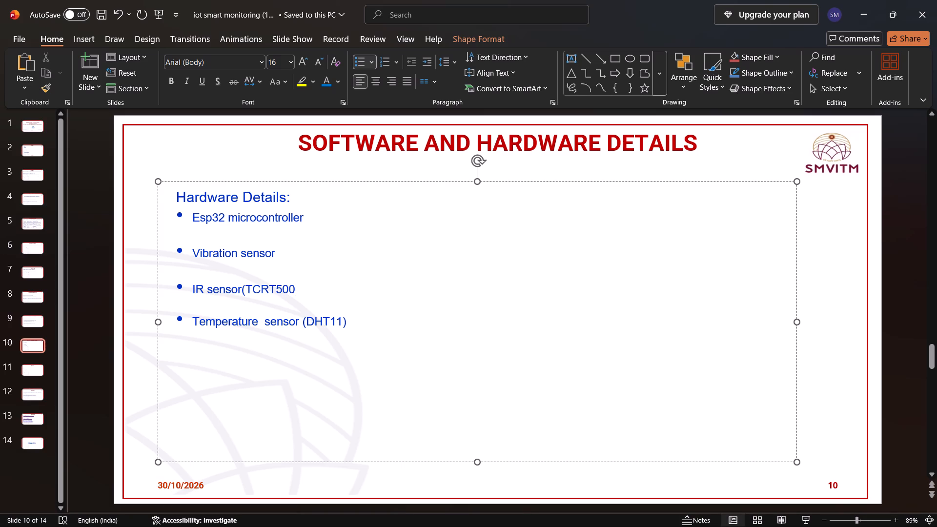
{"action": "key", "text": "0"}
{"action": "key", "text": "shift+parenright"}
Append the model "(ACS712)" directly after "Vibration sensor" in its bullet.
{"action": "key", "text": "Up"}
{"action": "key", "text": "Up"}
{"action": "key", "text": "shift+parenleft"}
{"action": "type", "text": "ACS"}
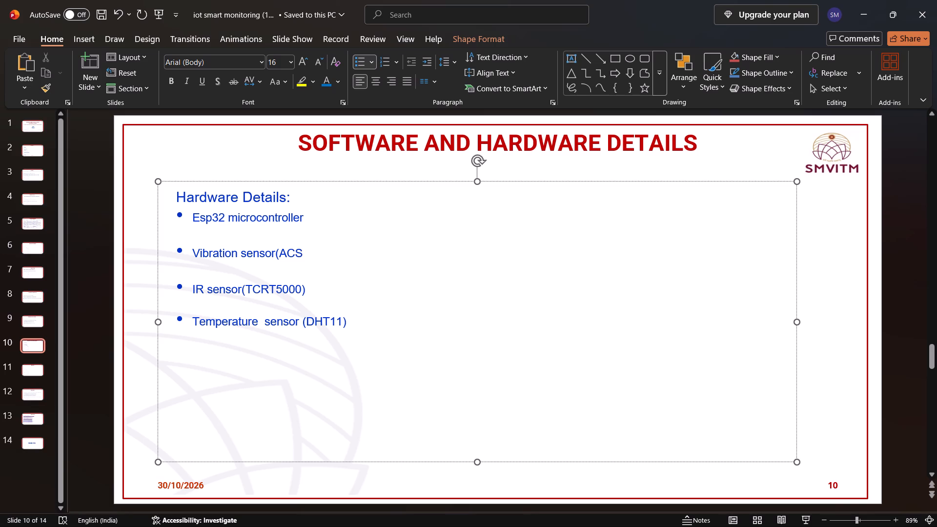
{"action": "type", "text": "&!@"}
{"action": "key", "text": "shift+BackSpace"}
{"action": "key", "text": "shift+BackSpace"}
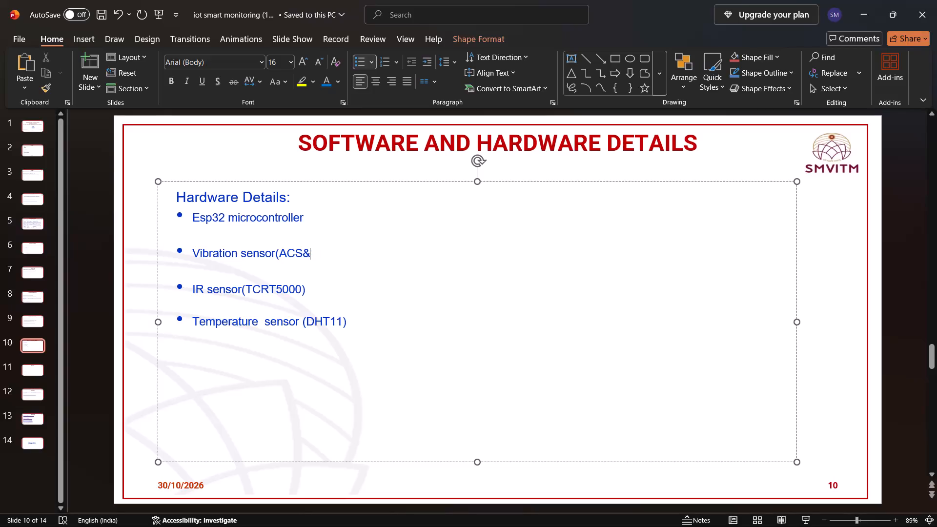
{"action": "key", "text": "shift+BackSpace"}
{"action": "type", "text": "712"}
{"action": "key", "text": "shift+parenright"}
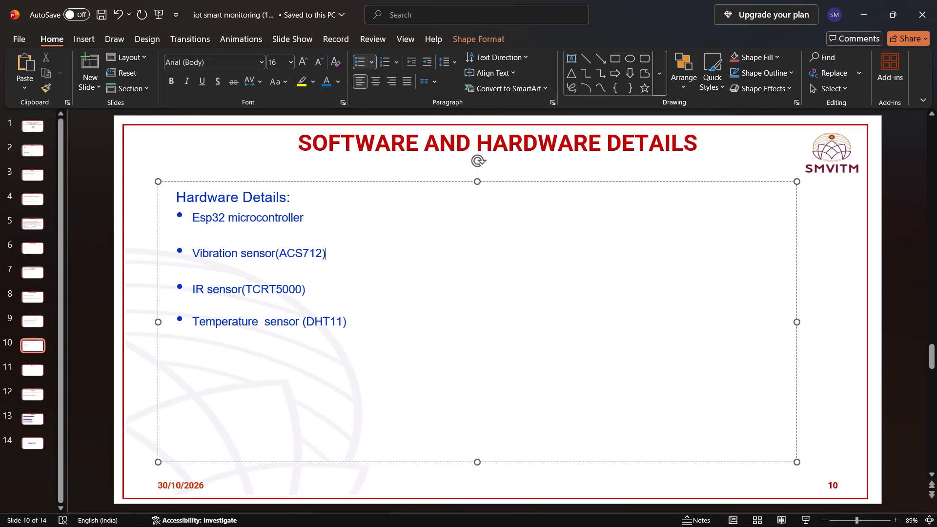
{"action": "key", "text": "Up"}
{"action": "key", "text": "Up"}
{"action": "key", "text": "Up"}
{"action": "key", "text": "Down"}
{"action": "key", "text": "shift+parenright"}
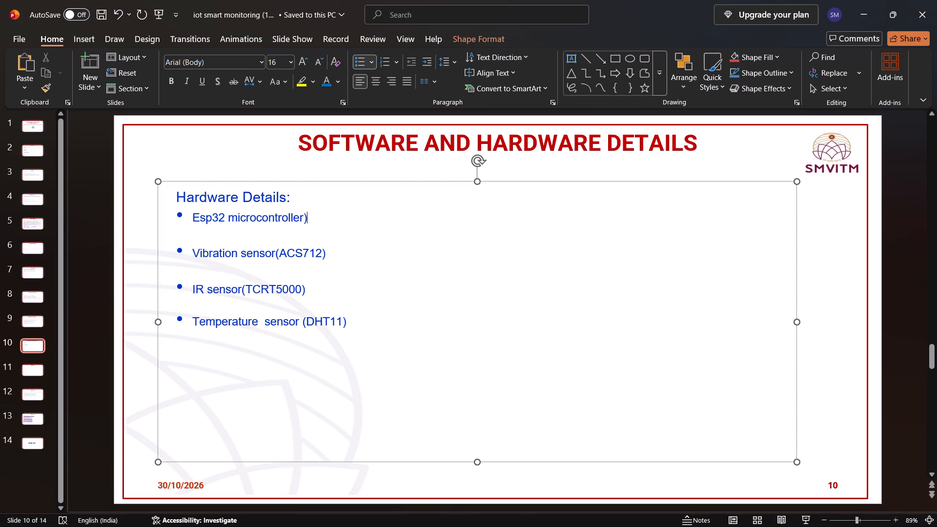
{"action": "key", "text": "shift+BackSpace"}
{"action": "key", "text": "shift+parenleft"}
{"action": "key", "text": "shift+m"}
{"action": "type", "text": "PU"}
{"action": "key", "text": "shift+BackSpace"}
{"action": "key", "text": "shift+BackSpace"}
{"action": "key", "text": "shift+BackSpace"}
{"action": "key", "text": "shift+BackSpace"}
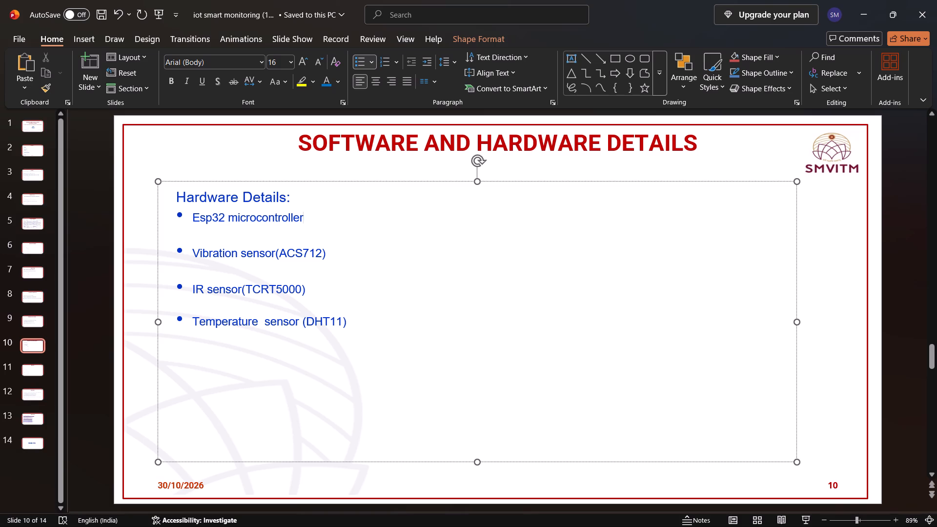
Replace the word "Vibration" with "Current" in the ACS712 bullet so that it reads "Current sensor(ACS712)".
{"action": "left_click", "coordinate": [338, 256]}
{"action": "left_click", "coordinate": [275, 254]}
{"action": "key", "text": "Left"}
{"action": "key", "text": "Left"}
{"action": "key", "text": "Left"}
{"action": "key", "text": "Left"}
{"action": "key", "text": "Left"}
{"action": "key", "text": "Left"}
{"action": "key", "text": "Left"}
{"action": "key", "text": "BackSpace"}
{"action": "key", "text": "BackSpace"}
{"action": "key", "text": "BackSpace"}
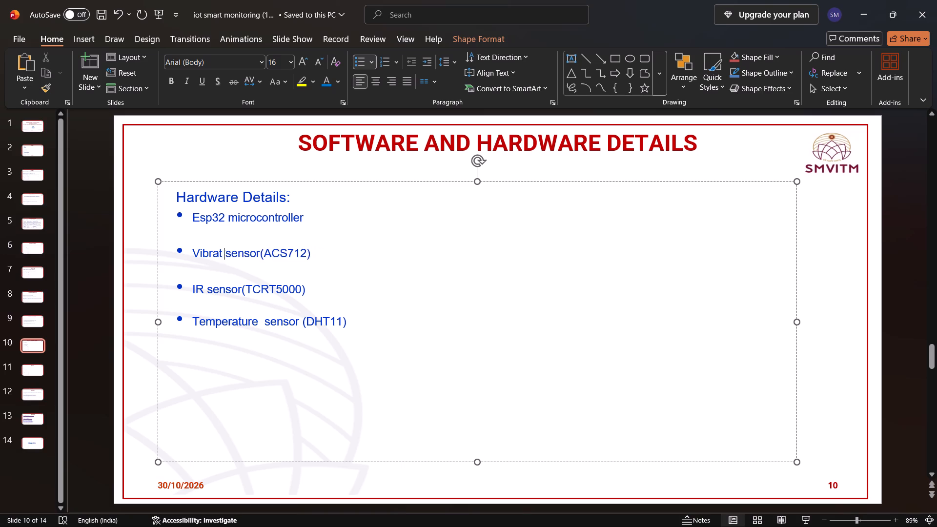
{"action": "key", "text": "BackSpace"}
{"action": "key", "text": "BackSpace"}
{"action": "key", "text": "BackSpace"}
{"action": "key", "text": "BackSpace"}
{"action": "key", "text": "BackSpace"}
{"action": "key", "text": "BackSpace"}
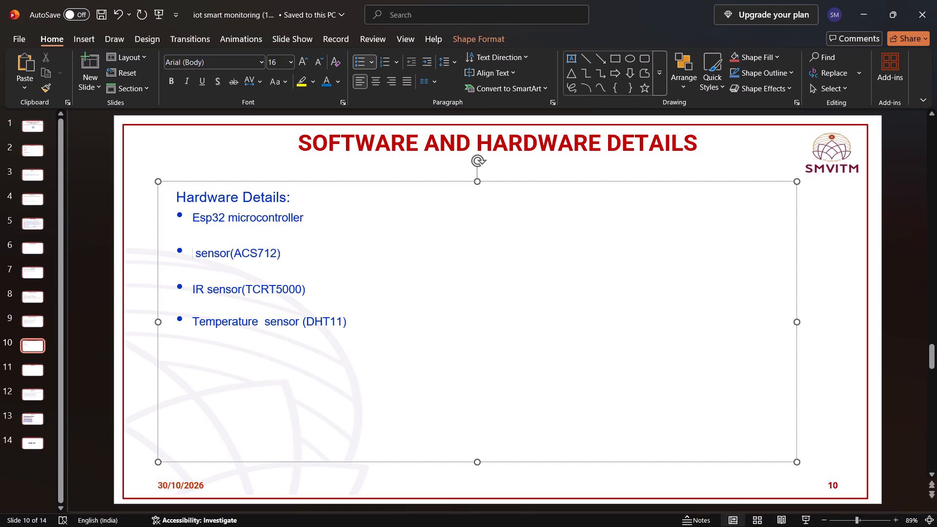
{"action": "type", "text": "Curr"}
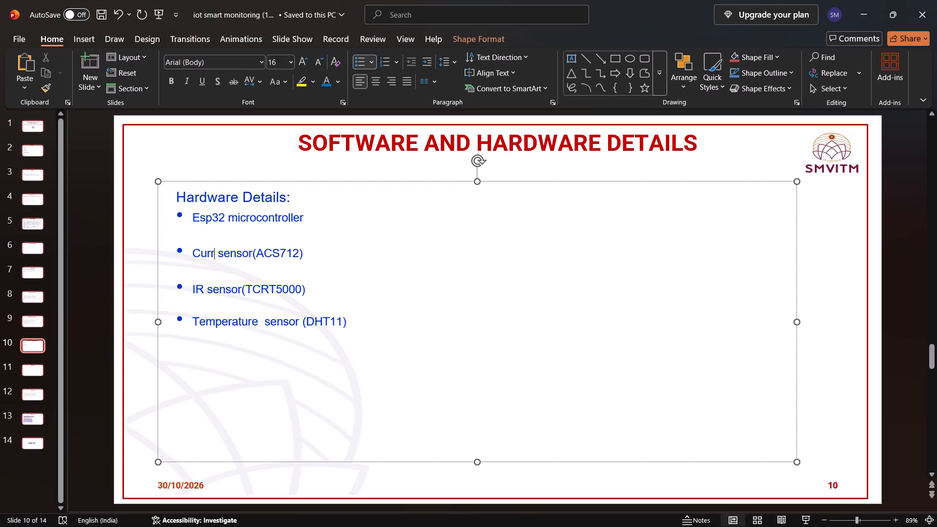
{"action": "type", "text": "ent"}
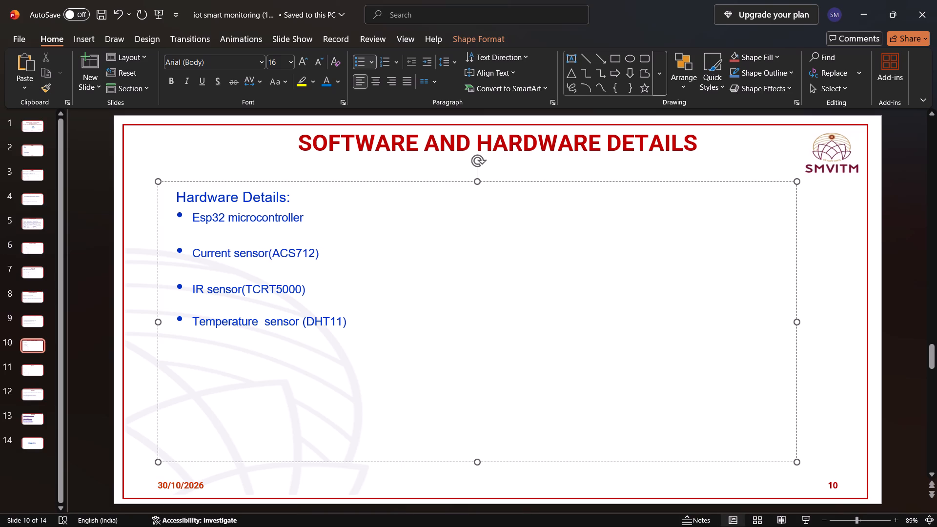
Insert a new bullet "Vibration sensor" between the "Esp32 microcontroller" and "Current sensor(ACS712)" bullets, with a blank line above it.
{"action": "left_click", "coordinate": [311, 218]}
{"action": "key", "text": "Return"}
{"action": "key", "text": "Return"}
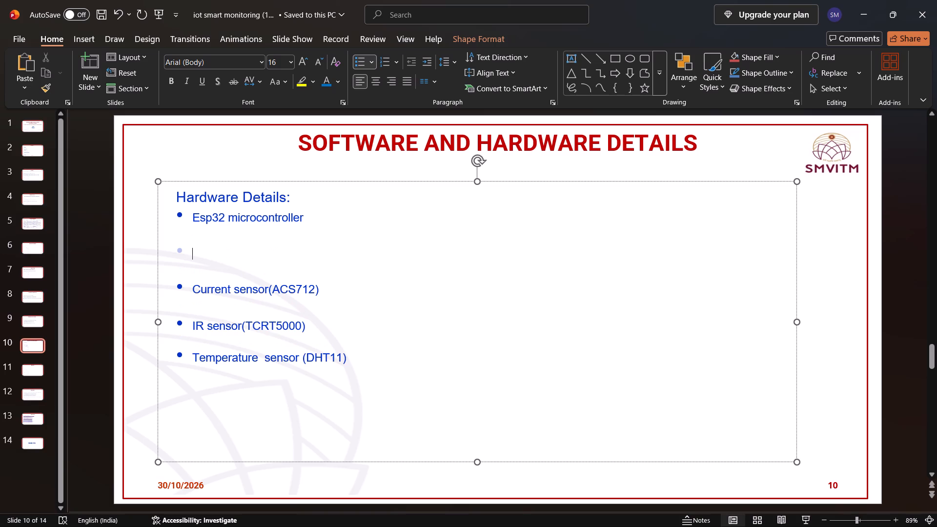
{"action": "type", "text": "Vibratu"}
{"action": "key", "text": "BackSpace"}
{"action": "type", "text": "ion"}
{"action": "key", "text": "space"}
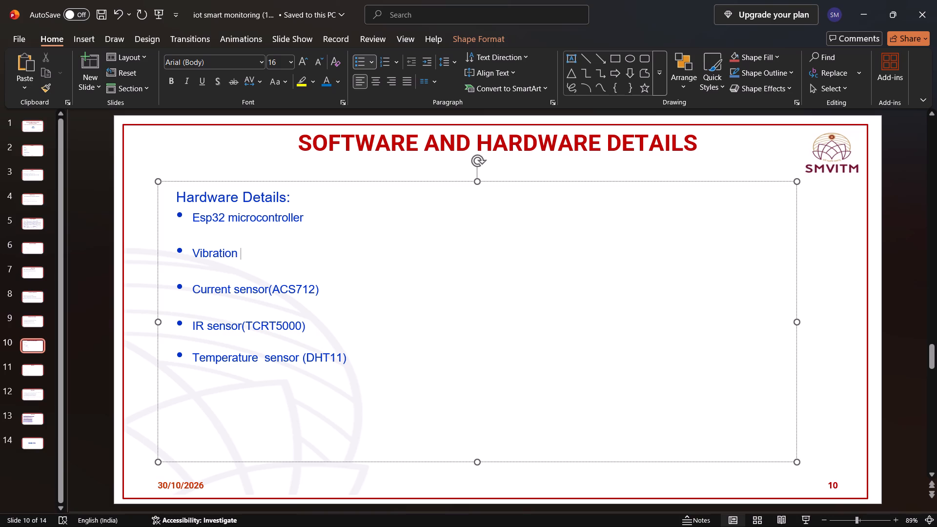
{"action": "type", "text": "sensor"}
Capitalize the word "Sensor" in the Vibration bullet and in the Current (ACS712) bullet.
{"action": "key", "text": "Left"}
{"action": "key", "text": "Left"}
{"action": "key", "text": "Left"}
{"action": "key", "text": "Left"}
{"action": "key", "text": "Left"}
{"action": "key", "text": "BackSpace"}
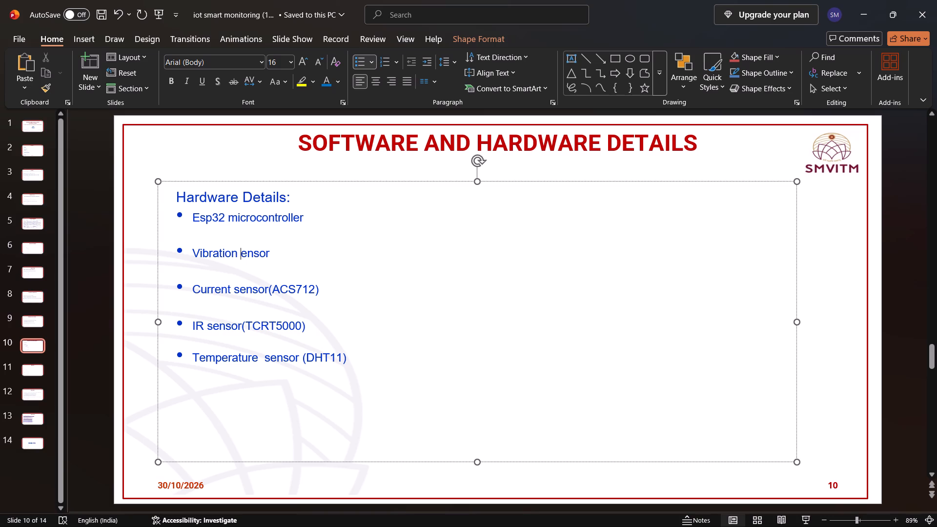
{"action": "key", "text": "shift+s"}
{"action": "key", "text": "Down"}
{"action": "key", "text": "Down"}
{"action": "key", "text": "Left"}
{"action": "key", "text": "BackSpace"}
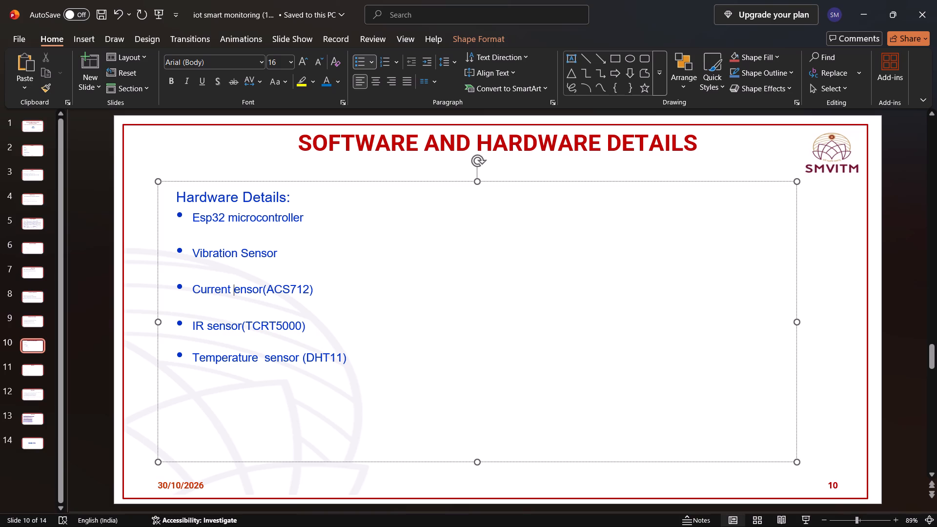
{"action": "key", "text": "shift+s"}
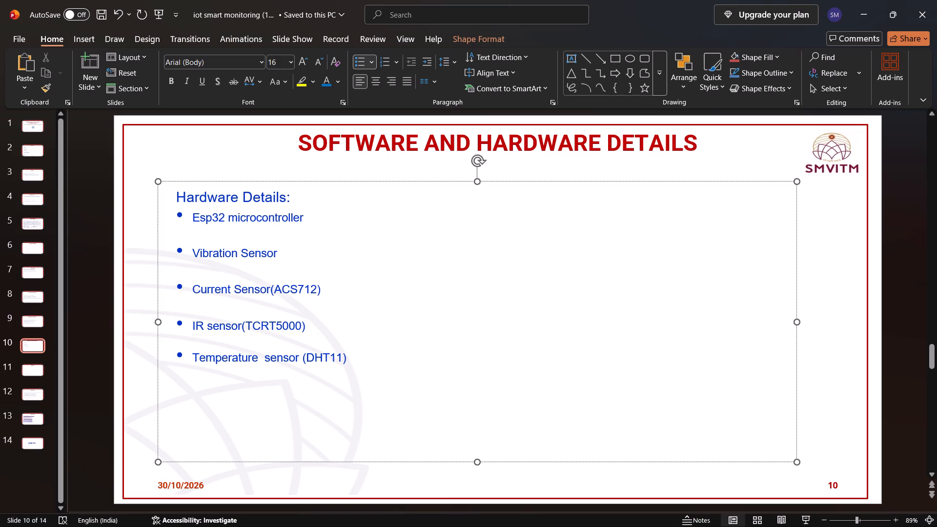
Capitalize the word "Sensor" in the IR bullet so that it reads "IR Sensor(TCRT5000)".
{"action": "key", "text": "Down"}
{"action": "key", "text": "Down"}
{"action": "key", "text": "Down"}
{"action": "key", "text": "Up"}
{"action": "key", "text": "Left"}
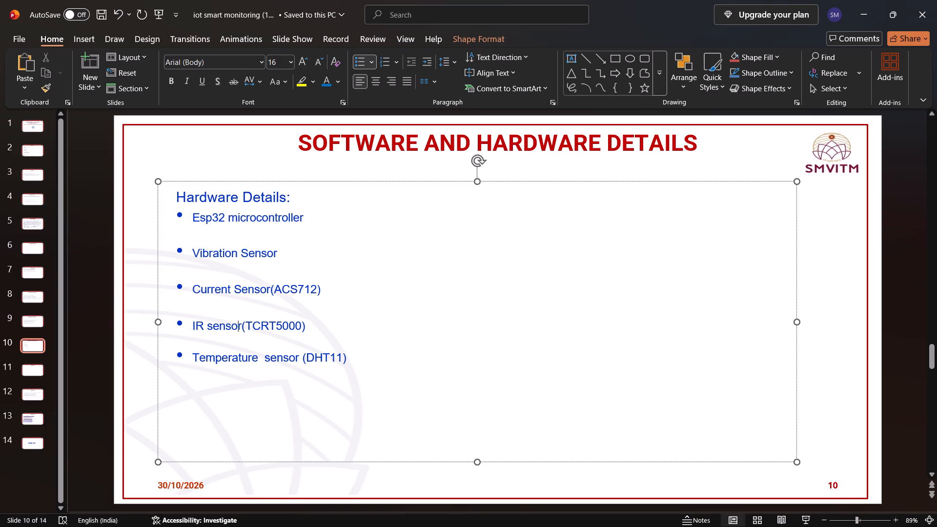
{"action": "key", "text": "Left"}
{"action": "key", "text": "Left"}
{"action": "key", "text": "Left"}
{"action": "key", "text": "Left"}
{"action": "key", "text": "Left"}
{"action": "key", "text": "Right"}
{"action": "key", "text": "BackSpace"}
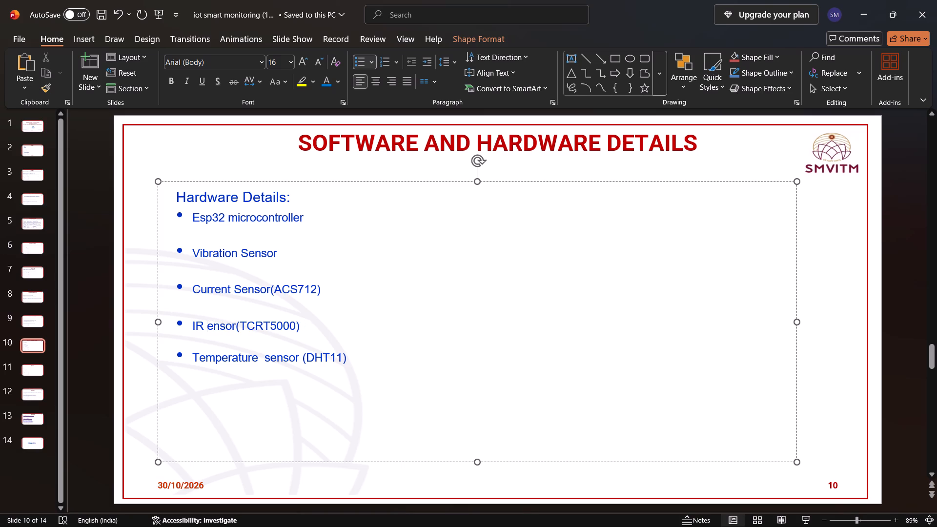
{"action": "key", "text": "shift+s"}
Capitalize the word "Sensor" in the Temperature (DHT11) bullet.
{"action": "key", "text": "Down"}
{"action": "key", "text": "Down"}
{"action": "key", "text": "Down"}
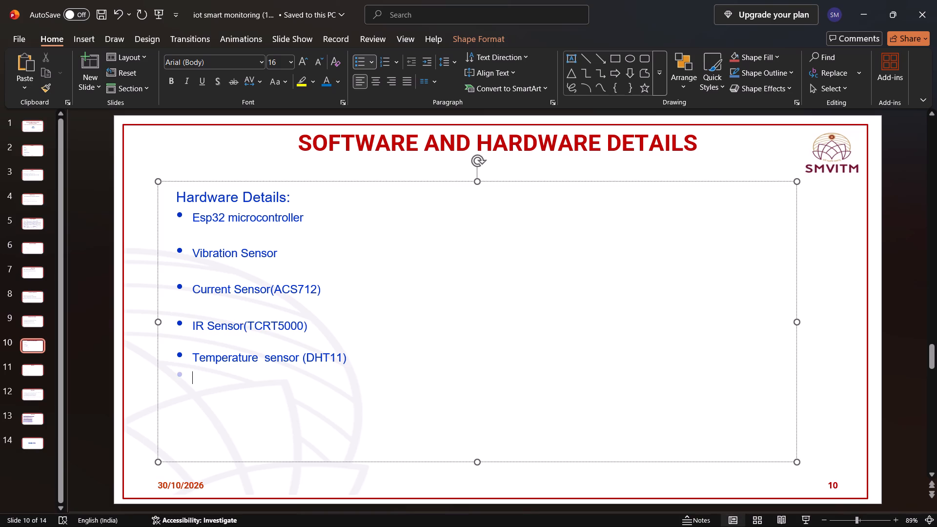
{"action": "key", "text": "Up"}
{"action": "key", "text": "Right"}
{"action": "key", "text": "Right"}
{"action": "key", "text": "Right"}
{"action": "key", "text": "Right"}
{"action": "key", "text": "Right"}
{"action": "key", "text": "Right"}
{"action": "key", "text": "Right"}
{"action": "key", "text": "Right"}
{"action": "key", "text": "Right"}
{"action": "key", "text": "Right"}
{"action": "key", "text": "Right"}
{"action": "key", "text": "BackSpace"}
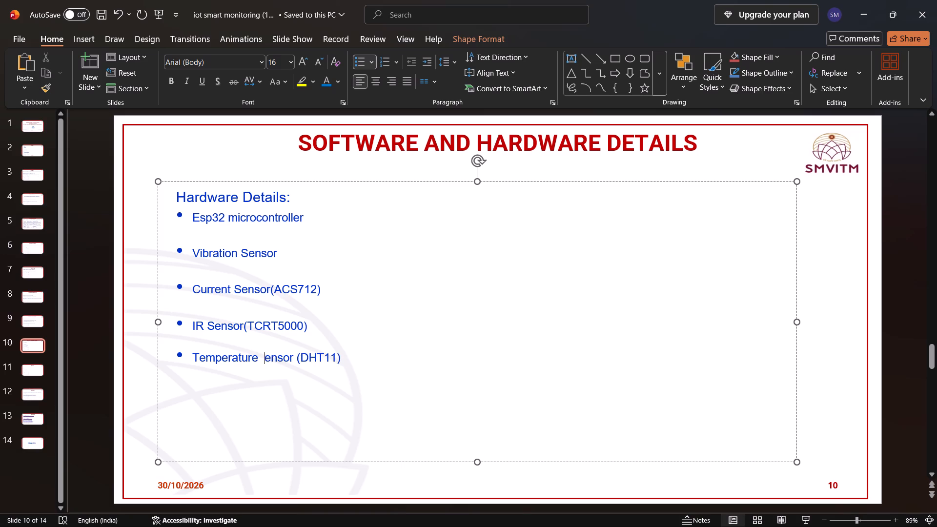
{"action": "key", "text": "shift+s"}
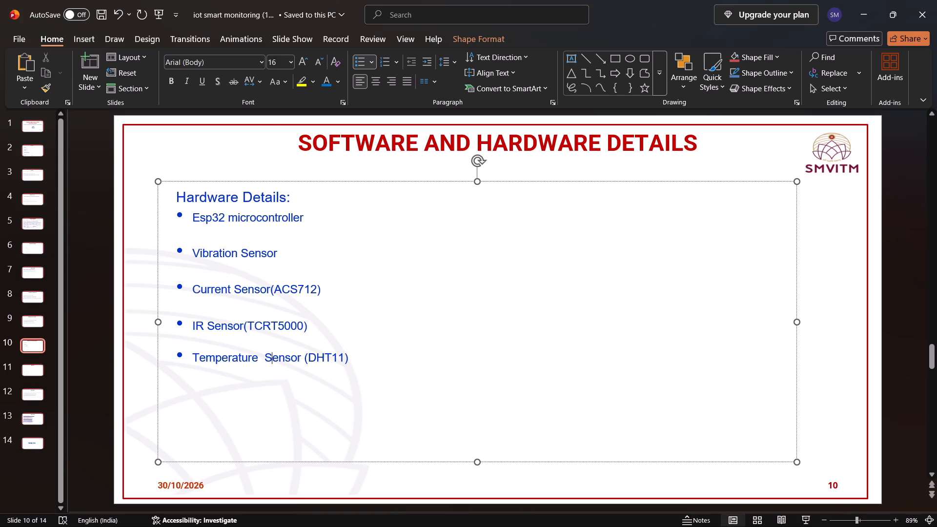
Append the model "(MPU6050)" directly after "Vibration Sensor" in its bullet.
{"action": "left_click", "coordinate": [281, 254]}
{"action": "key", "text": "shift+parenleft"}
{"action": "type", "text": "MPUI"}
{"action": "key", "text": "shift+BackSpace"}
{"action": "type", "text": "6050"}
{"action": "key", "text": "shift+parenright"}
Make the "Hardware Details:" heading bold.
{"action": "left_click_drag", "start_coordinate": [294, 198], "coordinate": [197, 200]}
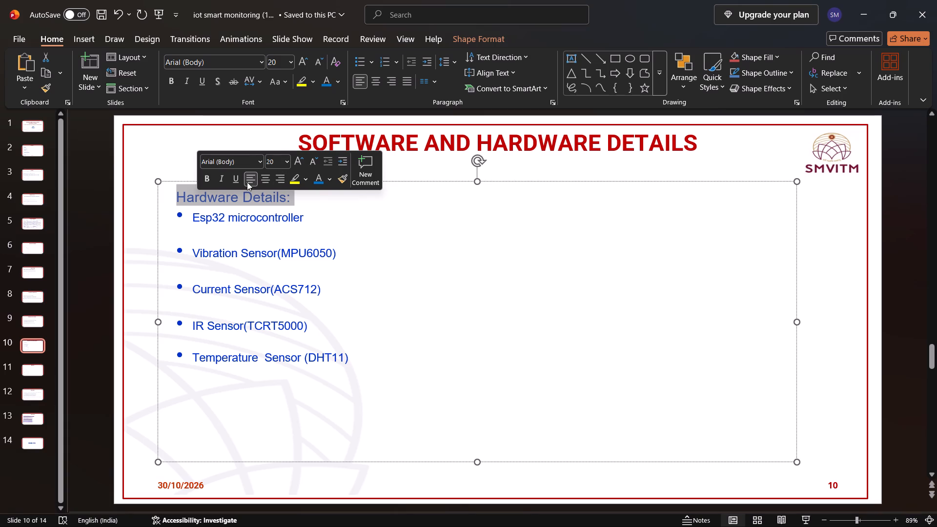
{"action": "left_click", "coordinate": [208, 182]}
{"action": "left_click", "coordinate": [315, 207]}
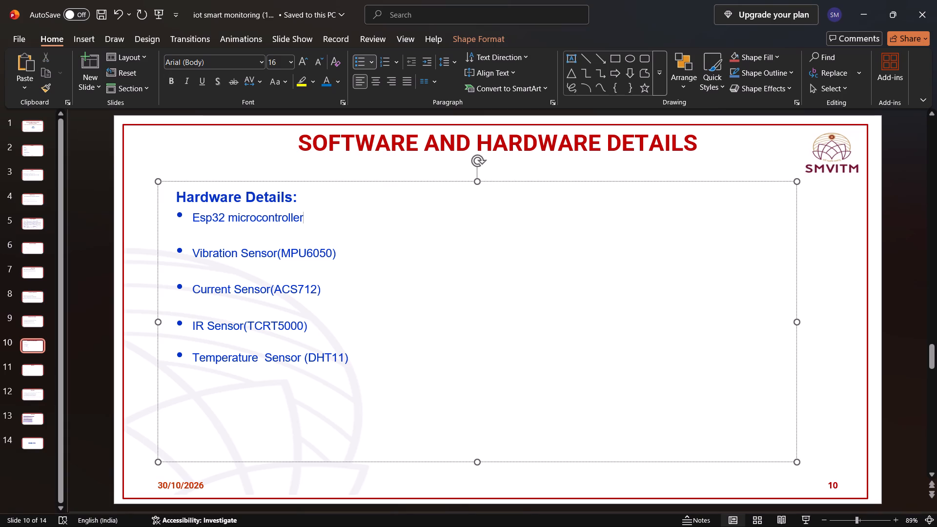
Indent the "Hardware Details:" heading with leading spaces so that it sits roughly centred above the bullet list.
{"action": "left_click", "coordinate": [173, 196]}
{"action": "key", "text": "space"}
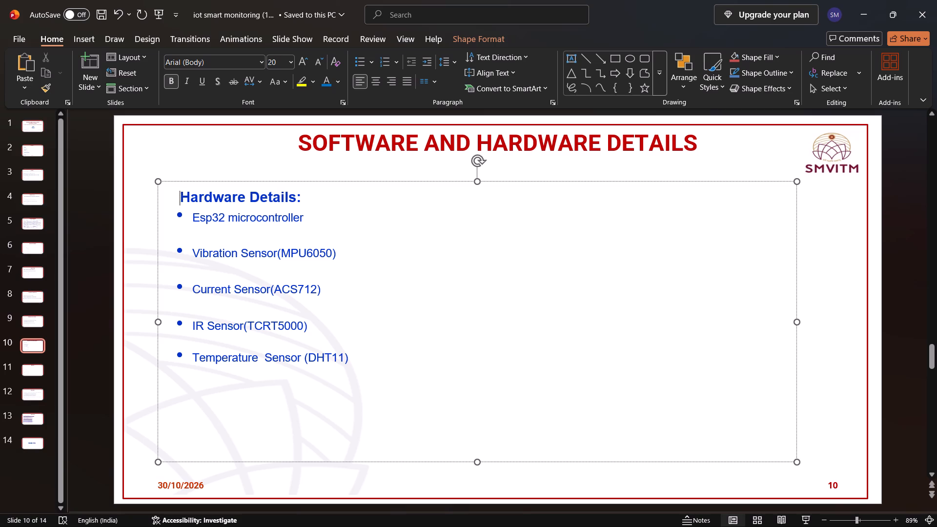
{"action": "key", "text": "space"}
{"action": "key", "text": "space"}
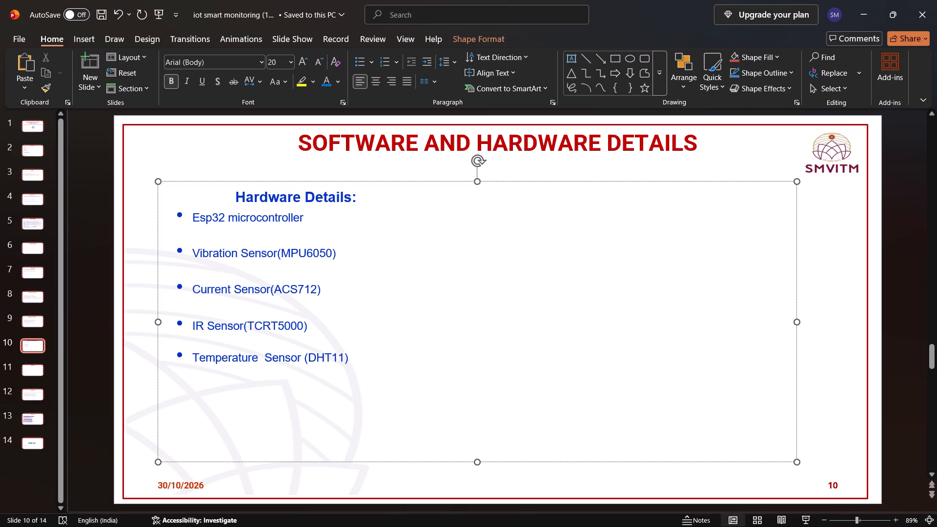
Narrow the hardware list's text box from its right edge to about a third of the slide's width.
{"action": "left_click_drag", "start_coordinate": [796, 322], "coordinate": [569, 325]}
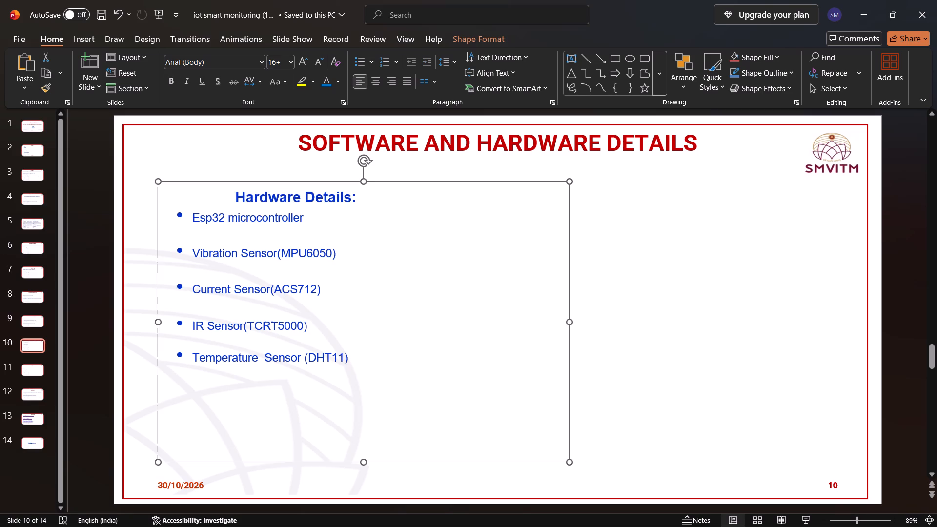
{"action": "left_click_drag", "start_coordinate": [569, 321], "coordinate": [420, 316]}
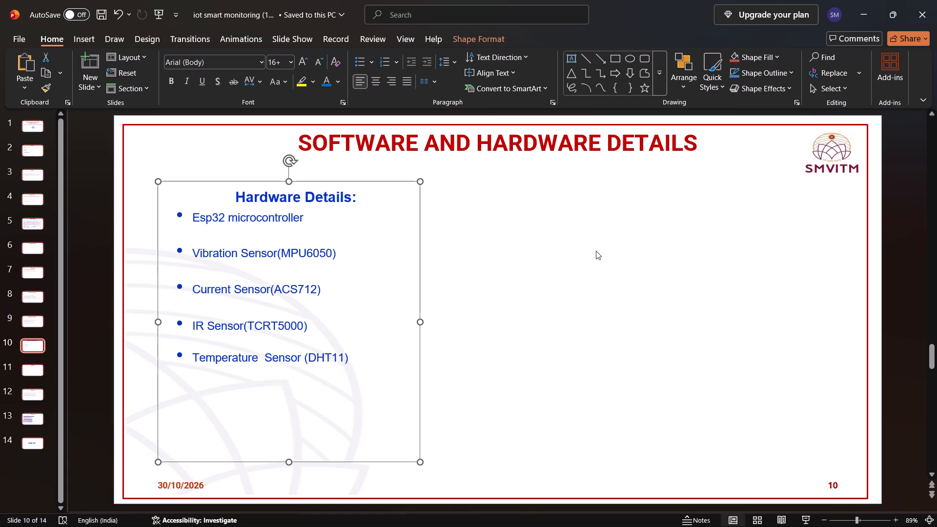
{"action": "left_click", "coordinate": [585, 245]}
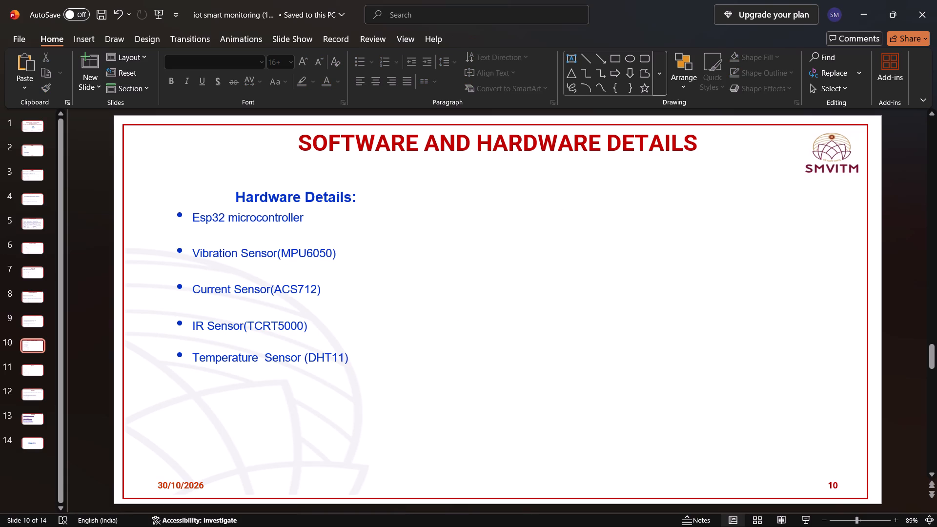
Insert a blank line between the "Hardware Details:" heading and the "Esp32 microcontroller" bullet.
{"action": "left_click", "coordinate": [362, 195]}
{"action": "left_click", "coordinate": [358, 196]}
{"action": "left_click", "coordinate": [360, 194]}
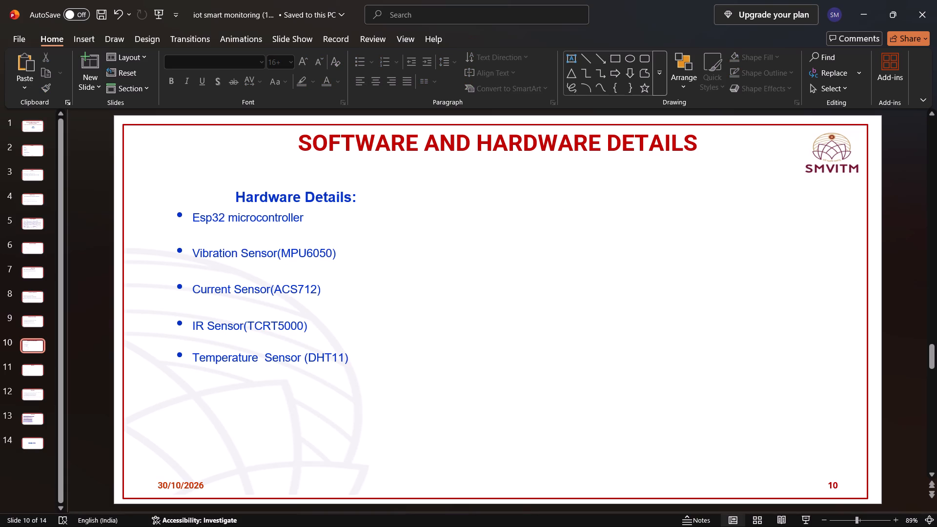
{"action": "left_click", "coordinate": [350, 220]}
{"action": "left_click", "coordinate": [359, 200]}
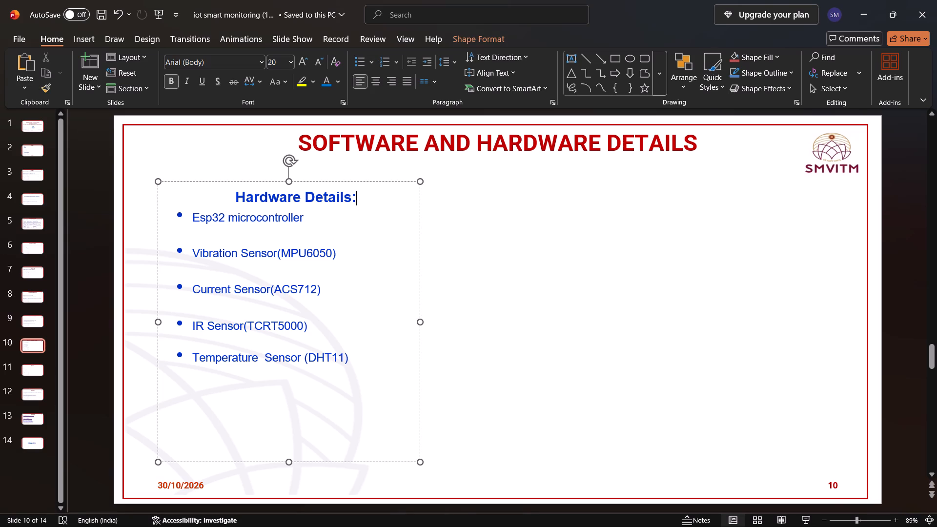
{"action": "key", "text": "Return"}
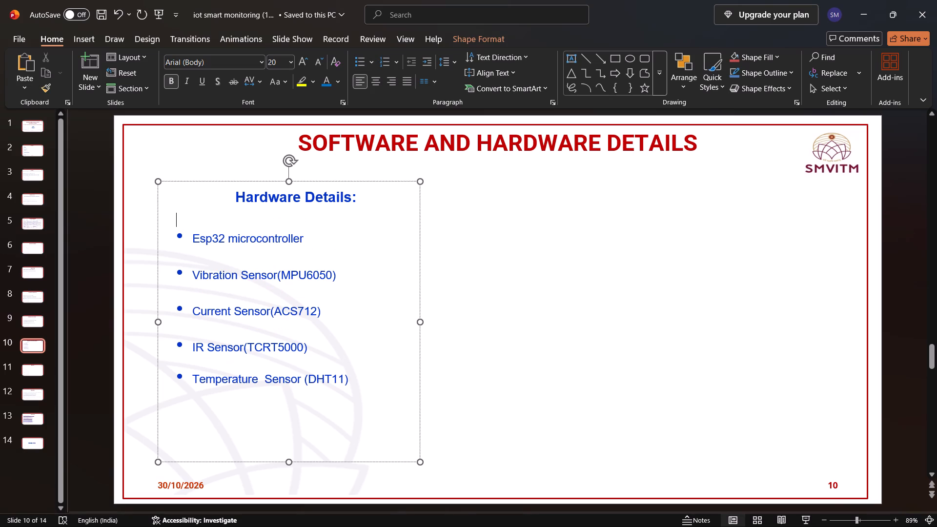
Remove three leading spaces before the "Hardware Details:" heading so that it starts slightly further left.
{"action": "left_click", "coordinate": [308, 208]}
{"action": "left_click", "coordinate": [233, 198]}
{"action": "key", "text": "BackSpace"}
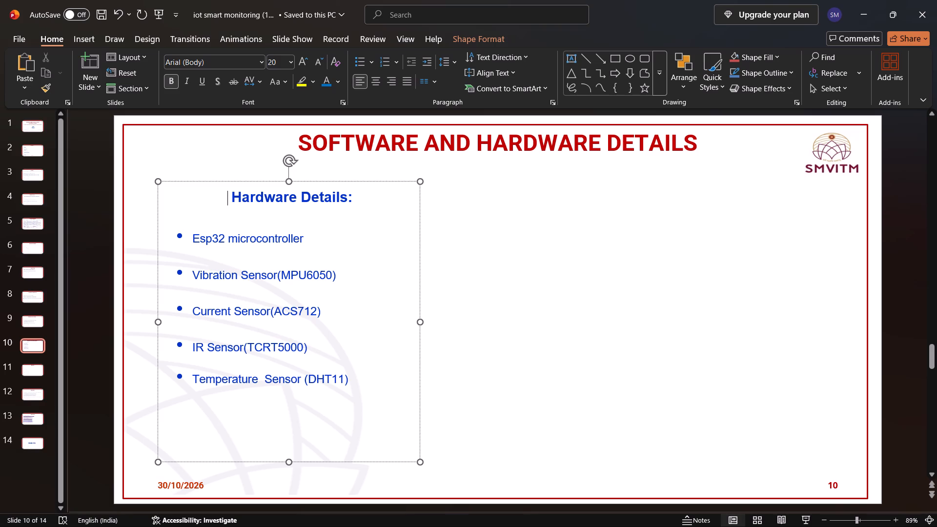
{"action": "key", "text": "BackSpace"}
{"action": "key", "text": "BackSpace"}
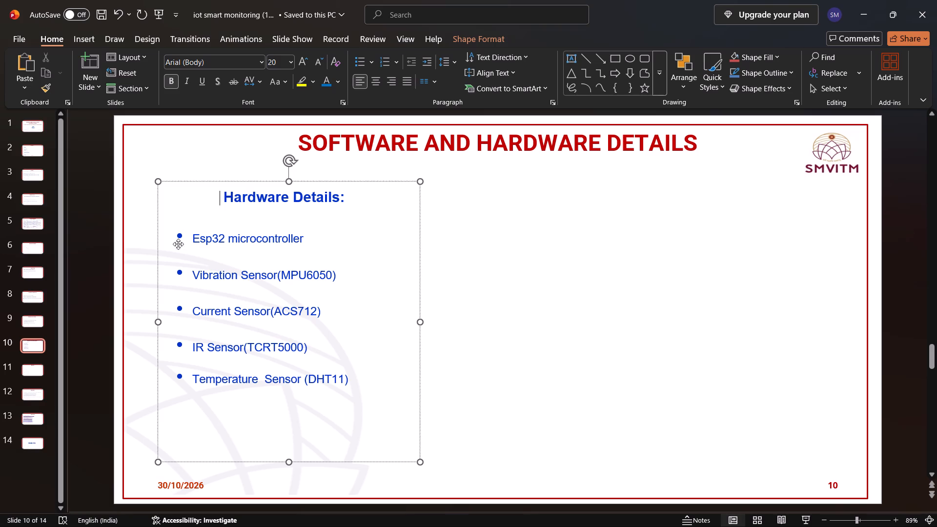
Remove the bullets from the five hardware items, from Esp32 microcontroller to Temperature Sensor, and indent them by one level.
{"action": "left_click_drag", "start_coordinate": [191, 238], "coordinate": [351, 364]}
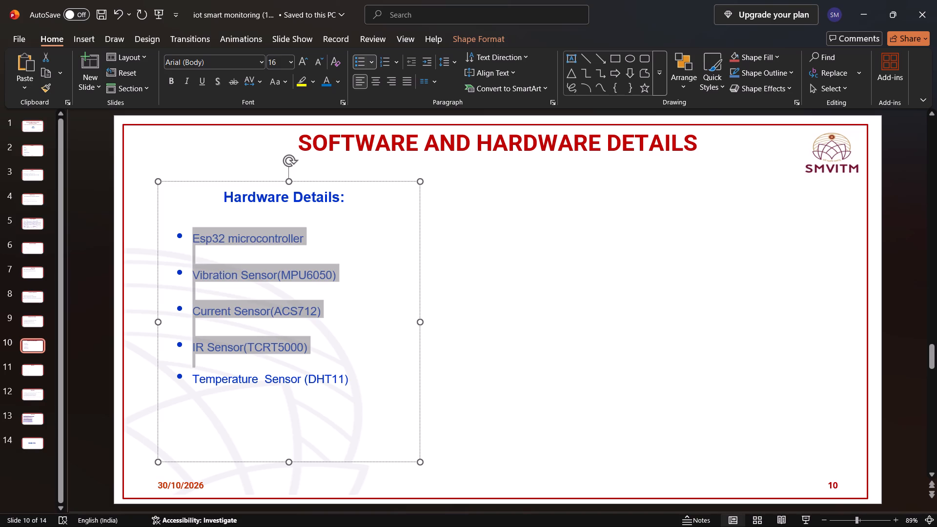
{"action": "left_click_drag", "start_coordinate": [351, 364], "coordinate": [362, 408]}
{"action": "key", "text": "space"}
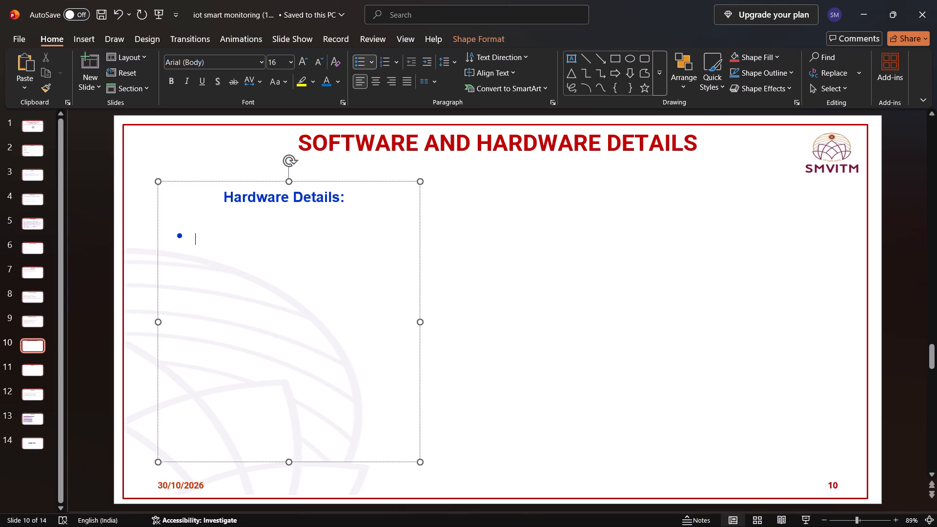
{"action": "key", "text": "ctrl+z"}
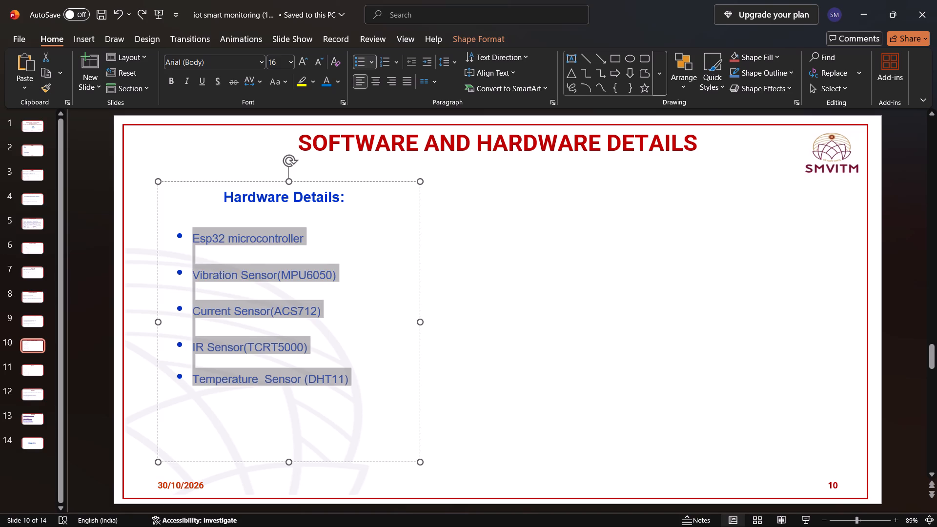
{"action": "left_click", "coordinate": [368, 65]}
{"action": "left_click", "coordinate": [371, 105]}
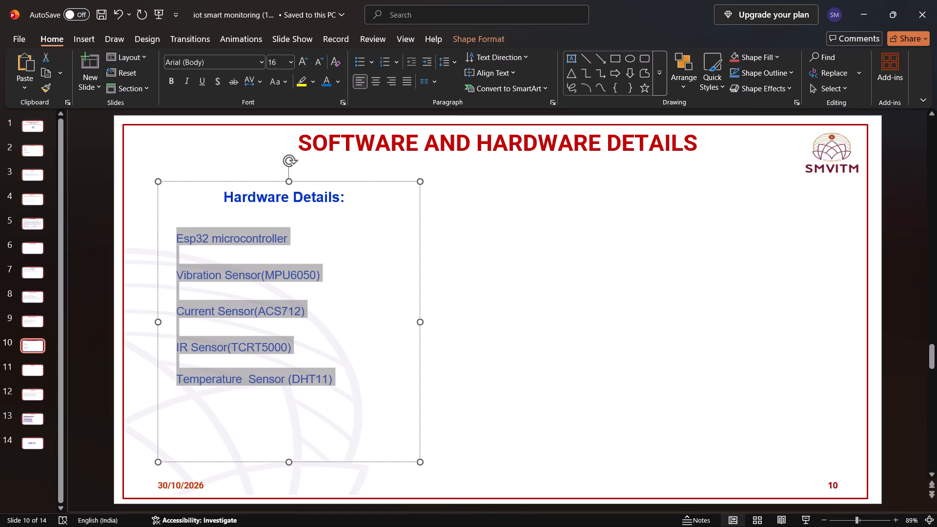
{"action": "key", "text": "Tab"}
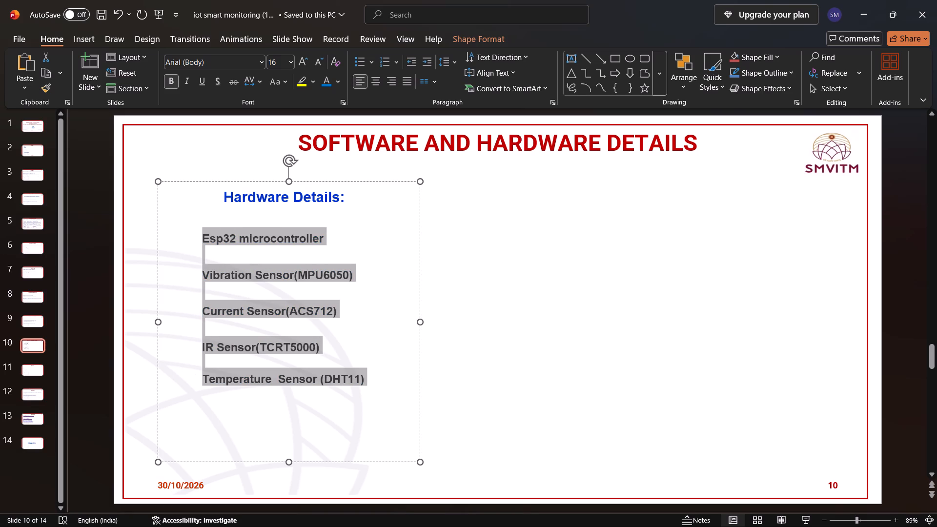
Apply the current blue font colour to the five hardware items.
{"action": "left_click", "coordinate": [328, 81]}
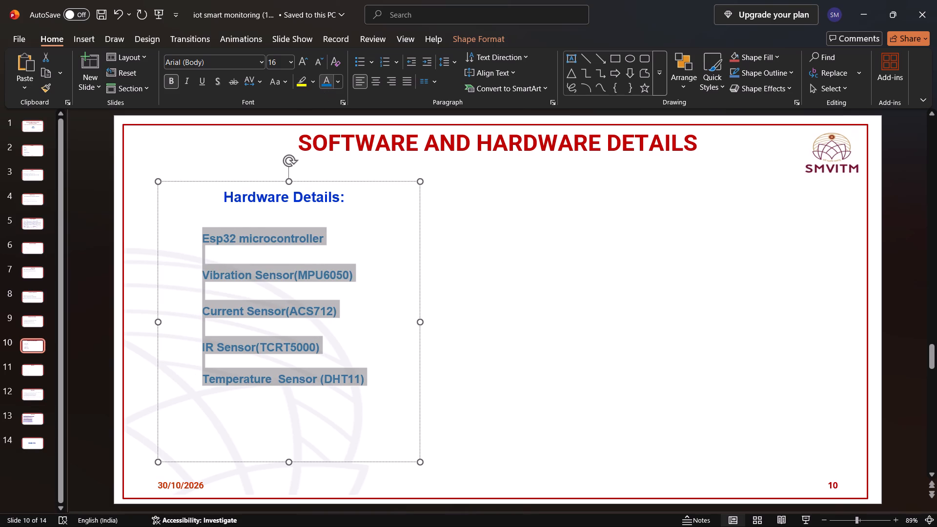
{"action": "left_click", "coordinate": [371, 237]}
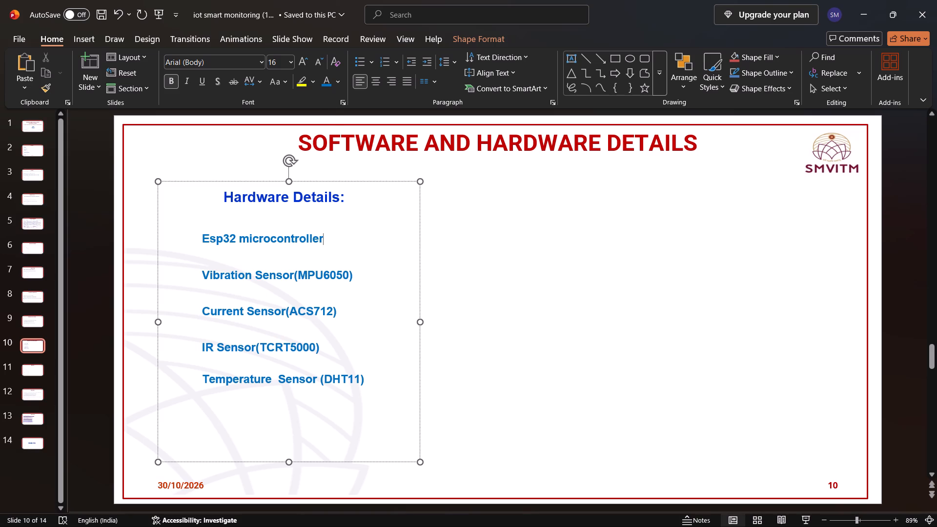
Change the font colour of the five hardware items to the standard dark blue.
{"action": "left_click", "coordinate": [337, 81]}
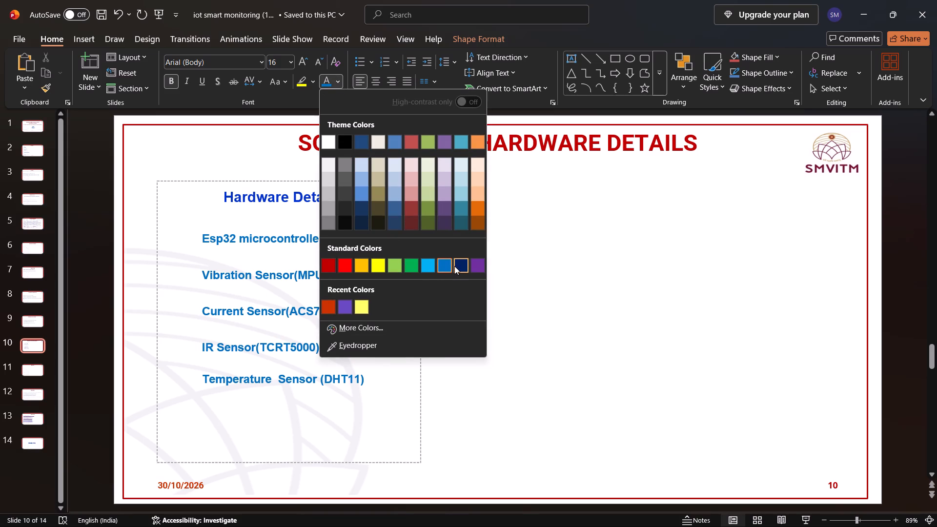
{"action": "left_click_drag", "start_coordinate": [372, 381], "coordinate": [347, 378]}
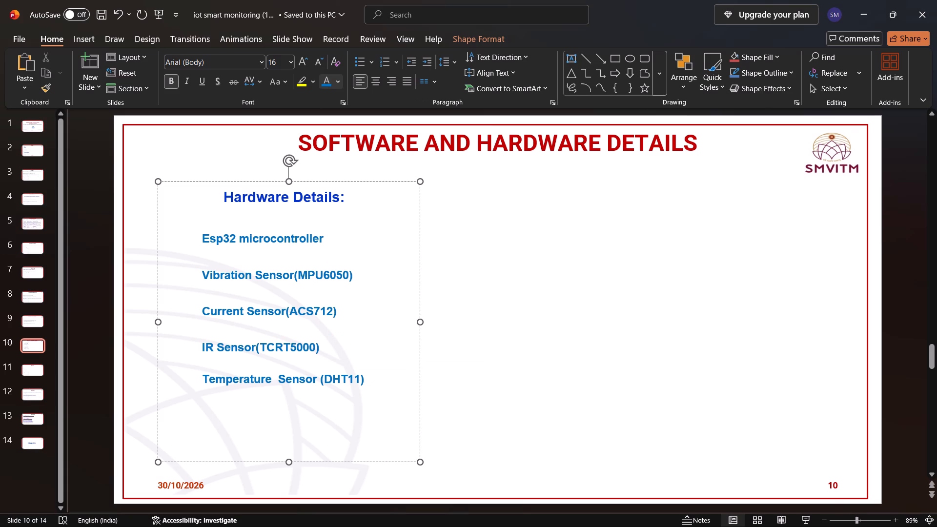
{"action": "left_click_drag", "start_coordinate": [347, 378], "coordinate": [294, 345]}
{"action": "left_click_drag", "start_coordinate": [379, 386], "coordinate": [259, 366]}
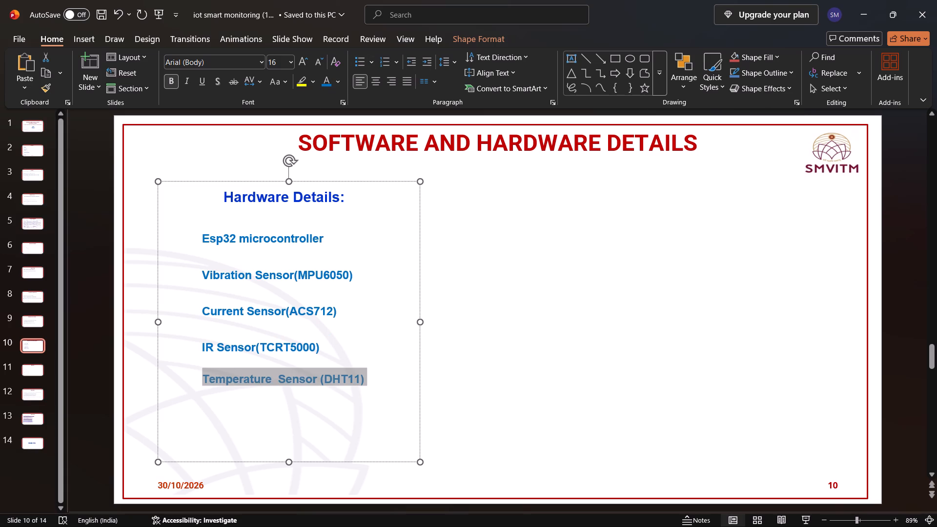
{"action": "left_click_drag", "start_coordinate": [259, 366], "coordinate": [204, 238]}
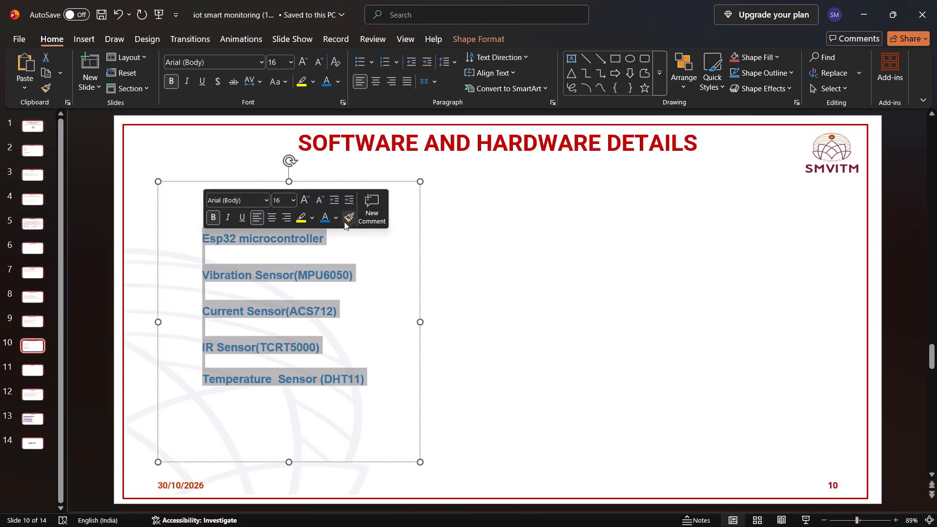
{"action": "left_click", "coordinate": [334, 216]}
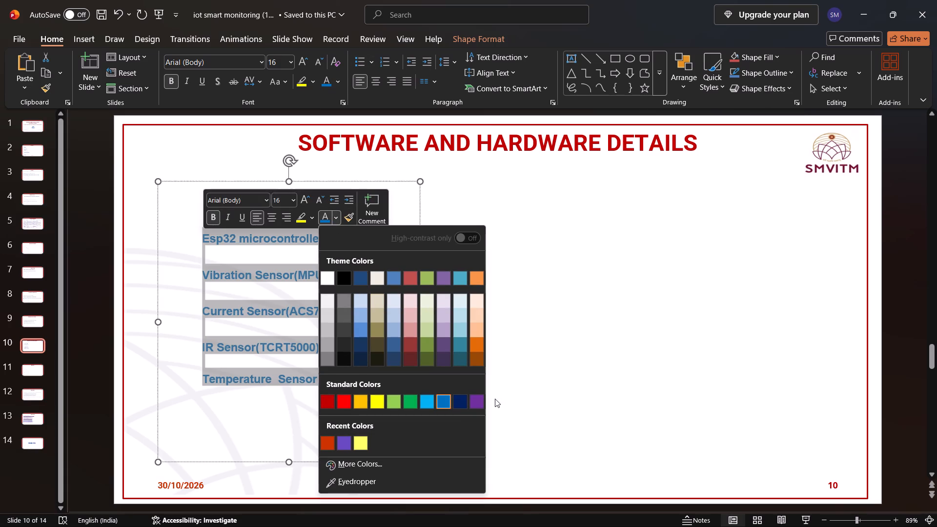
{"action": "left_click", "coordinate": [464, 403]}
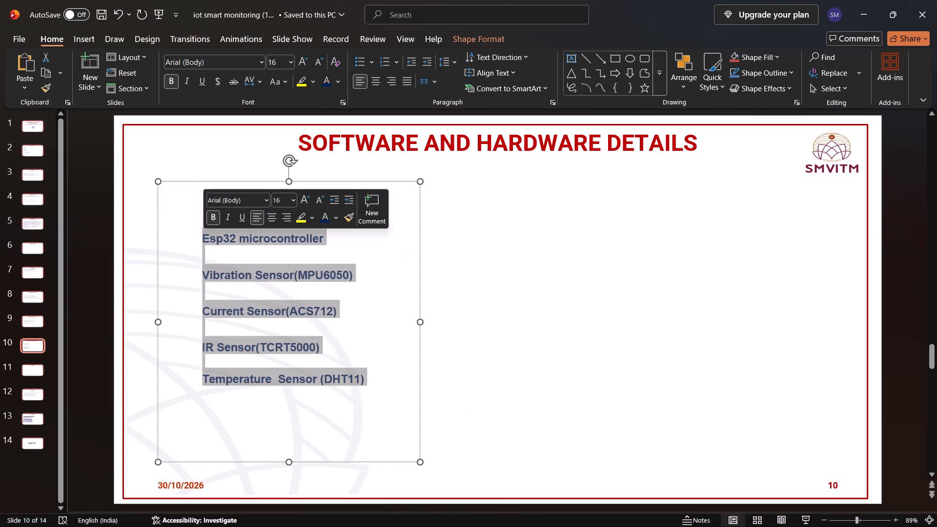
Set the font colour of the five hardware items to the standard blue.
{"action": "left_click", "coordinate": [334, 219]}
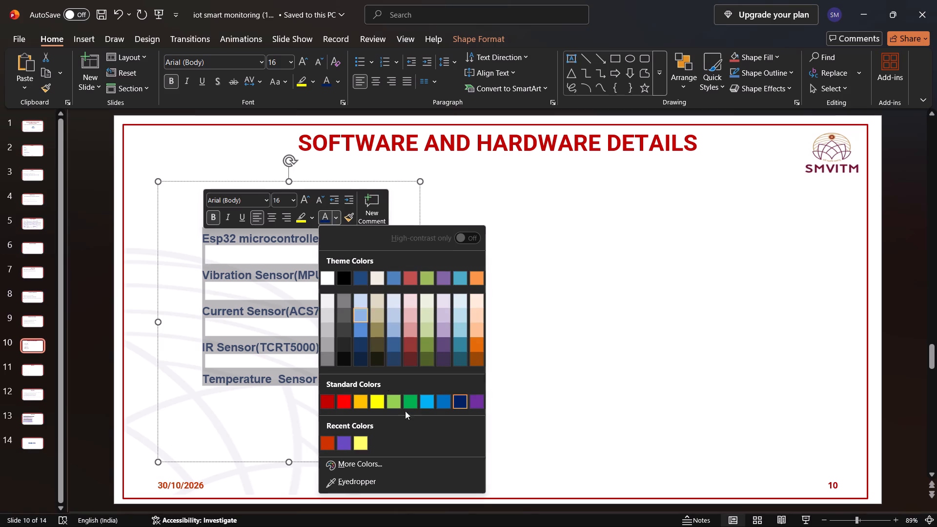
{"action": "left_click", "coordinate": [441, 401]}
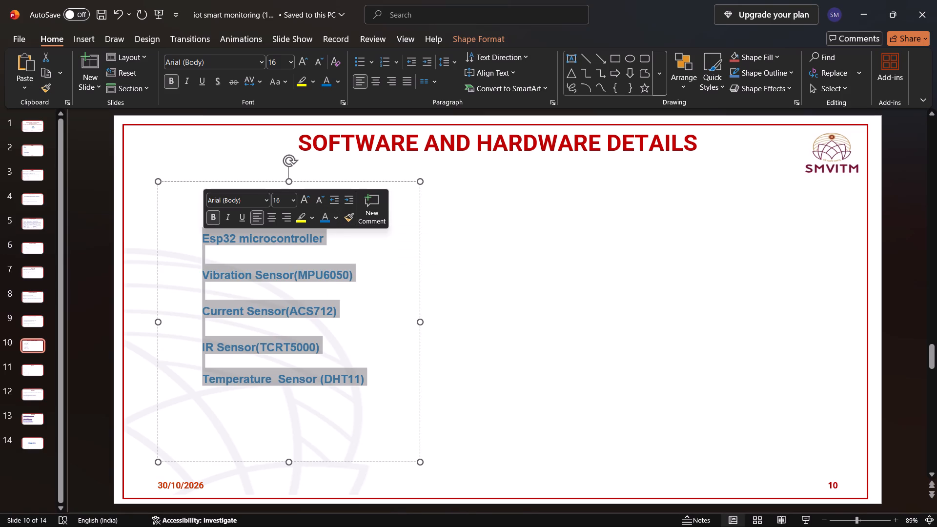
{"action": "left_click", "coordinate": [368, 333]}
Check the Proposed Methodology slide for reference, and apply filled round bullets to the five hardware items on slide 10.
{"action": "left_click", "coordinate": [40, 300]}
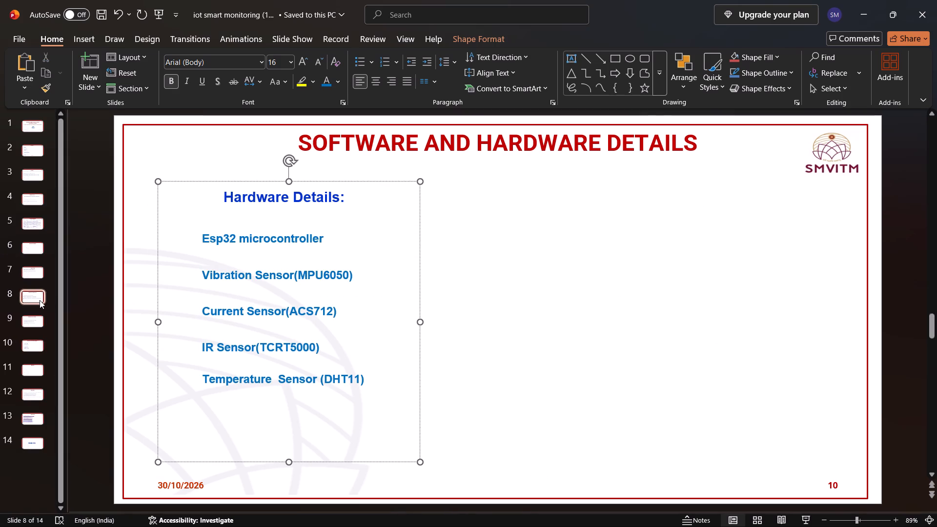
{"action": "left_click", "coordinate": [32, 319]}
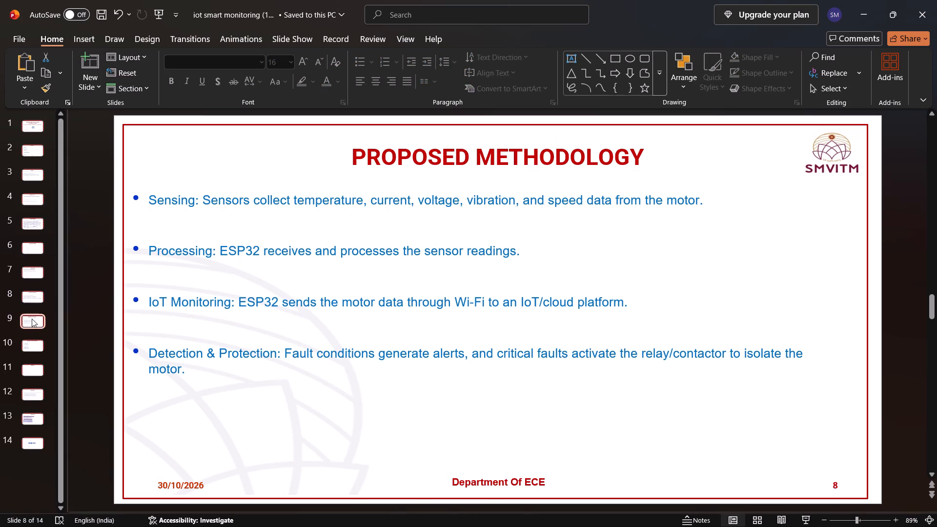
{"action": "left_click", "coordinate": [36, 301]}
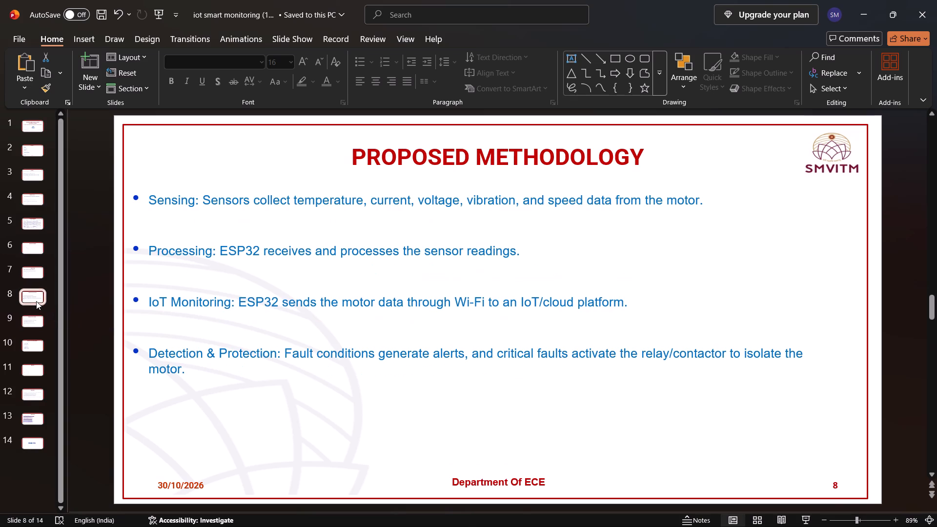
{"action": "left_click", "coordinate": [36, 347]}
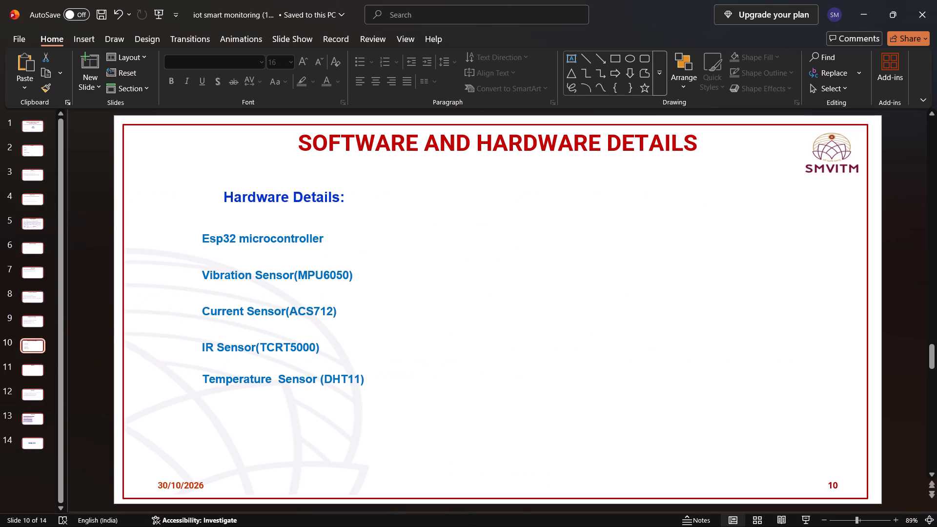
{"action": "left_click_drag", "start_coordinate": [195, 234], "coordinate": [355, 417]}
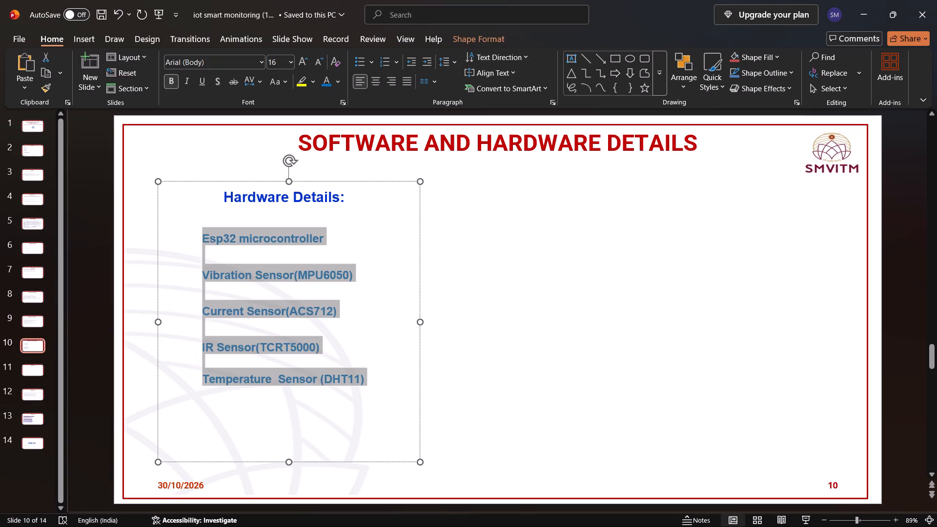
{"action": "left_click_drag", "start_coordinate": [355, 417], "coordinate": [357, 429]}
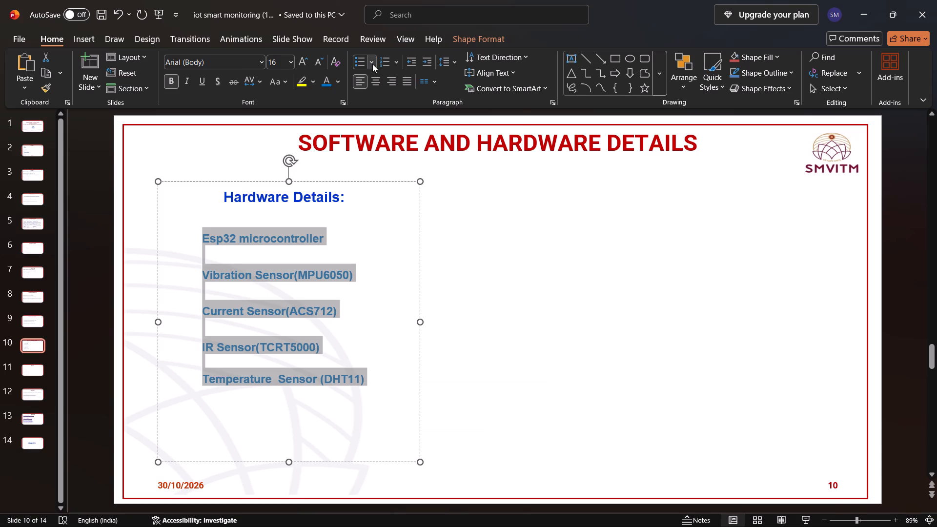
{"action": "left_click", "coordinate": [372, 64]}
{"action": "left_click", "coordinate": [425, 103]}
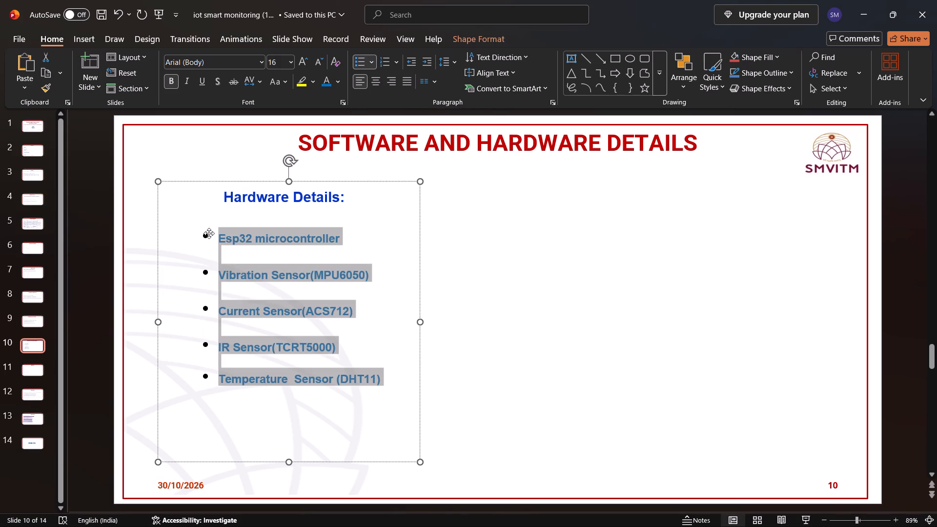
Set the bullet colour of the five hardware items to the standard blue, keeping the filled round style.
{"action": "left_click", "coordinate": [372, 64]}
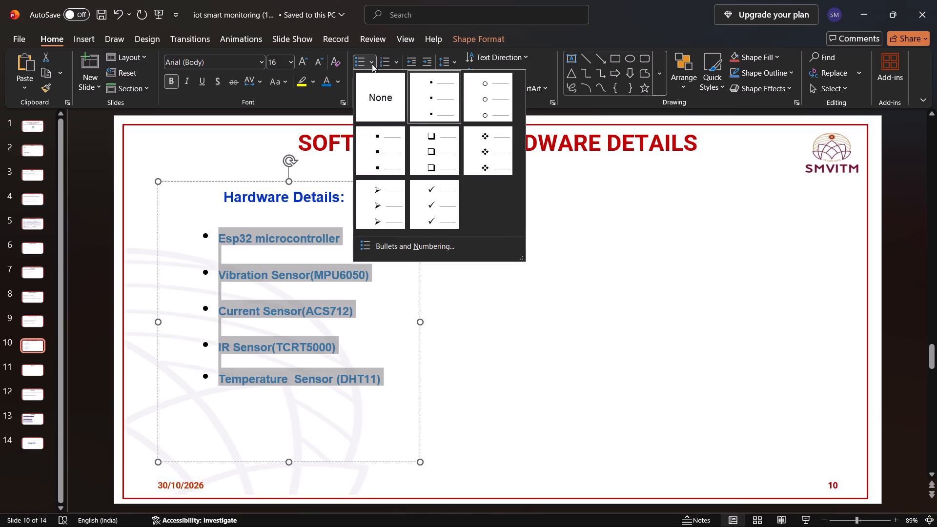
{"action": "left_click", "coordinate": [449, 243]}
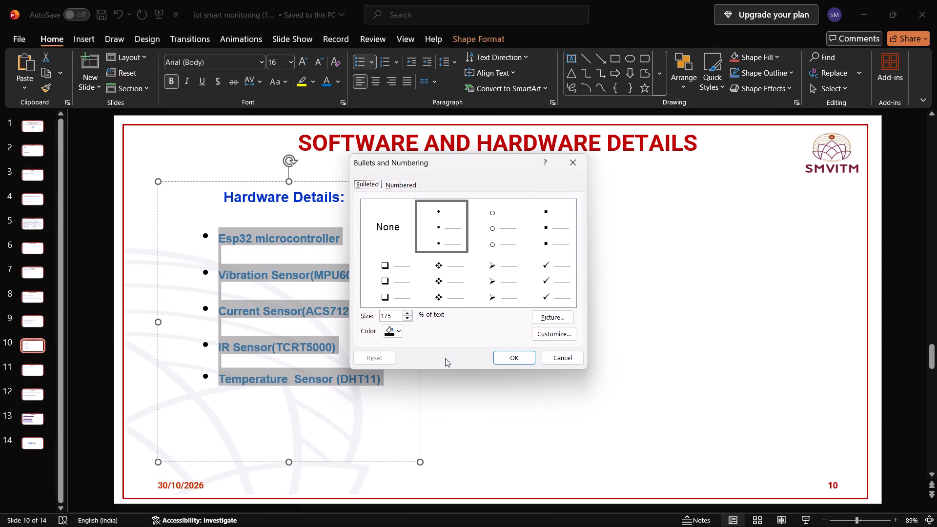
{"action": "left_click", "coordinate": [401, 334]}
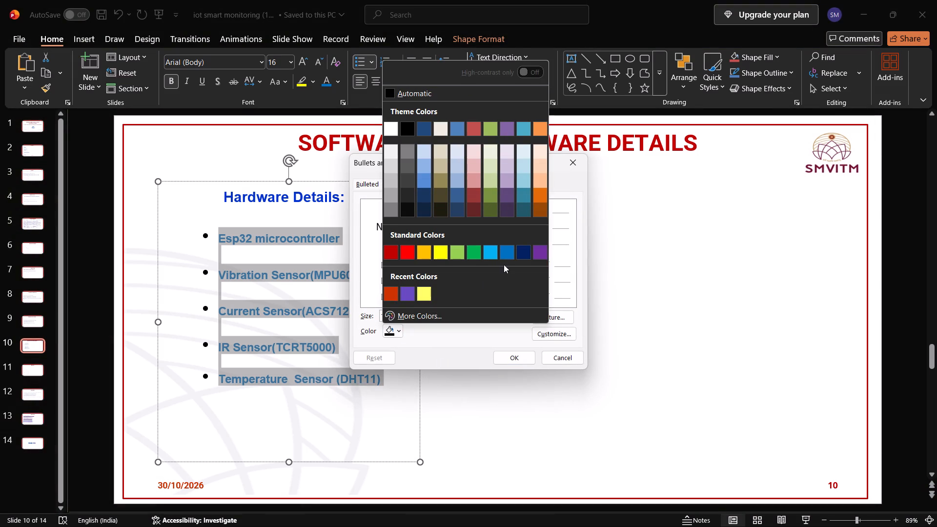
{"action": "left_click", "coordinate": [507, 254]}
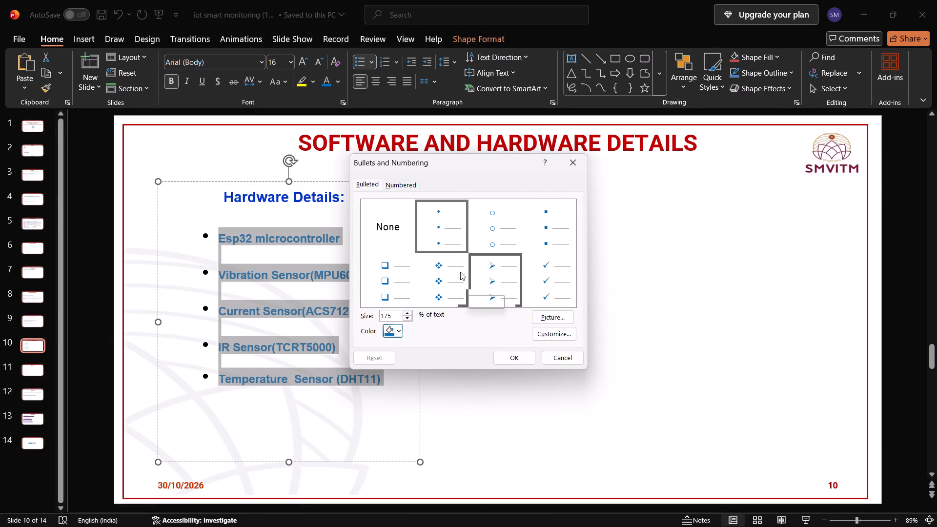
{"action": "left_click", "coordinate": [449, 237]}
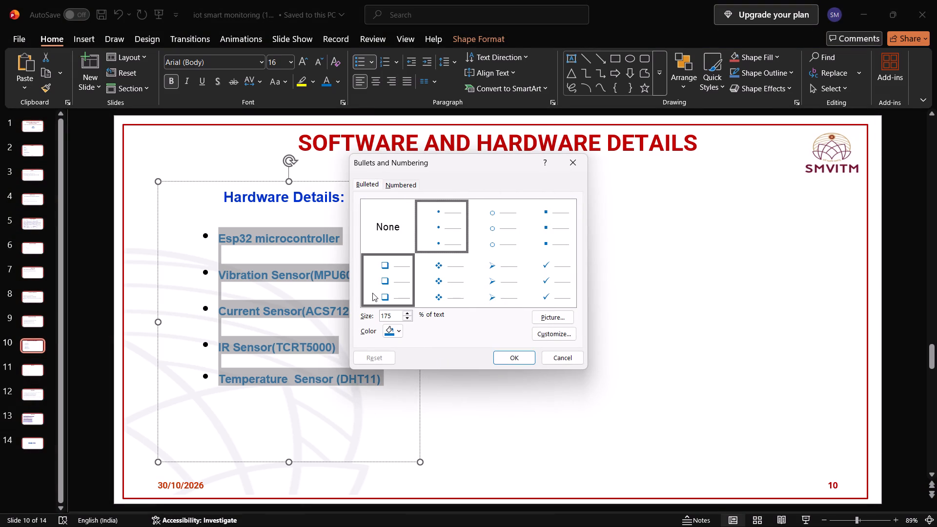
{"action": "left_click", "coordinate": [516, 354]}
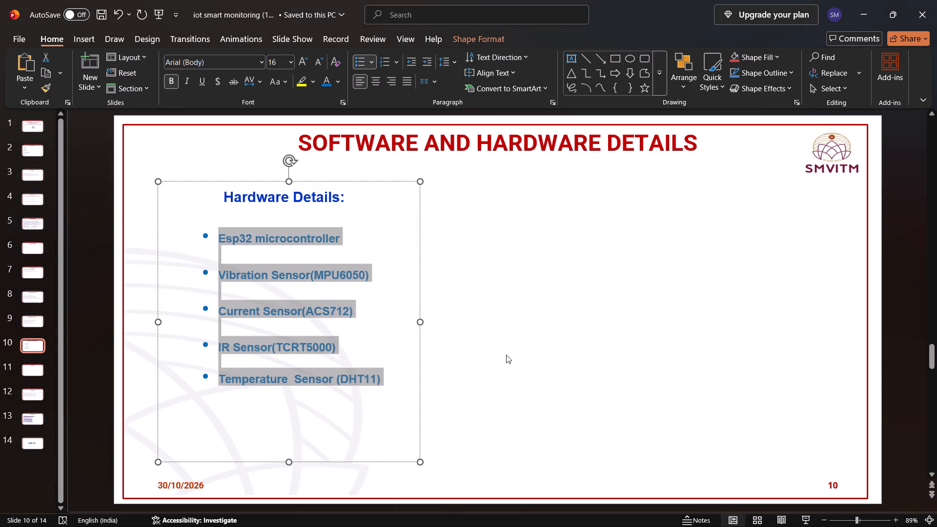
{"action": "left_click", "coordinate": [382, 237]}
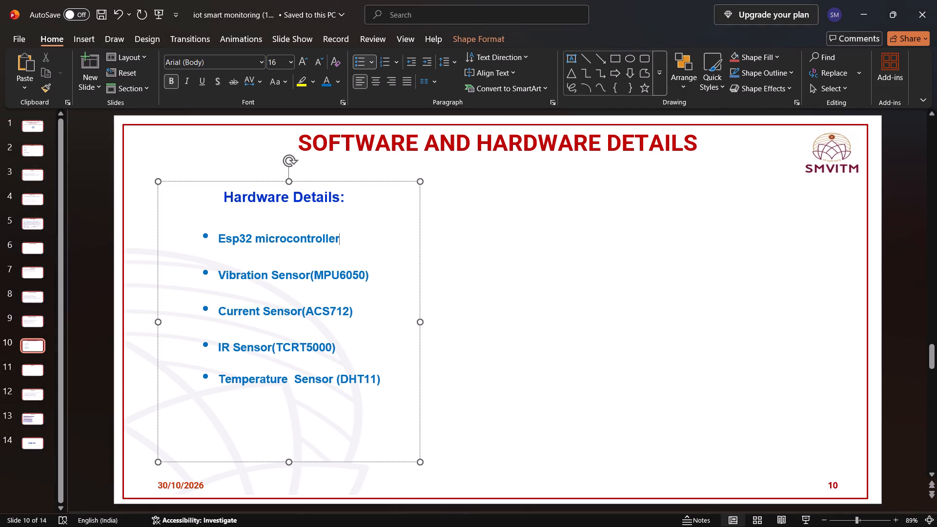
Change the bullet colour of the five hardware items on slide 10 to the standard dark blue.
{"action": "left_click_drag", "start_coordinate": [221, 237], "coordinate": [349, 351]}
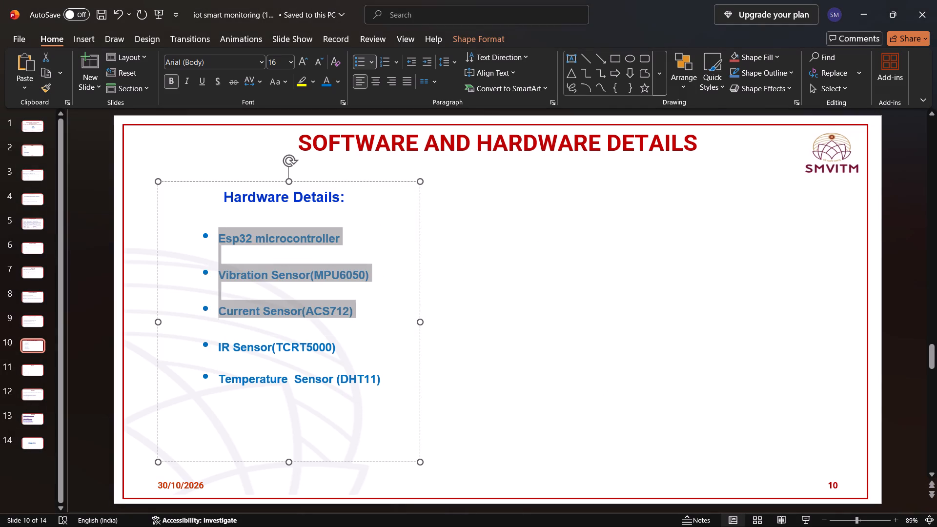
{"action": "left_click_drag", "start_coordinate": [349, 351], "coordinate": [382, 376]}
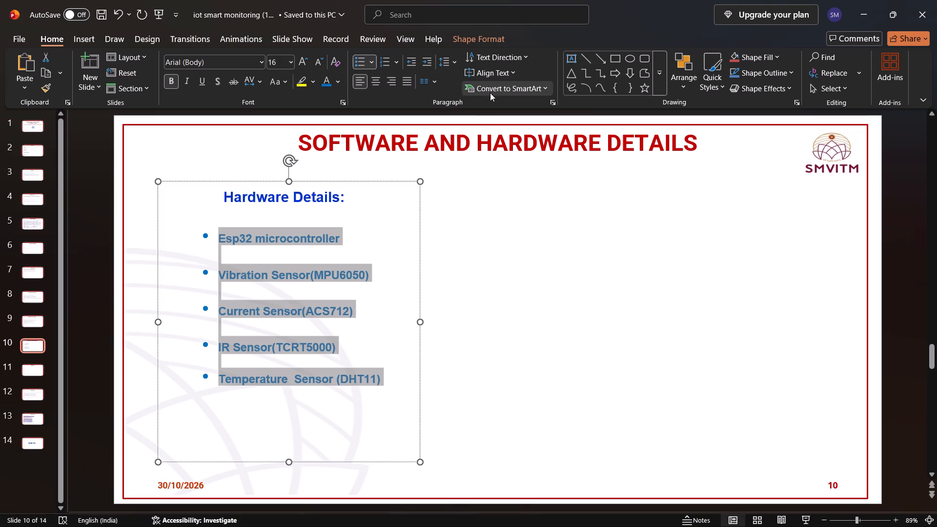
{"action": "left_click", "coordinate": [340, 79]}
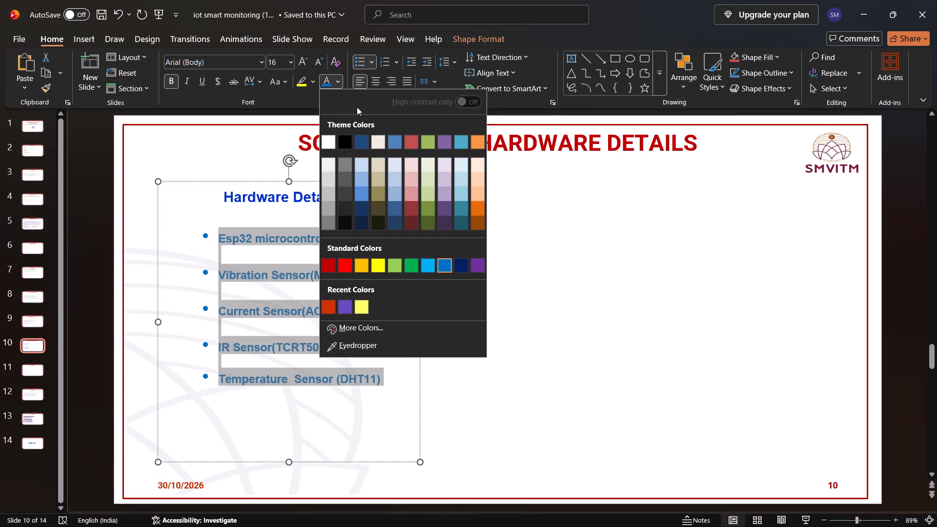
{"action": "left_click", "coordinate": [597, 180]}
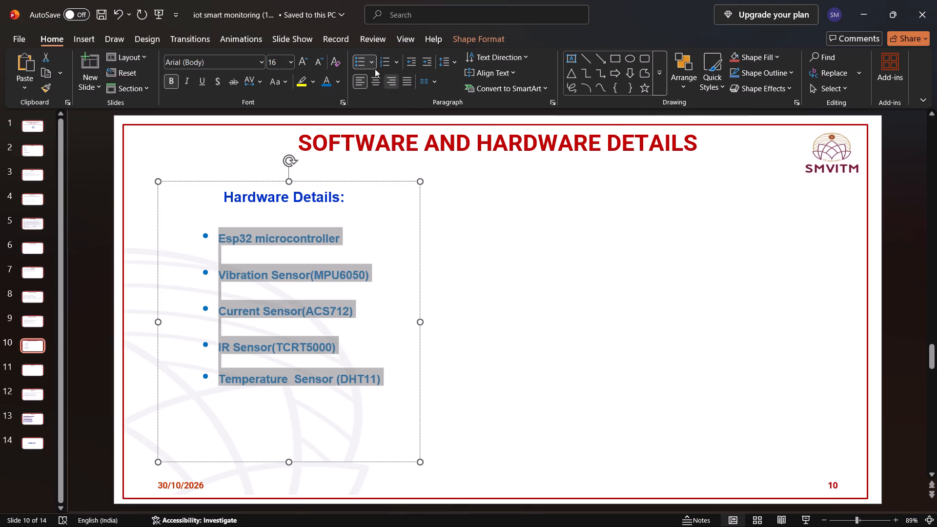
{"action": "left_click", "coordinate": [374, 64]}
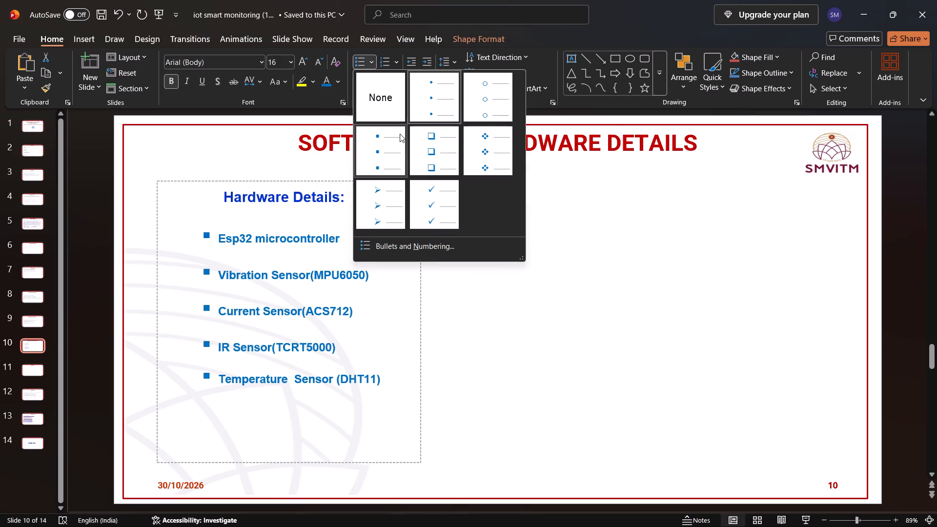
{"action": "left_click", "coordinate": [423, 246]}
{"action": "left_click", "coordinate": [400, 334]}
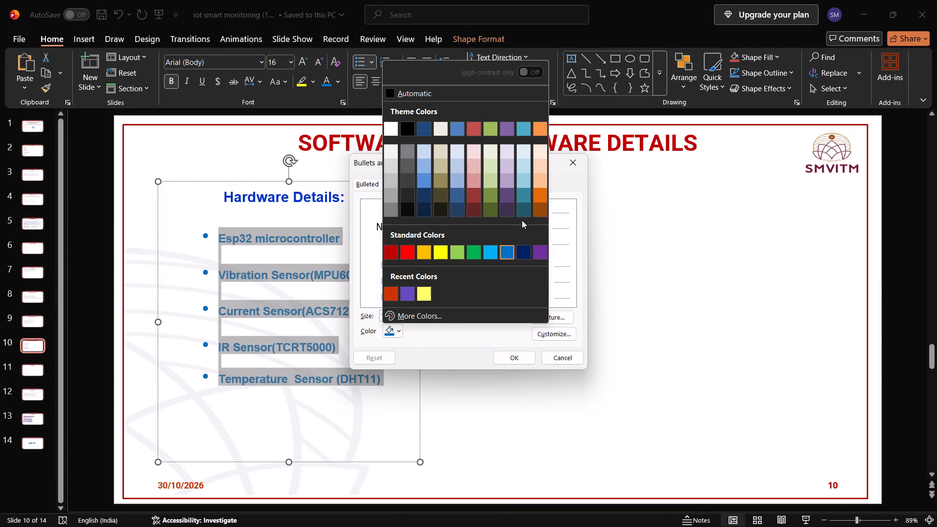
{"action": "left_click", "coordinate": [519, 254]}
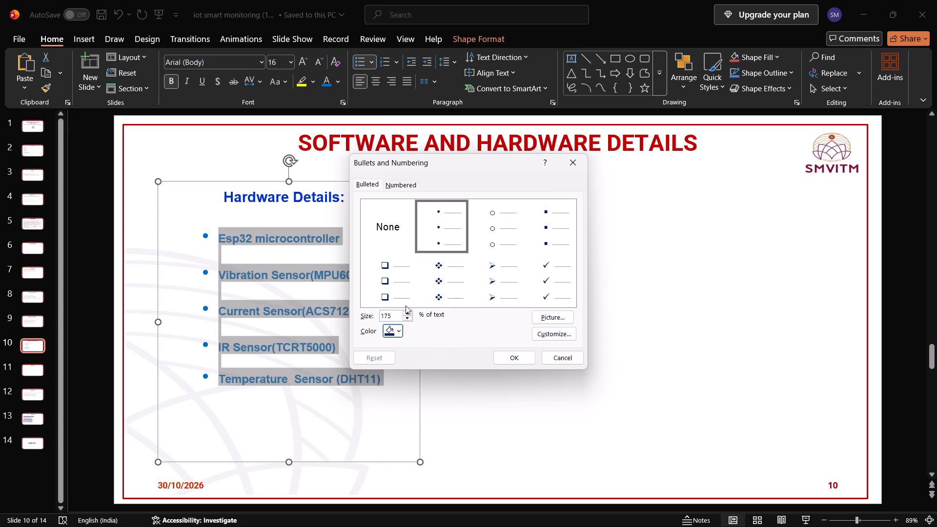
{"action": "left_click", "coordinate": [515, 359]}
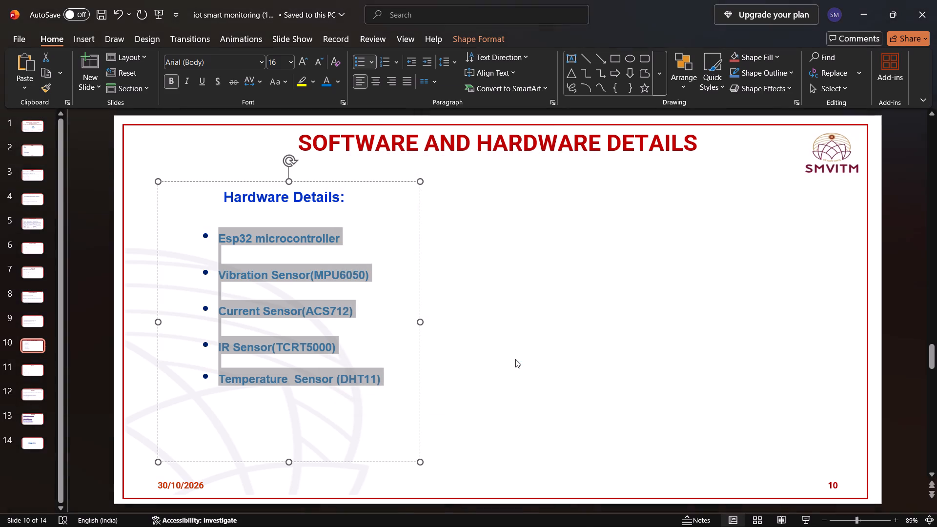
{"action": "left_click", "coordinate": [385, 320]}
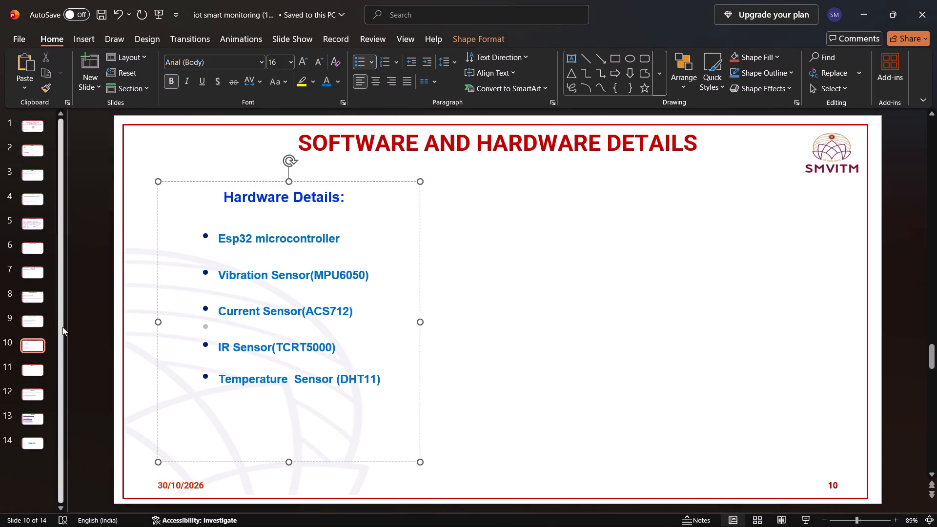
Check the font colour and bullet style used for the list on The Expected Outcome slide.
{"action": "left_click", "coordinate": [36, 328]}
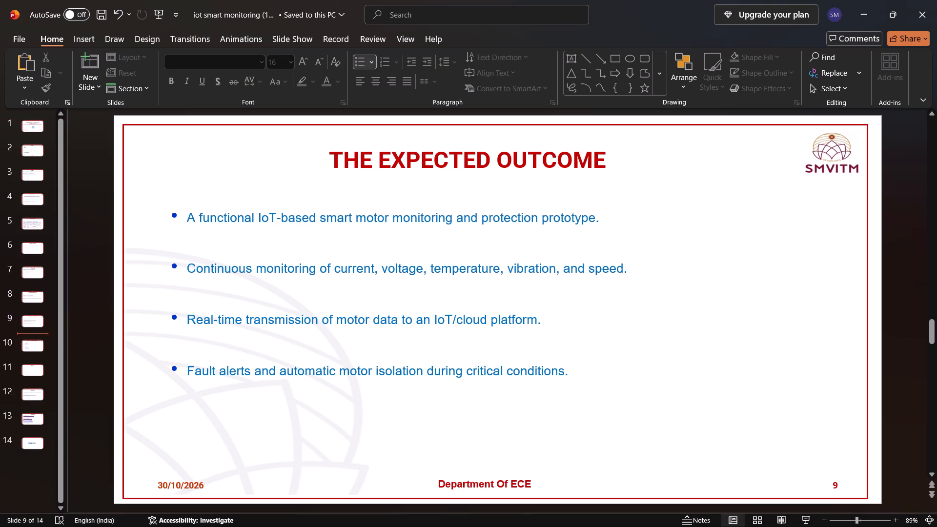
{"action": "left_click_drag", "start_coordinate": [183, 365], "coordinate": [162, 221]}
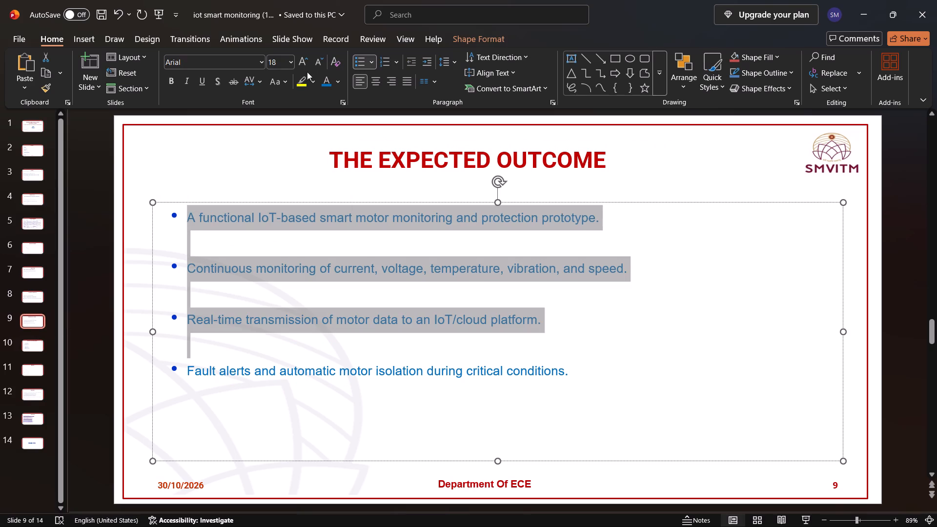
{"action": "left_click", "coordinate": [336, 81]}
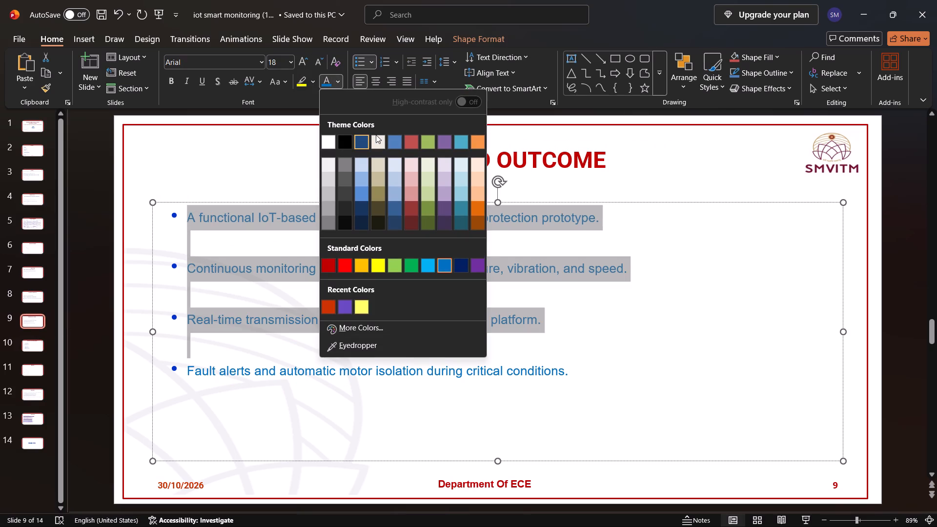
{"action": "left_click", "coordinate": [369, 61]}
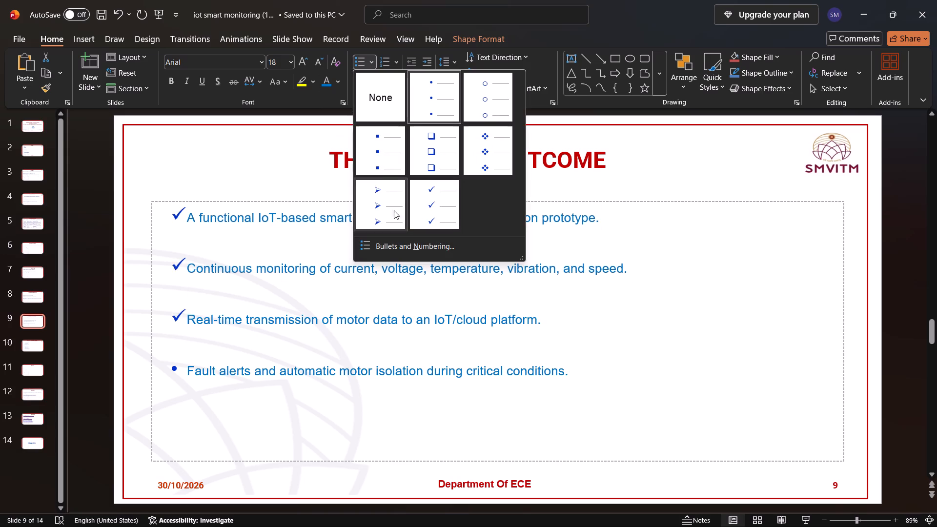
{"action": "left_click", "coordinate": [338, 81]}
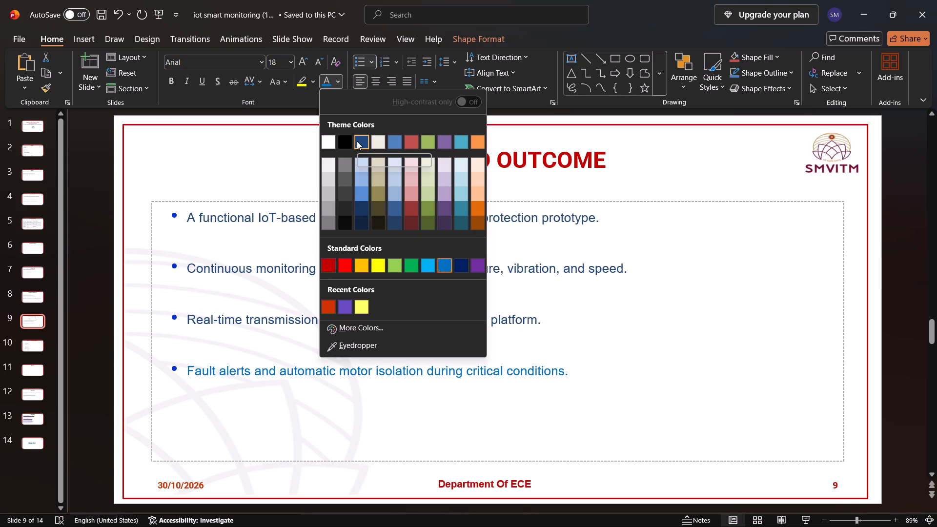
{"action": "left_click", "coordinate": [241, 168]}
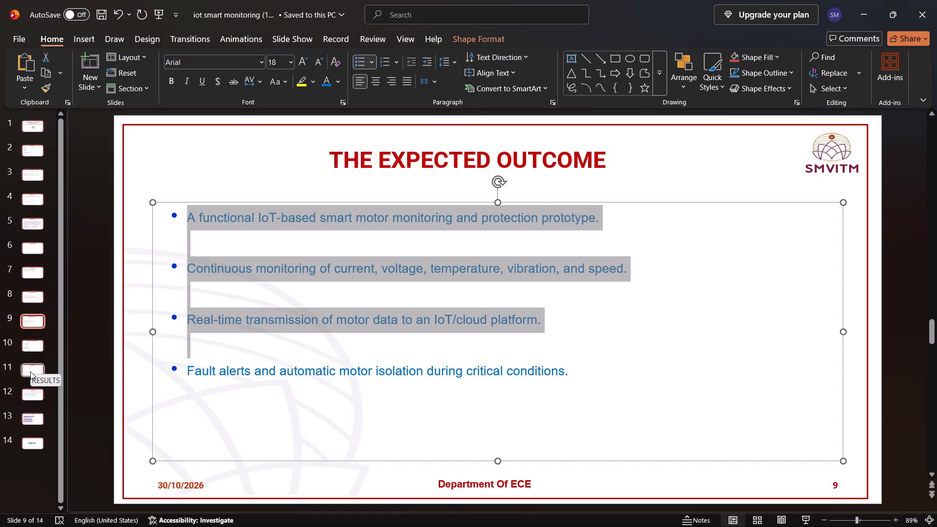
On slide 10, set the bullet colour of the five hardware items to the dark blue theme colour.
{"action": "left_click", "coordinate": [30, 371]}
{"action": "left_click", "coordinate": [35, 341]}
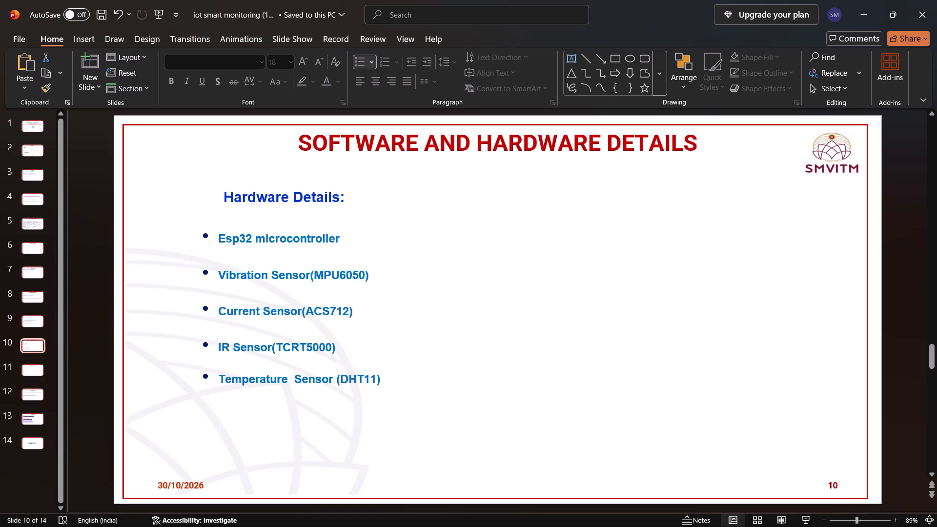
{"action": "left_click_drag", "start_coordinate": [221, 237], "coordinate": [398, 379]}
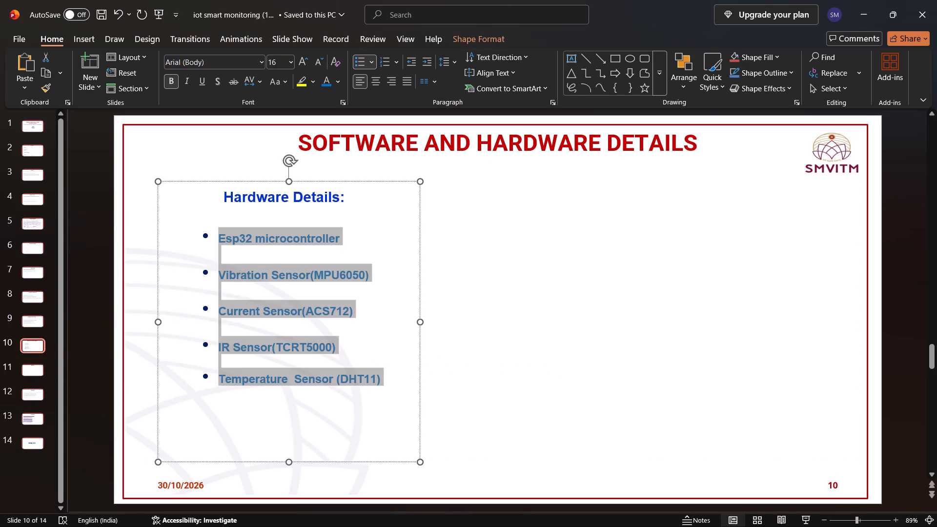
{"action": "left_click_drag", "start_coordinate": [398, 379], "coordinate": [409, 379]}
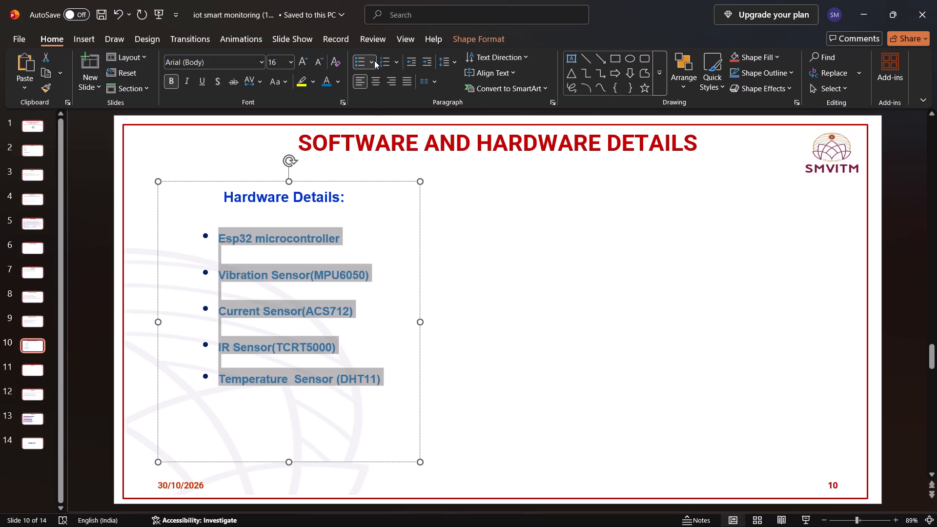
{"action": "left_click", "coordinate": [374, 61]}
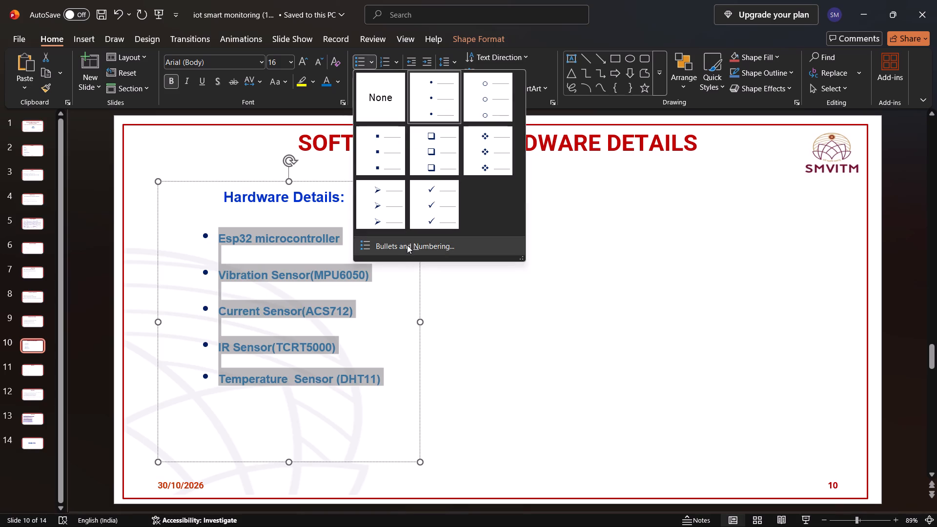
{"action": "left_click", "coordinate": [407, 244]}
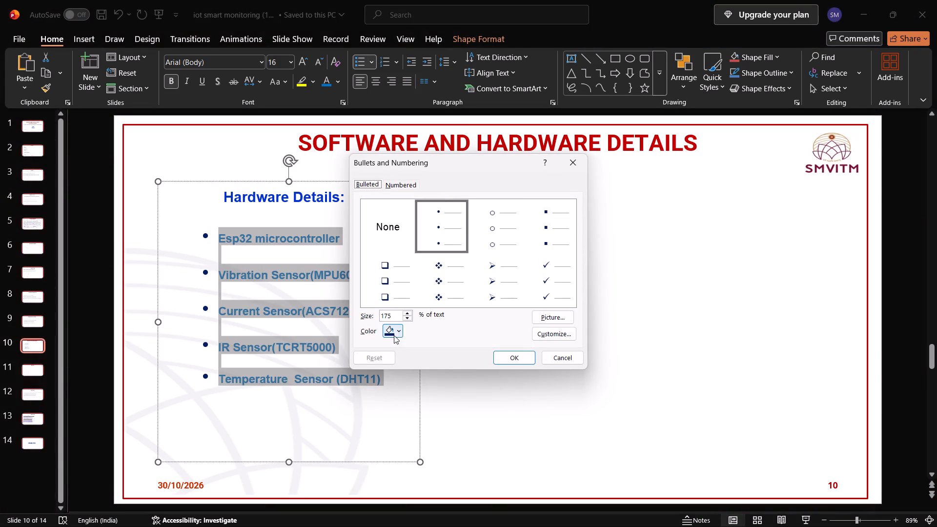
{"action": "left_click", "coordinate": [399, 332]}
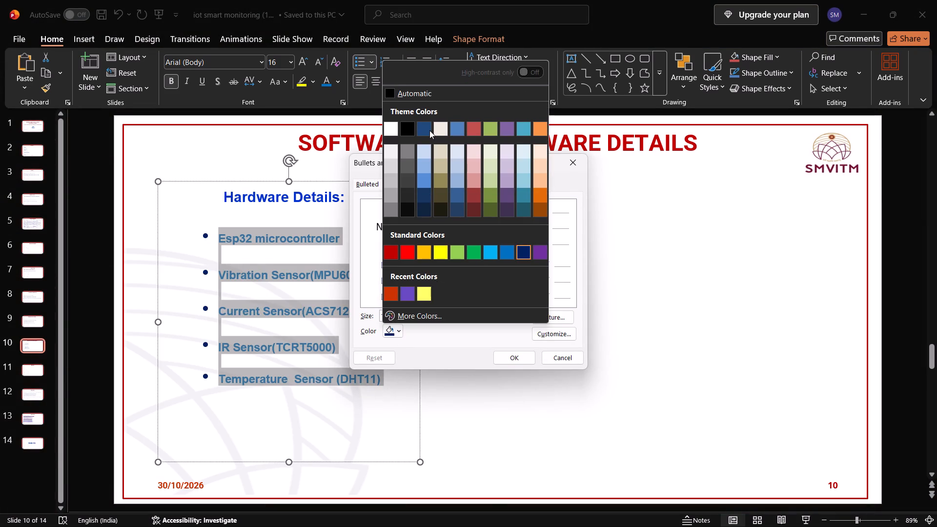
{"action": "left_click", "coordinate": [426, 128]}
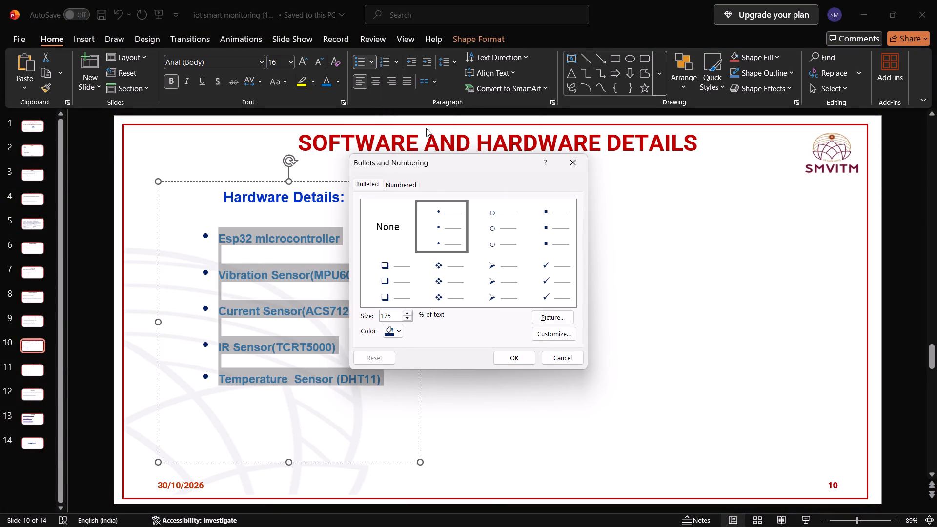
{"action": "left_click", "coordinate": [505, 358]}
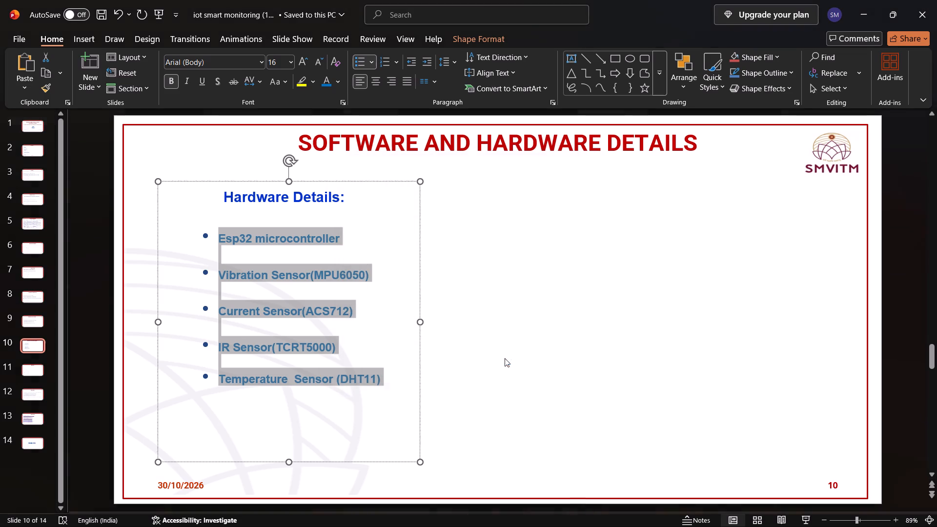
{"action": "left_click", "coordinate": [381, 356]}
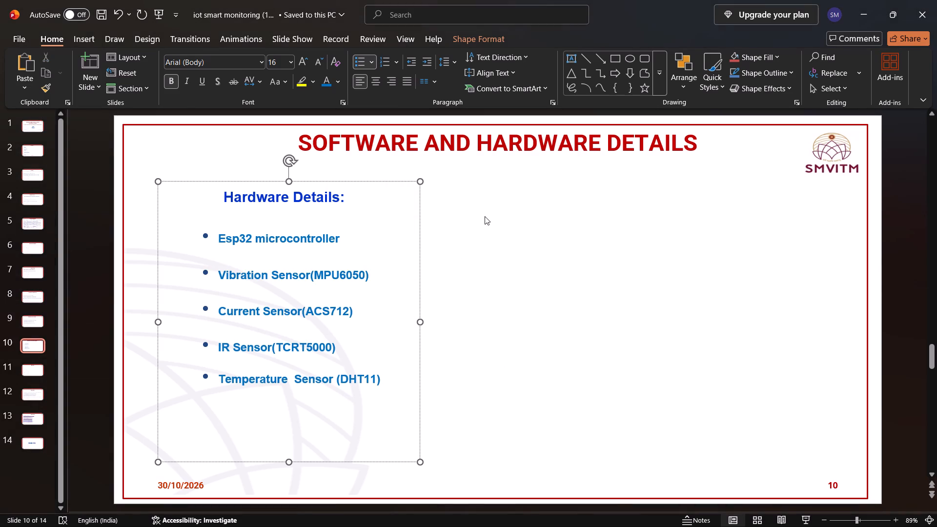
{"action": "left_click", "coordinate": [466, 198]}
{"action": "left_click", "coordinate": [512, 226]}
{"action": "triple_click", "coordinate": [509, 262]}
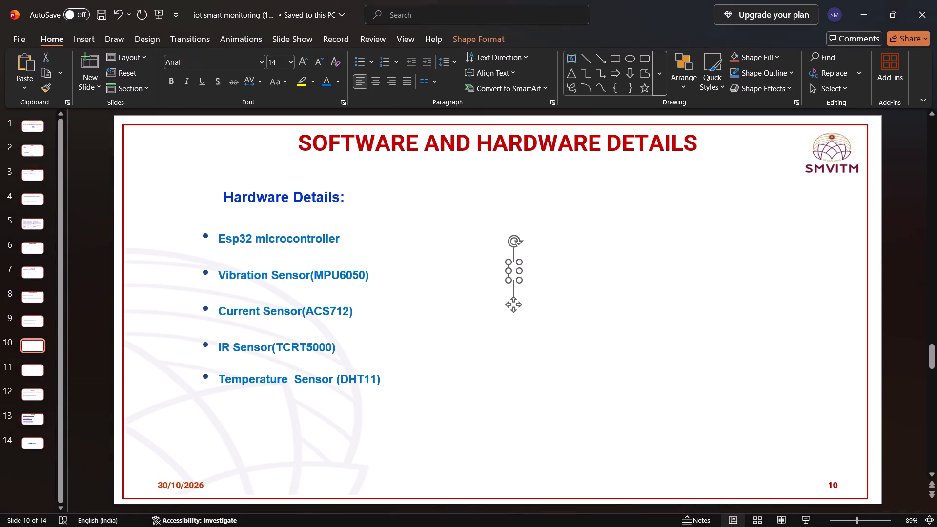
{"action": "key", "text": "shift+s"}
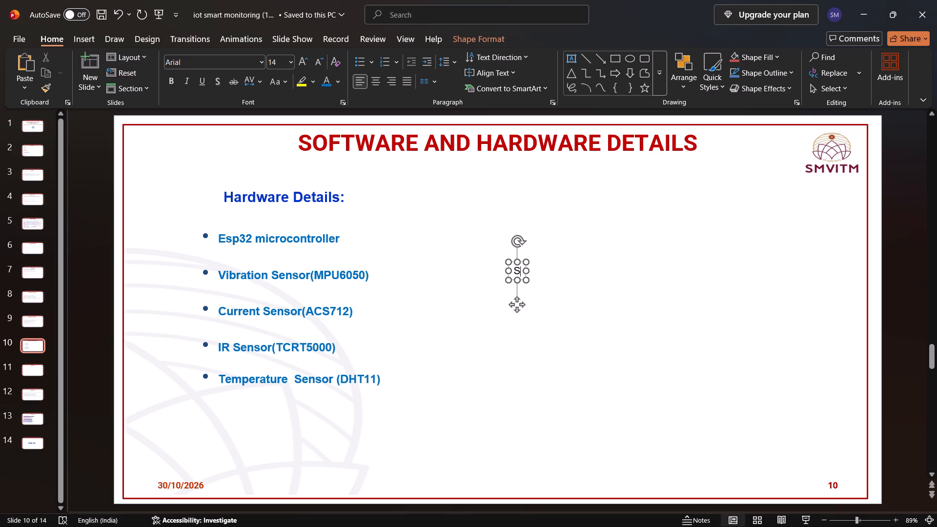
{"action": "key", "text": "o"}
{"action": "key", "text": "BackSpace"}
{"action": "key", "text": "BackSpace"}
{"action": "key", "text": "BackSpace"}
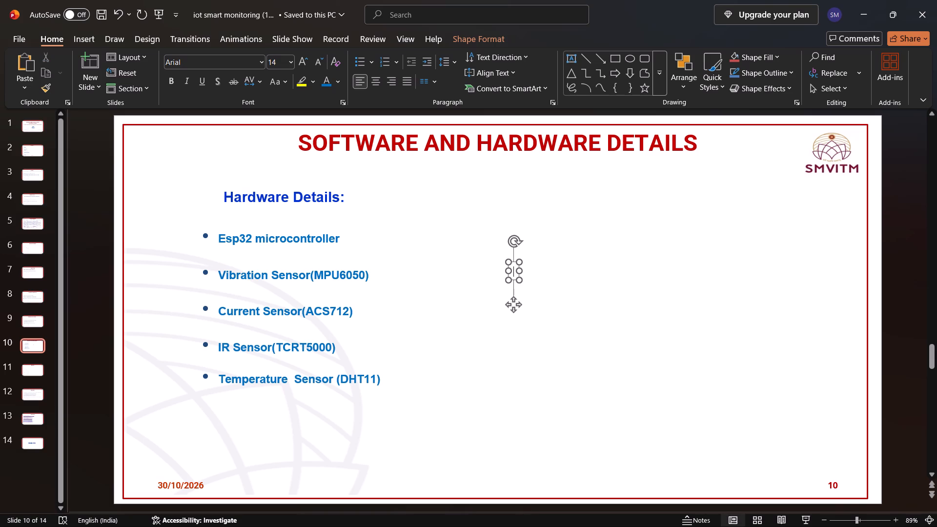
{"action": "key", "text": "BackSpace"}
Copy the "Hardware Details:" heading into a new text box in the empty area beside the hardware list.
{"action": "left_click_drag", "start_coordinate": [351, 197], "coordinate": [346, 197]}
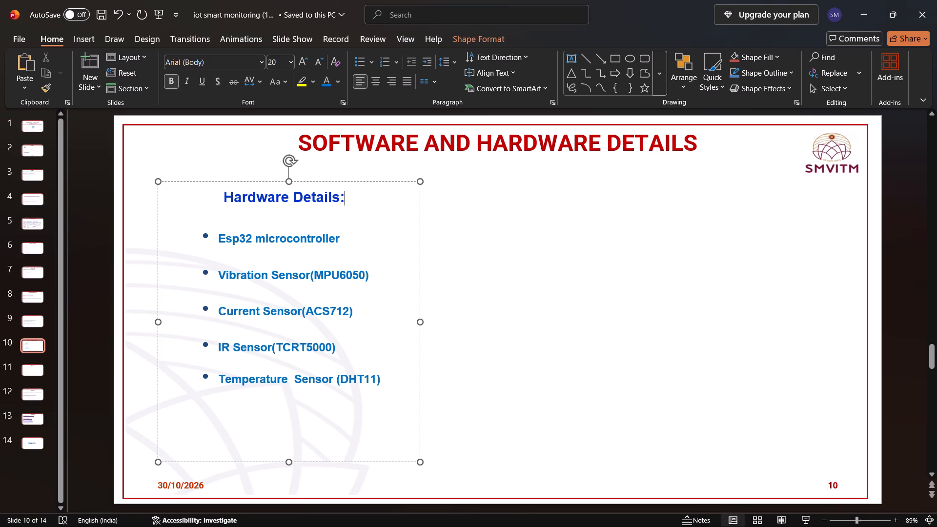
{"action": "left_click_drag", "start_coordinate": [346, 197], "coordinate": [247, 197]}
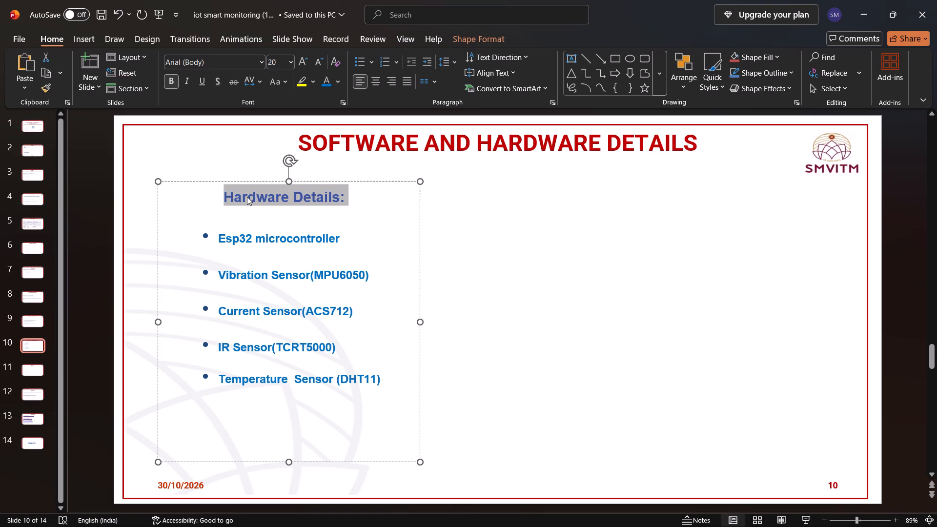
{"action": "key", "text": "ctrl+c"}
{"action": "left_click", "coordinate": [505, 295]}
{"action": "left_click_drag", "start_coordinate": [507, 296], "coordinate": [509, 305]}
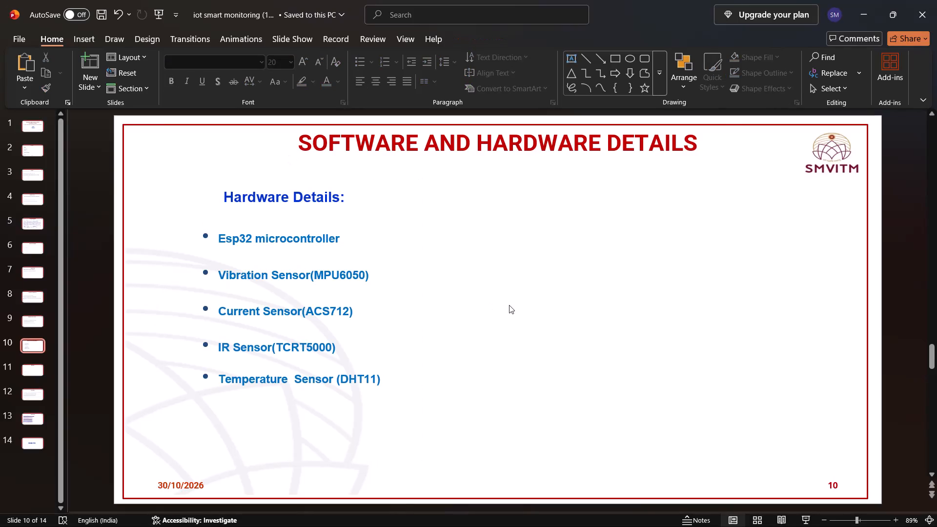
{"action": "left_click", "coordinate": [509, 305]}
{"action": "double_click", "coordinate": [506, 305]}
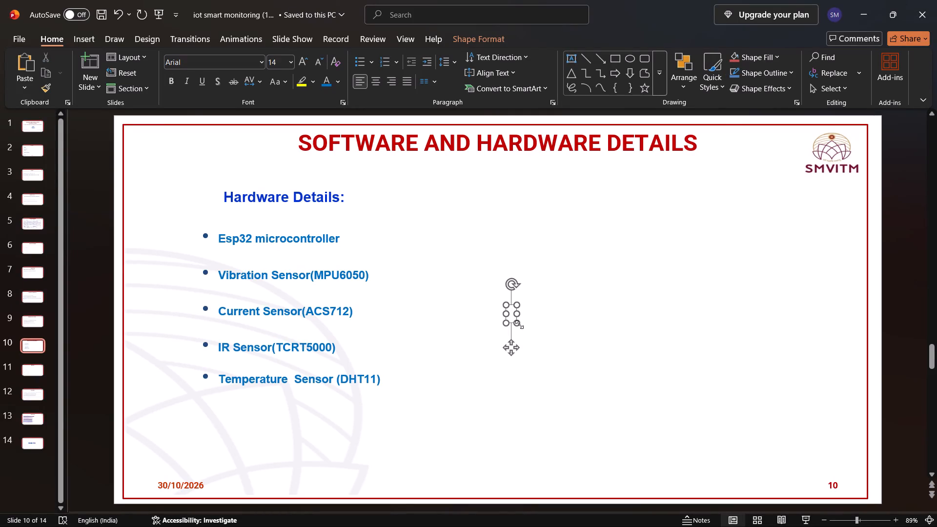
{"action": "key", "text": "ctrl+v"}
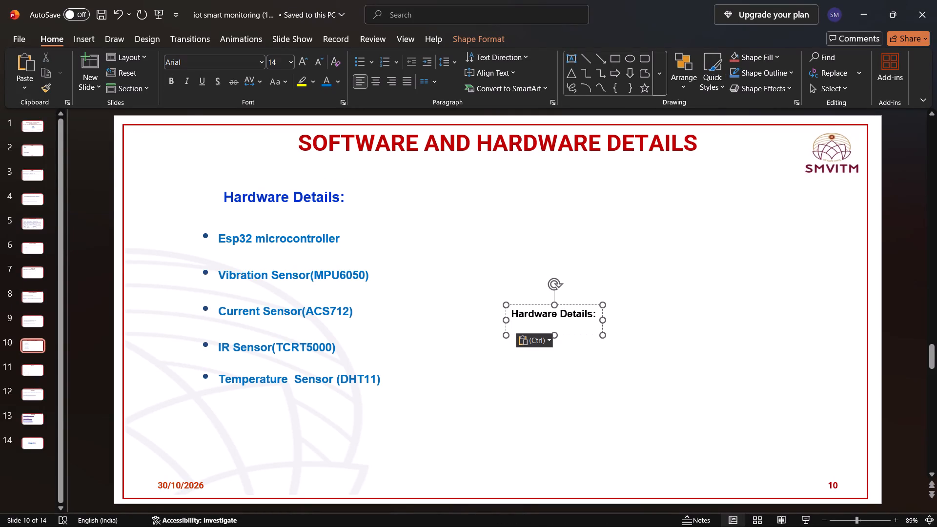
Set the font size of the words "Hardware Details" in the pasted heading to 20.
{"action": "left_click_drag", "start_coordinate": [593, 312], "coordinate": [519, 318]}
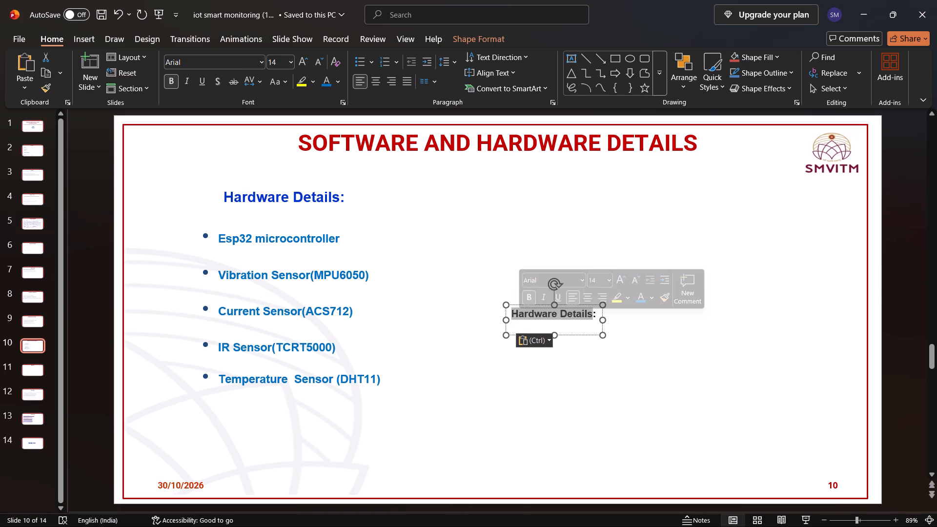
{"action": "left_click", "coordinate": [290, 63]}
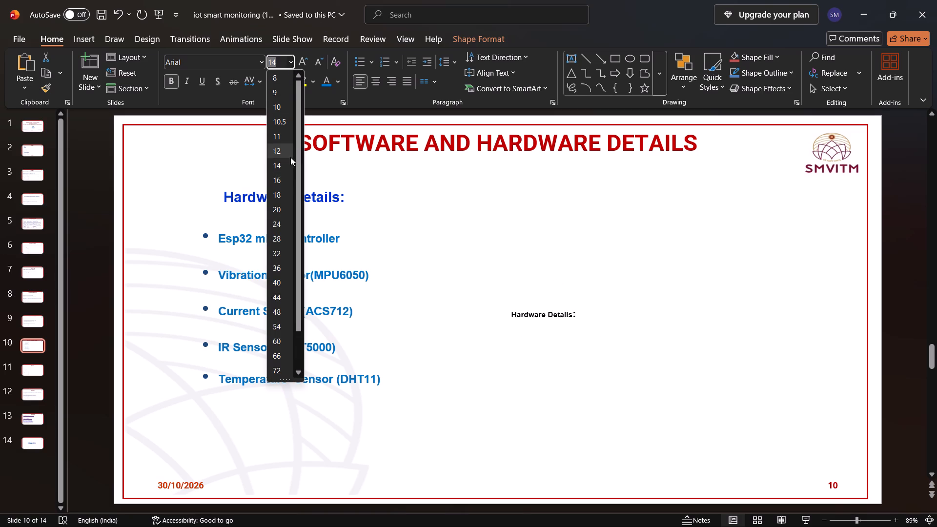
{"action": "left_click", "coordinate": [283, 206]}
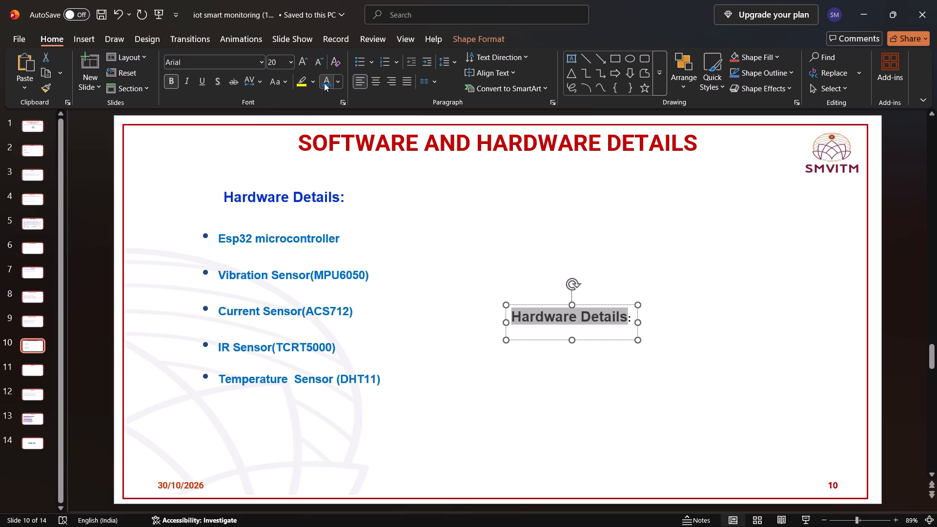
Set the font colour of the words "Hardware Details" in the pasted heading to a dark blue from the standard colour hexagon.
{"action": "left_click", "coordinate": [338, 82]}
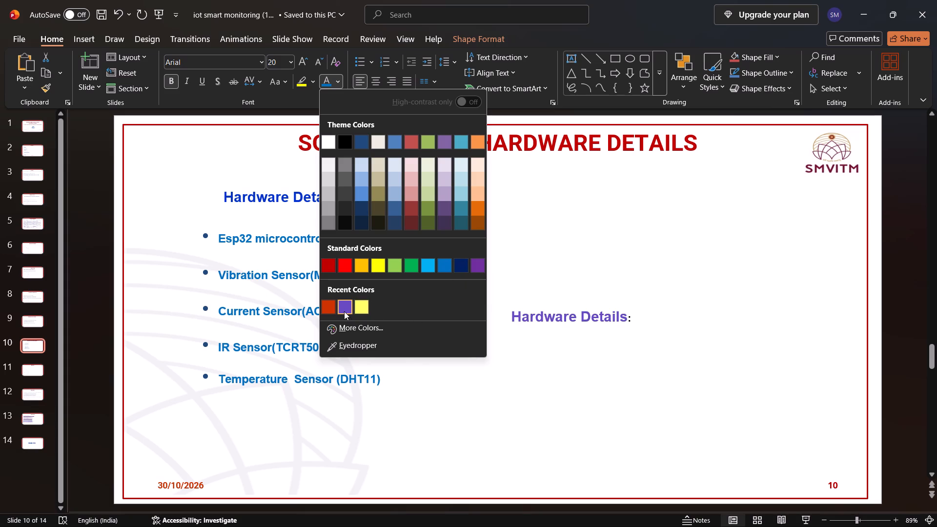
{"action": "left_click", "coordinate": [378, 326]}
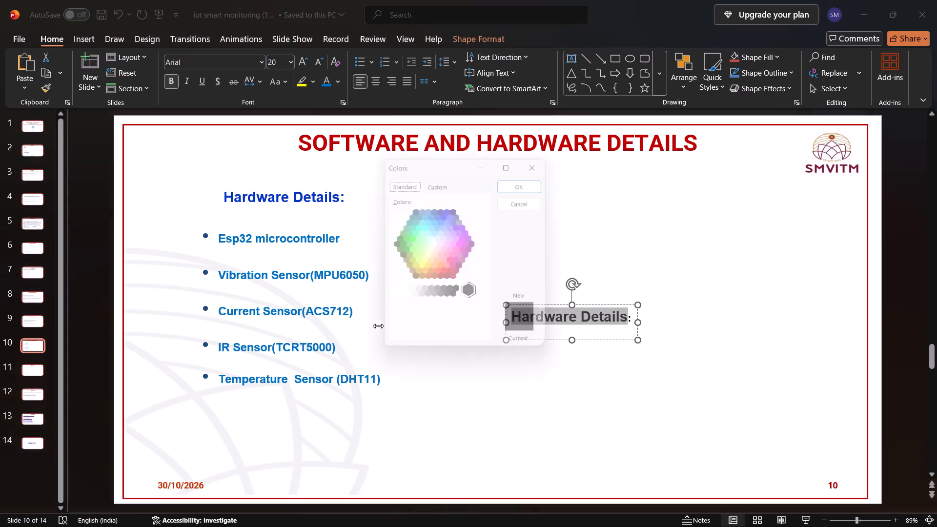
{"action": "left_click", "coordinate": [427, 243]}
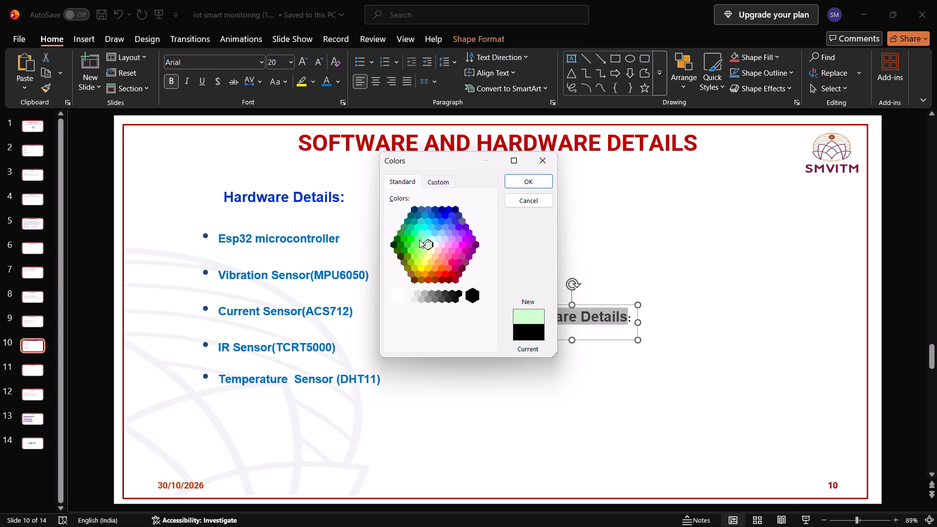
{"action": "left_click", "coordinate": [410, 233]}
{"action": "left_click", "coordinate": [436, 211]}
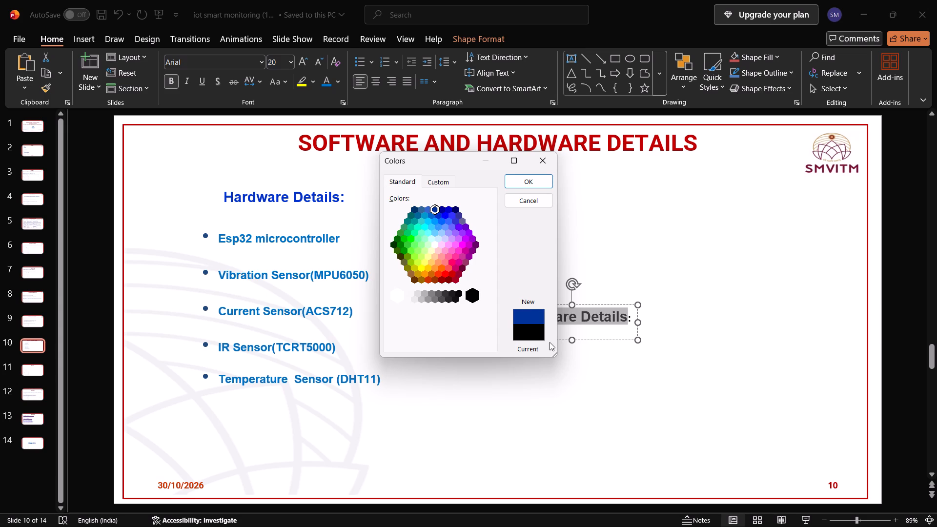
{"action": "left_click", "coordinate": [526, 280]}
{"action": "left_click", "coordinate": [516, 182]}
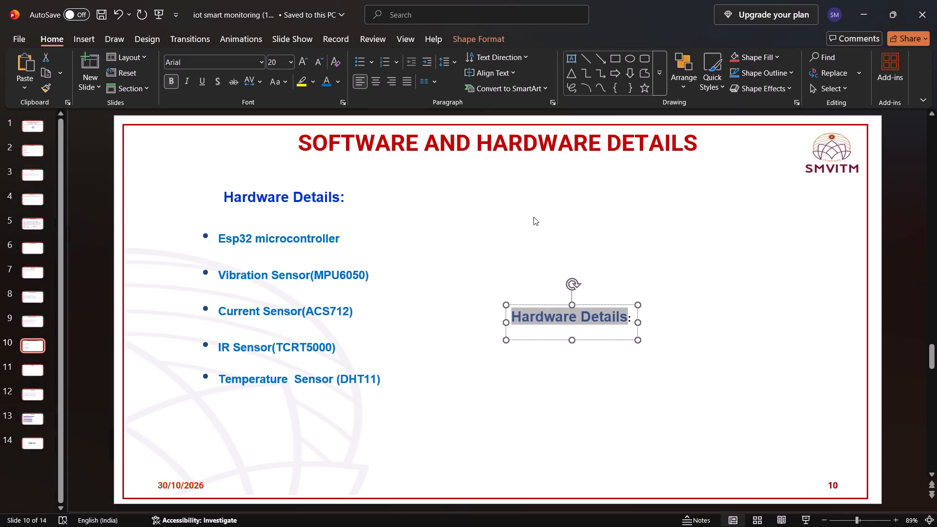
{"action": "left_click", "coordinate": [599, 330]}
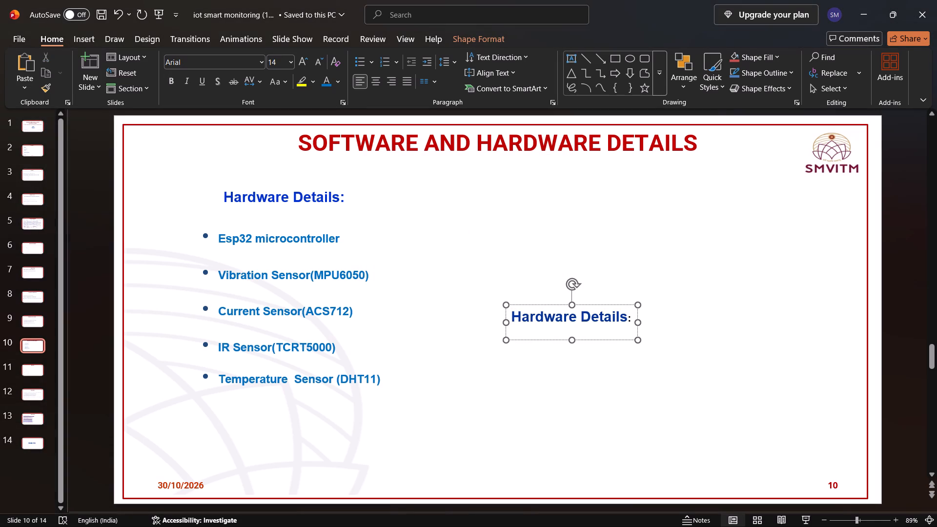
Replace the word "Hardware" with "Software" in the pasted heading so it reads "Software Details:".
{"action": "left_click", "coordinate": [575, 317]}
{"action": "key", "text": "BackSpace"}
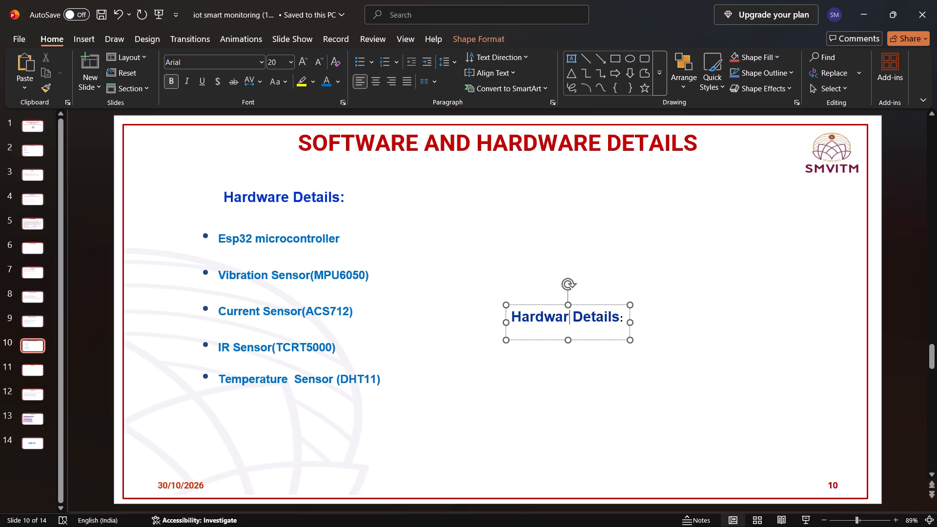
{"action": "key", "text": "BackSpace"}
{"action": "key", "text": "BackSpace"}
{"action": "key", "text": "BackSpace"}
{"action": "key", "text": "BackSpace"}
{"action": "key", "text": "BackSpace"}
{"action": "key", "text": "BackSpace"}
{"action": "key", "text": "BackSpace"}
{"action": "key", "text": "BackSpace"}
{"action": "key", "text": "BackSpace"}
{"action": "key", "text": "BackSpace"}
{"action": "key", "text": "BackSpace"}
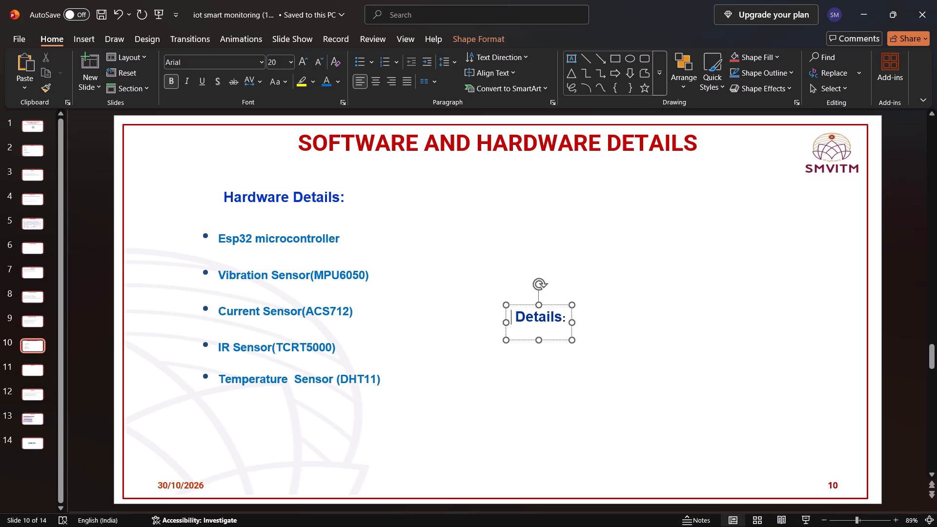
{"action": "key", "text": "shift+s"}
{"action": "type", "text": "oftware"}
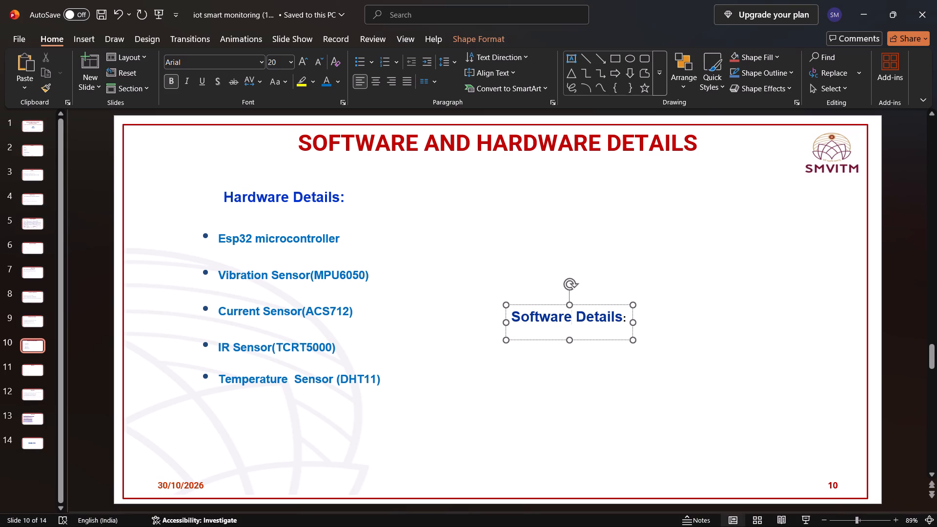
{"action": "left_click", "coordinate": [627, 317]}
Move the "Software Details:" heading up beside the top of the hardware list.
{"action": "left_click_drag", "start_coordinate": [554, 305], "coordinate": [561, 201]}
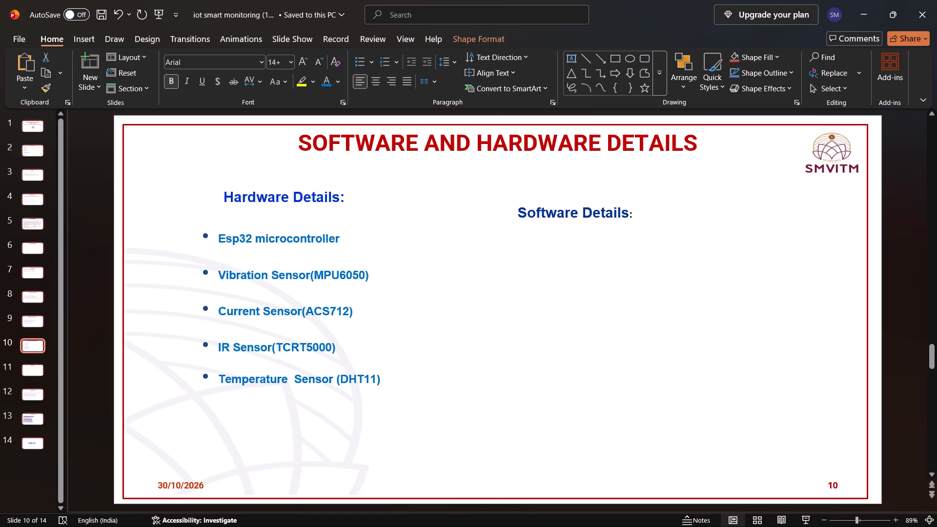
{"action": "left_click_drag", "start_coordinate": [561, 201], "coordinate": [564, 199]}
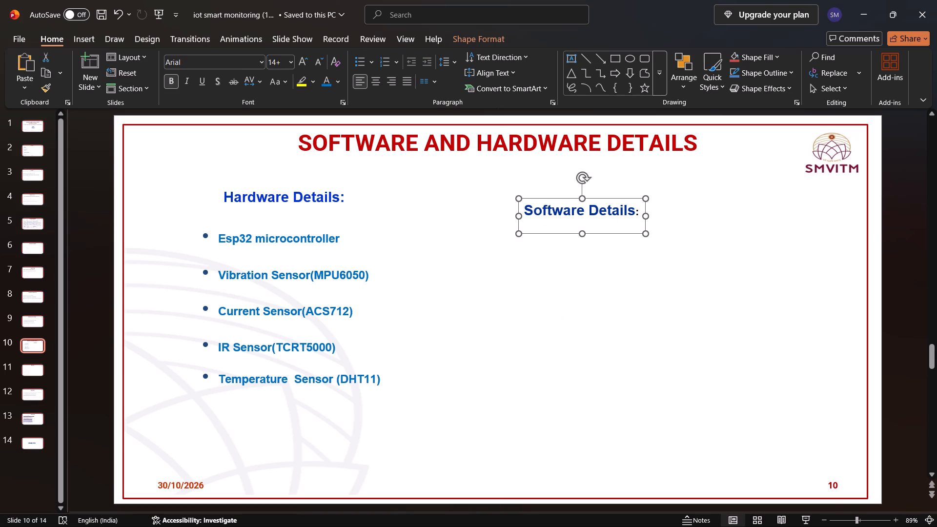
Copy the "Hardware Details:" heading, delete it from the list's text box, and paste it into a new text box below "Software Details:".
{"action": "left_click", "coordinate": [302, 195]}
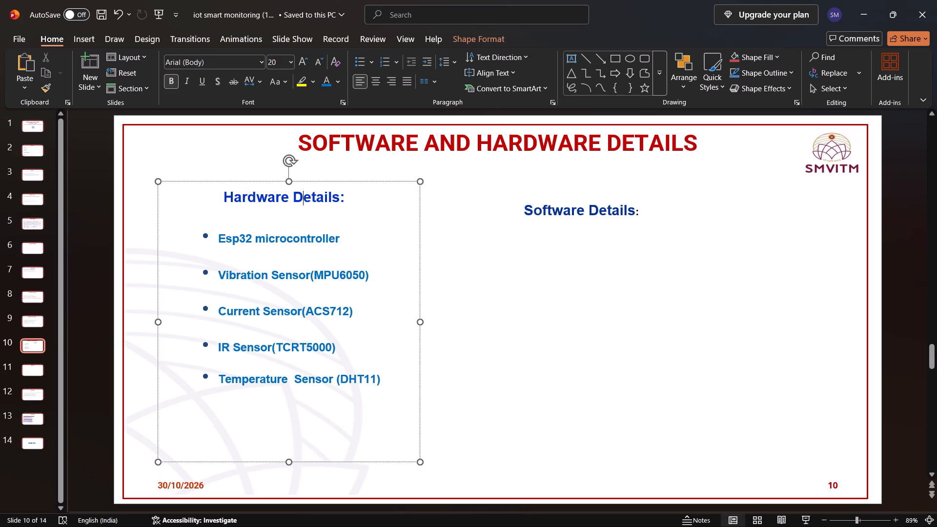
{"action": "left_click_drag", "start_coordinate": [347, 198], "coordinate": [234, 200]}
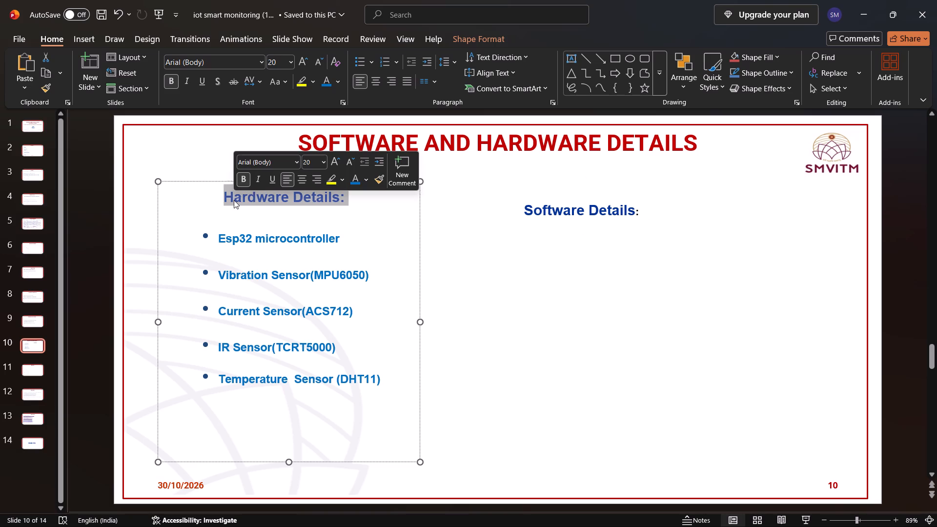
{"action": "key", "text": "ctrl+c"}
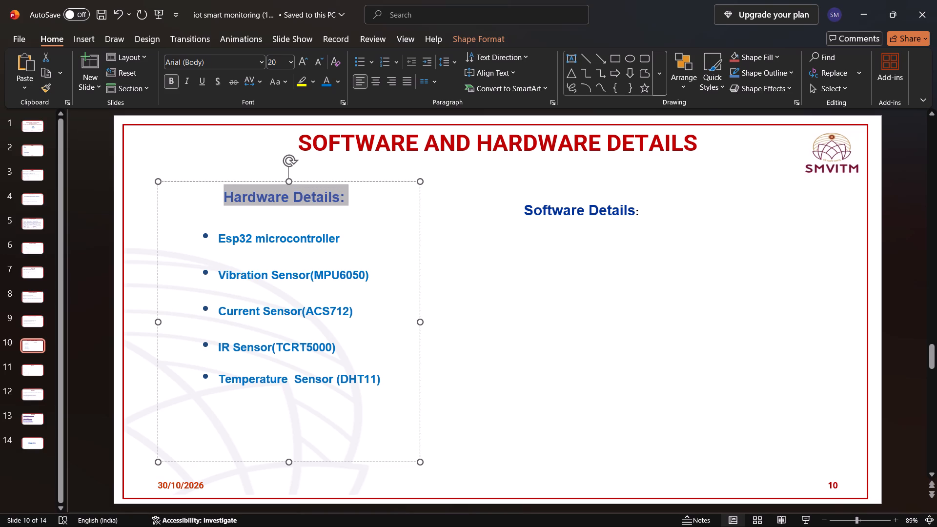
{"action": "key", "text": "BackSpace"}
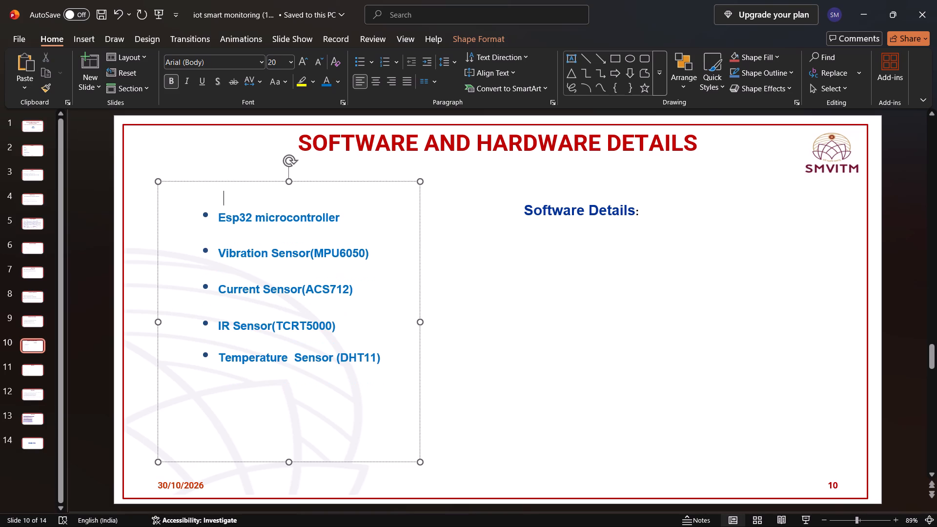
{"action": "left_click", "coordinate": [358, 164]}
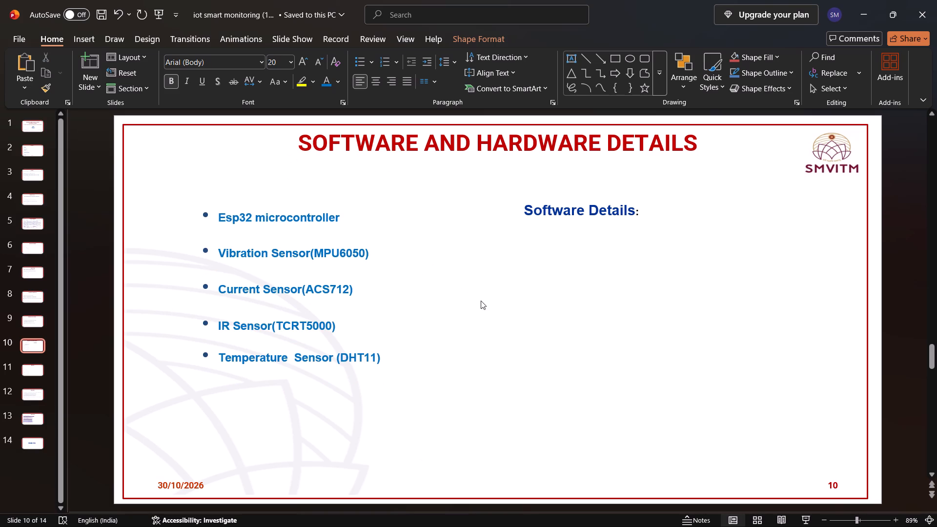
{"action": "left_click", "coordinate": [526, 288]}
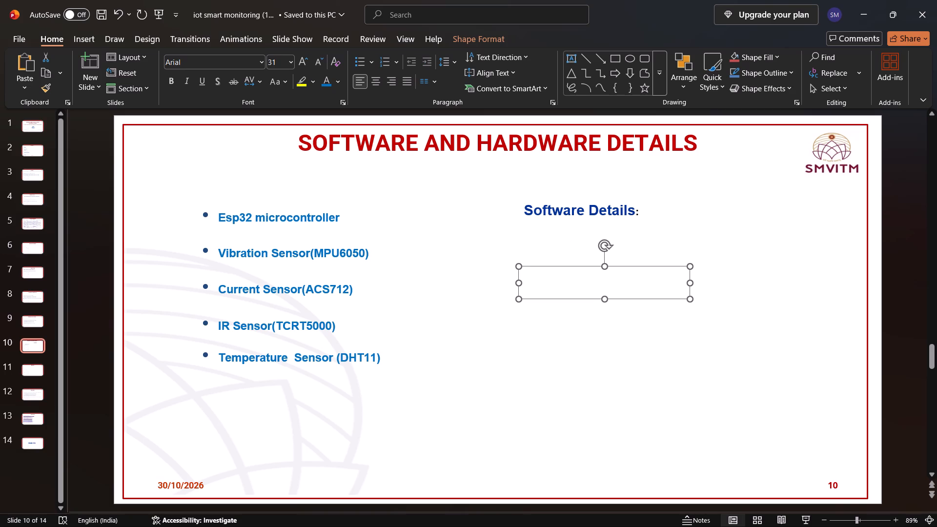
{"action": "key", "text": "ctrl+v"}
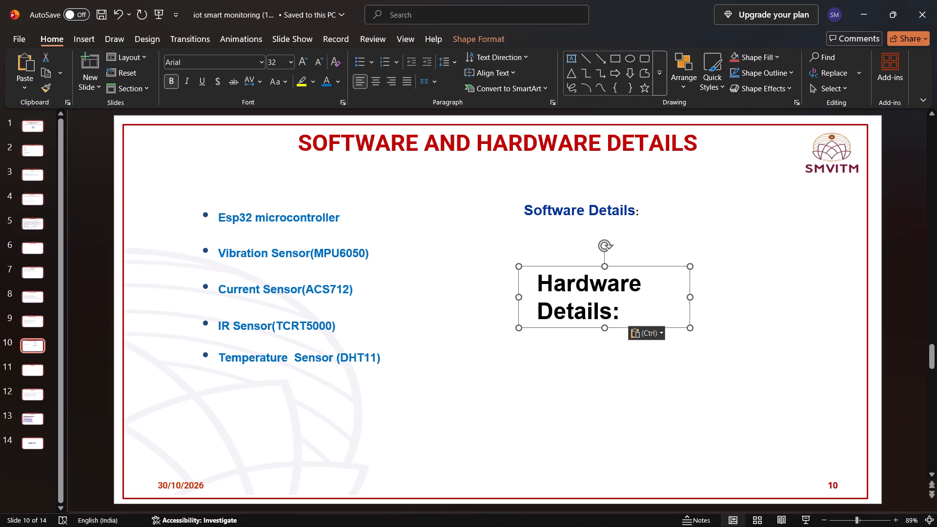
Format the pasted "Hardware Details" heading with font size 20 and the recently used dark blue font colour.
{"action": "left_click", "coordinate": [291, 61]}
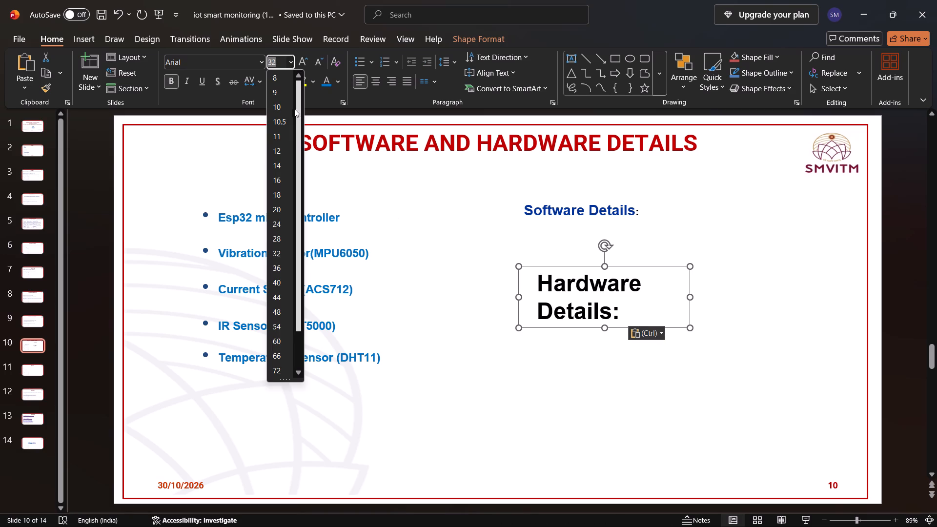
{"action": "left_click", "coordinate": [282, 203]}
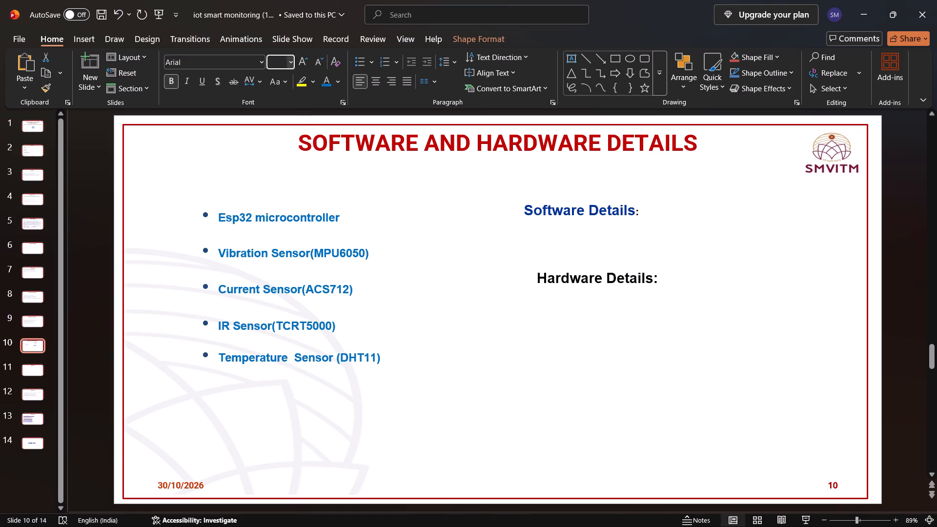
{"action": "left_click", "coordinate": [656, 279]}
{"action": "left_click_drag", "start_coordinate": [654, 279], "coordinate": [556, 286]}
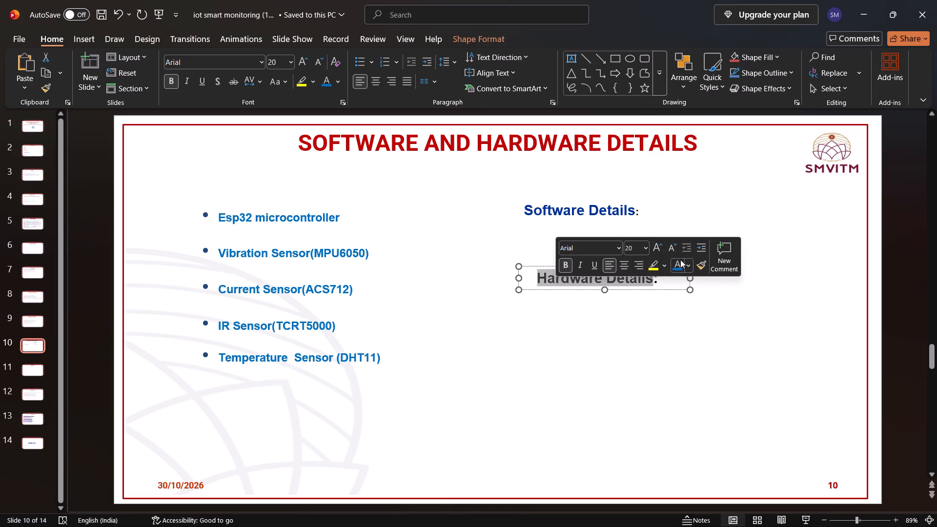
{"action": "left_click", "coordinate": [687, 264]}
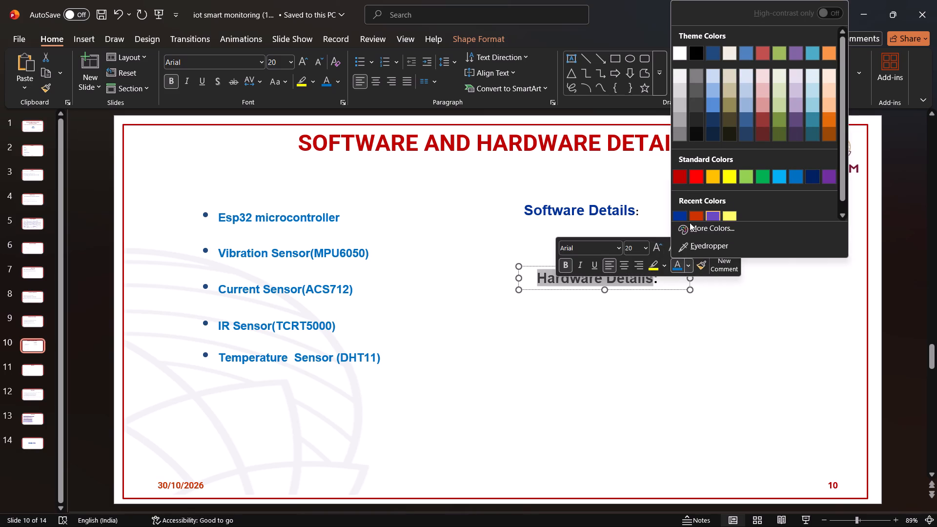
{"action": "left_click", "coordinate": [681, 214]}
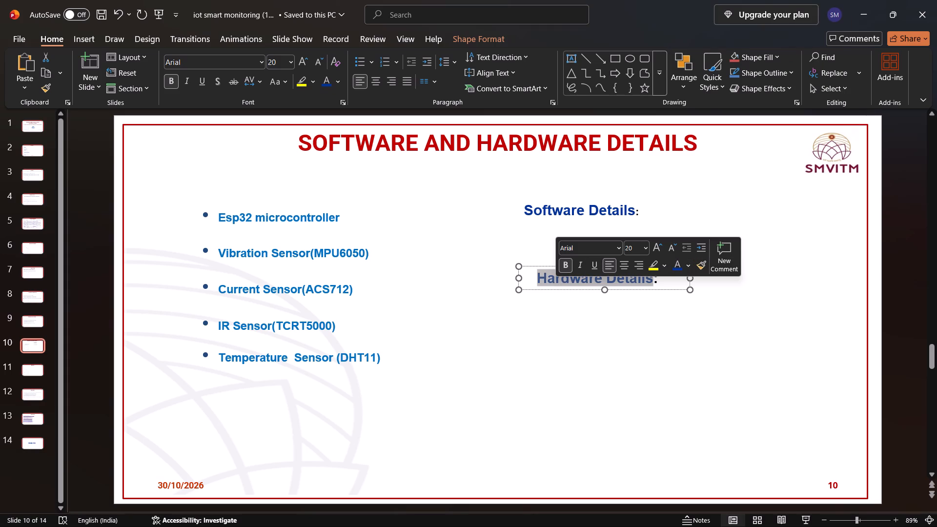
Move the "Hardware Details:" text box to just above the first item of the hardware list.
{"action": "left_click_drag", "start_coordinate": [540, 268], "coordinate": [233, 179]}
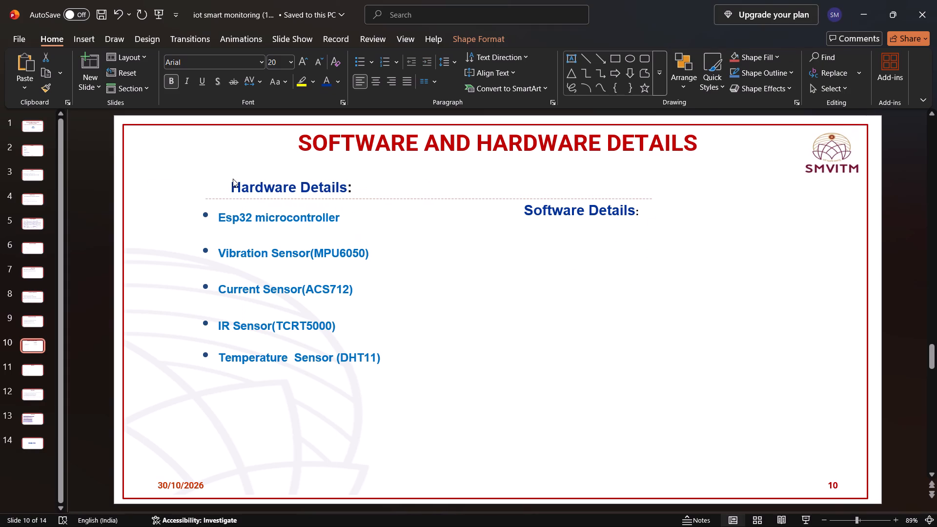
{"action": "left_click_drag", "start_coordinate": [233, 179], "coordinate": [232, 179]}
{"action": "left_click_drag", "start_coordinate": [232, 179], "coordinate": [241, 181]}
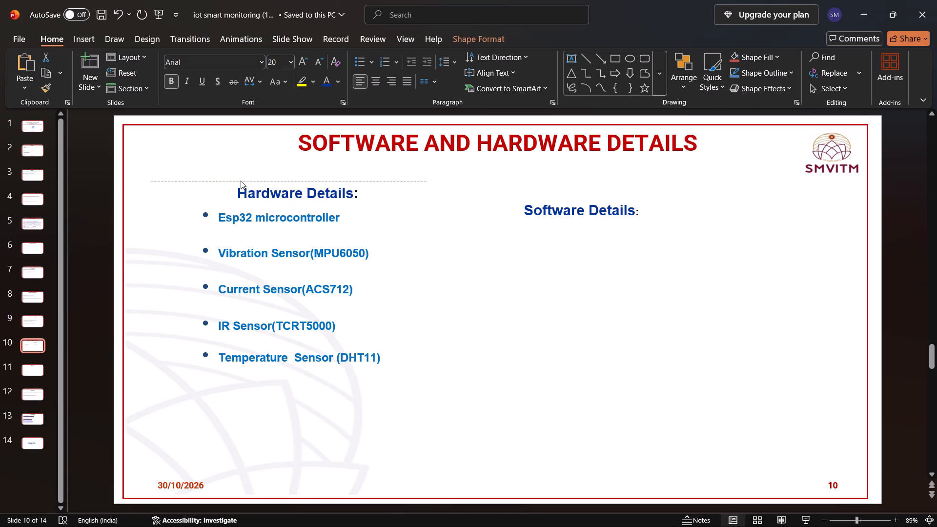
{"action": "left_click_drag", "start_coordinate": [241, 181], "coordinate": [244, 176]}
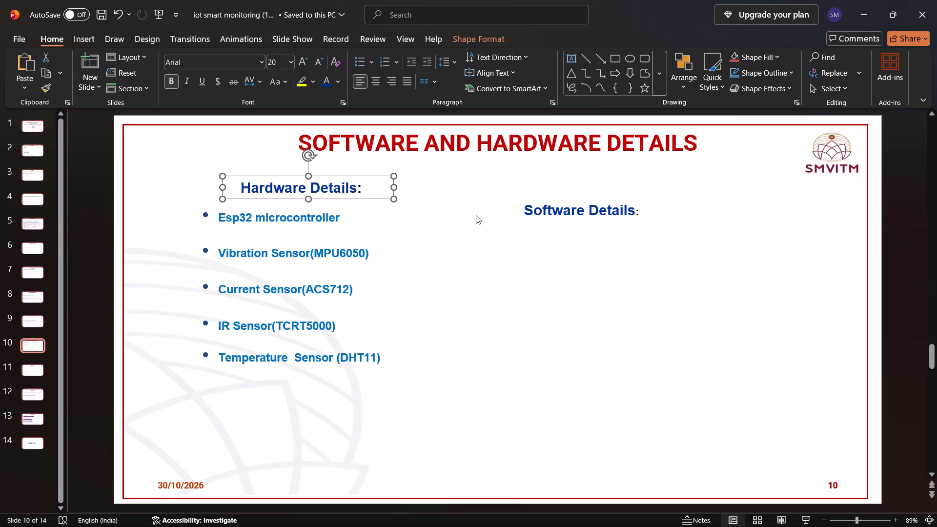
Move the "Software Details:" heading up to the same height as the "Hardware Details:" heading.
{"action": "left_click_drag", "start_coordinate": [576, 198], "coordinate": [591, 176]}
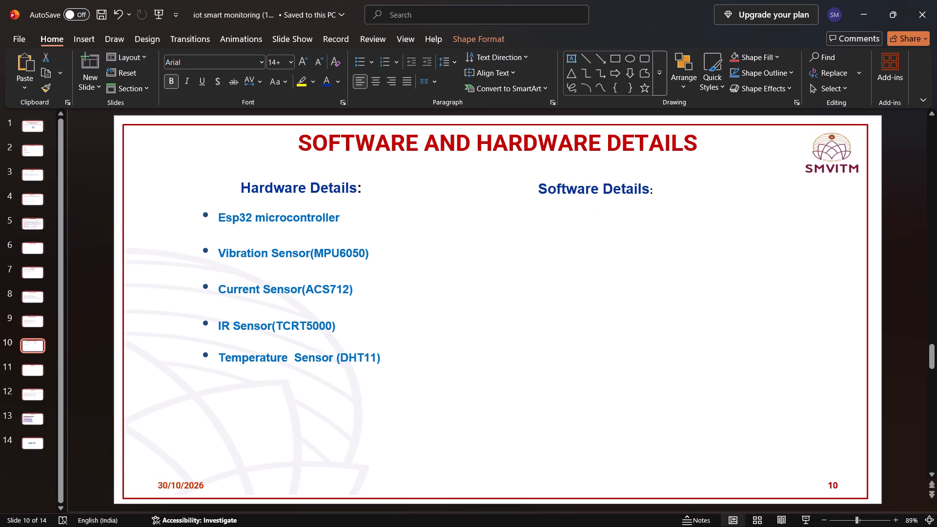
{"action": "left_click_drag", "start_coordinate": [591, 176], "coordinate": [592, 176]}
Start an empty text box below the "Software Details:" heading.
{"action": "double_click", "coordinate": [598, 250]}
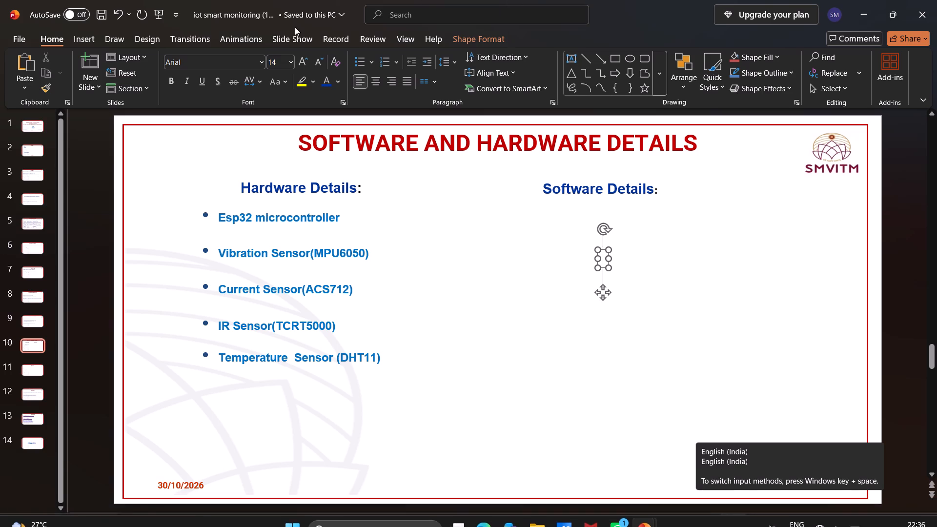
Go to slide 11, Results.
{"action": "left_click", "coordinate": [43, 367]}
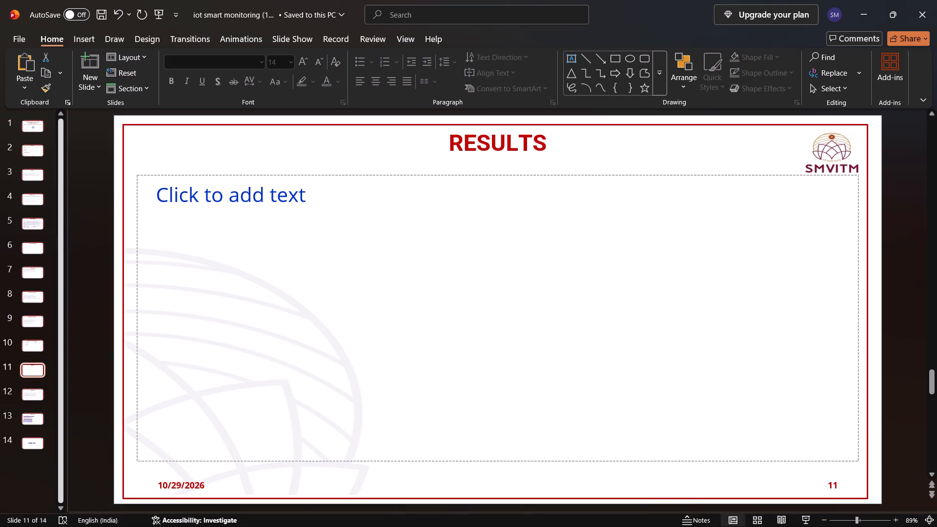
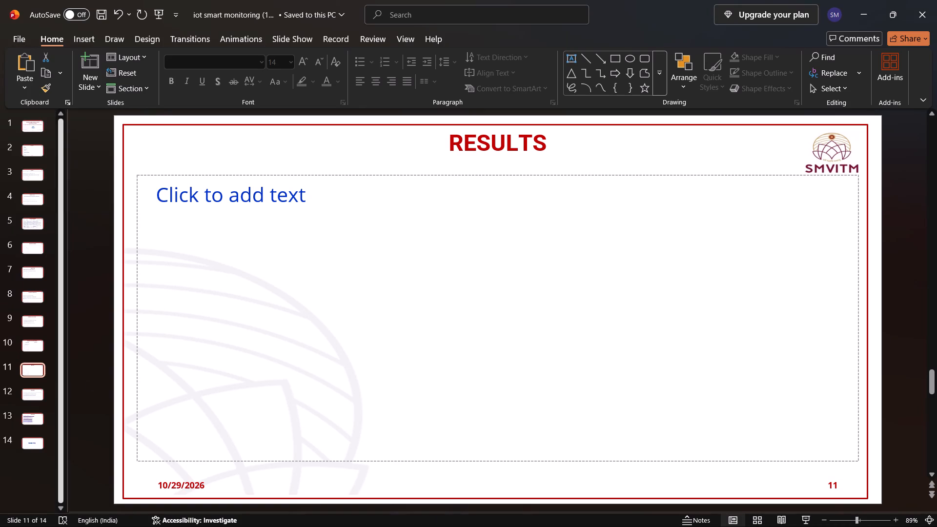
Refresh the available Wi-Fi networks, connect the computer to the Galaxy M34 5G network, and check the connection.
{"action": "left_click", "coordinate": [826, 510]}
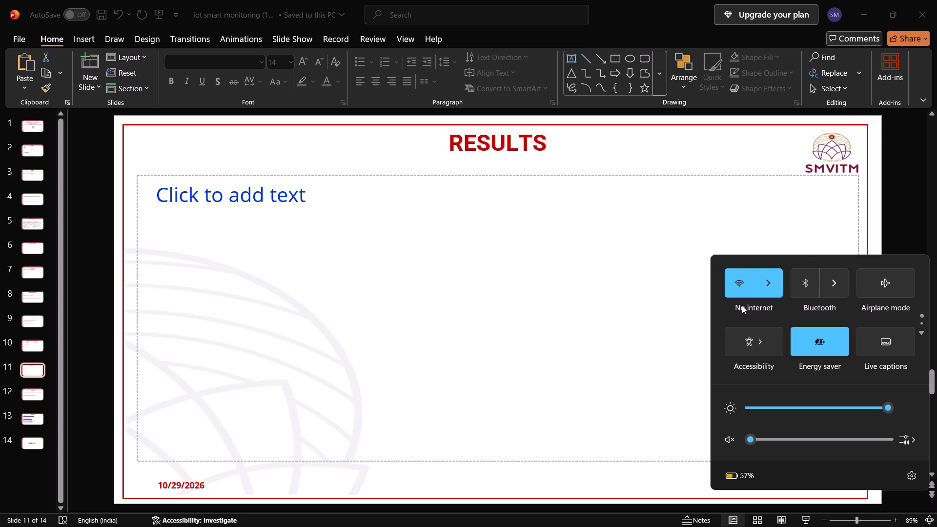
{"action": "left_click", "coordinate": [768, 292]}
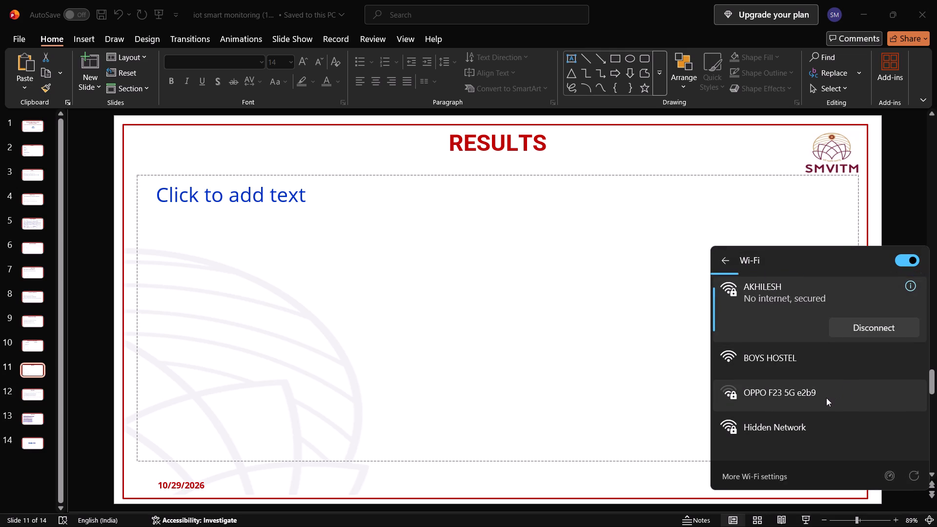
{"action": "scroll", "coordinate": [826, 398], "scroll_direction": "down", "scroll_amount": 3}
{"action": "left_click", "coordinate": [914, 471]}
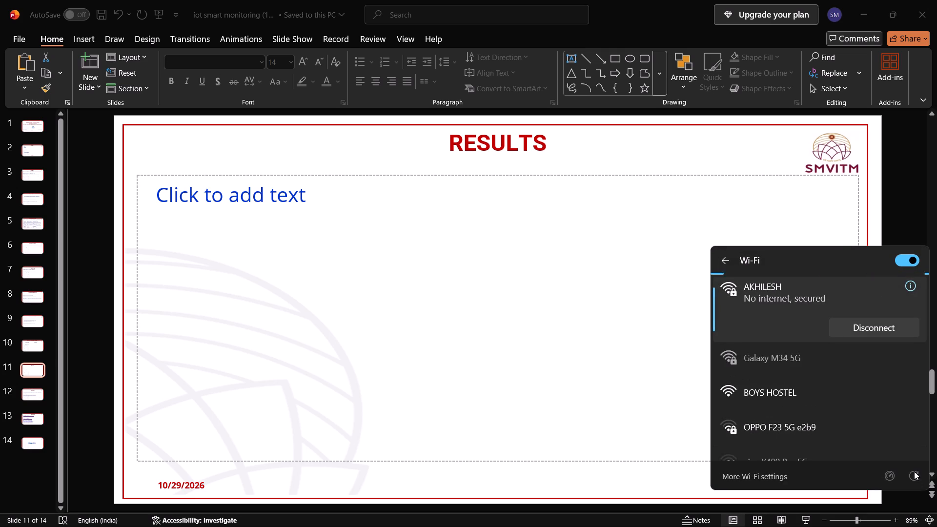
{"action": "left_click", "coordinate": [851, 347]}
{"action": "left_click", "coordinate": [876, 386]}
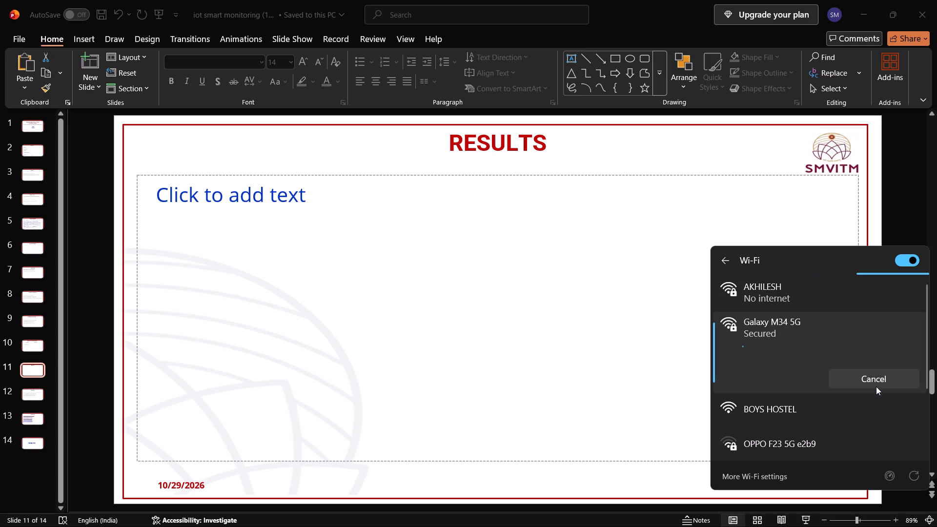
{"action": "left_click", "coordinate": [528, 208]}
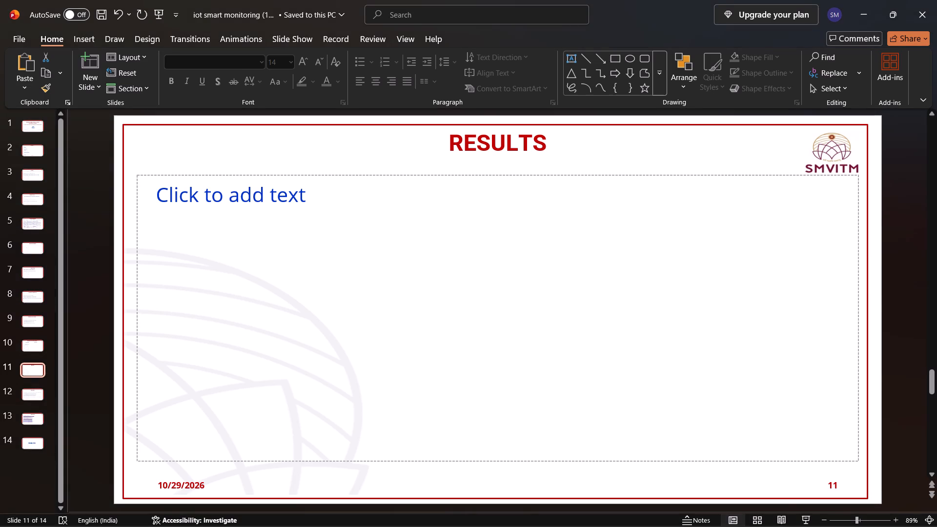
{"action": "left_click", "coordinate": [820, 508]}
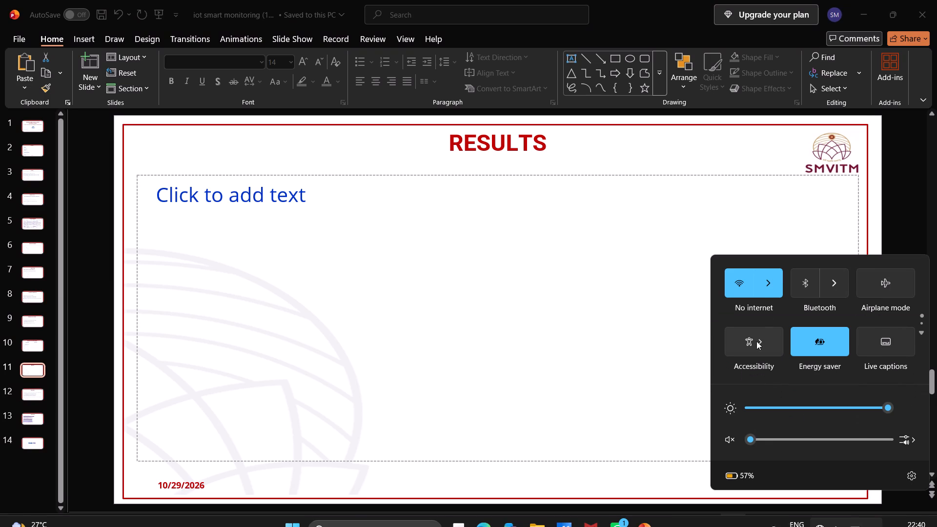
{"action": "left_click", "coordinate": [761, 293]}
{"action": "left_click", "coordinate": [633, 285]}
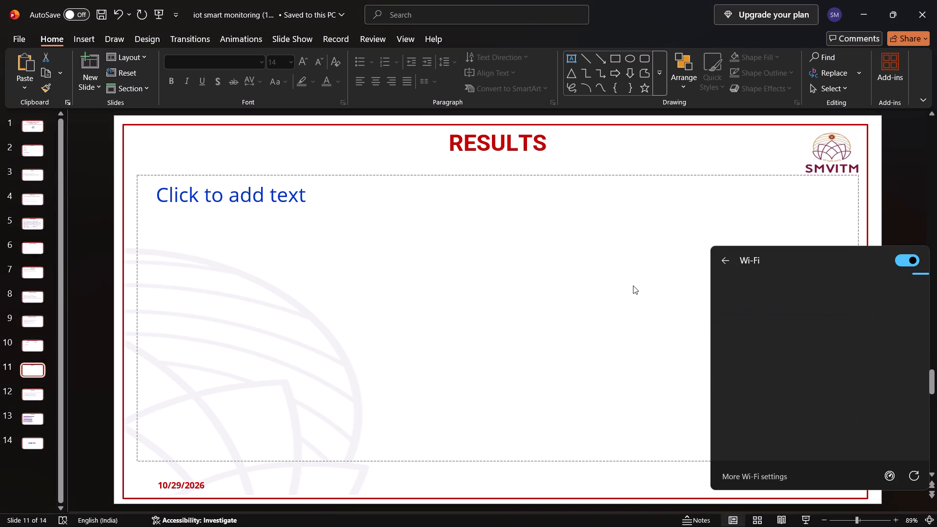
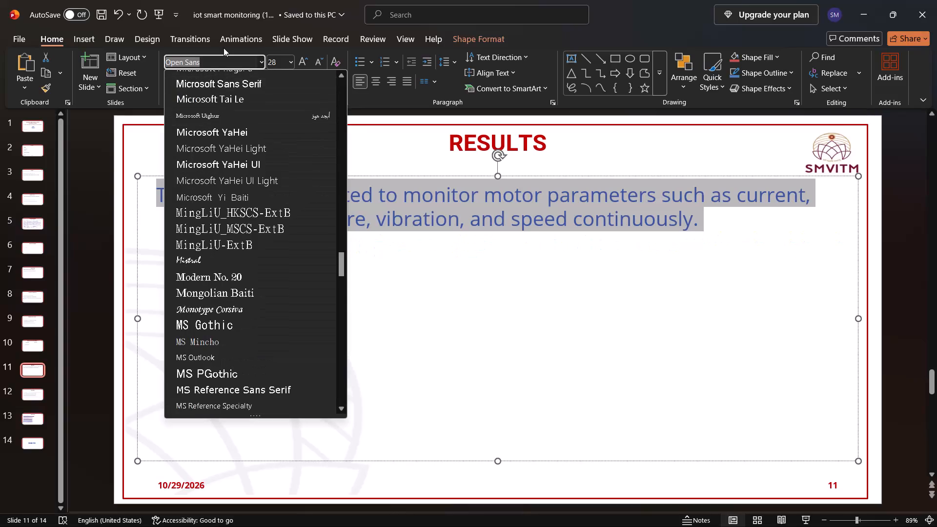
Set the font of the selected body sentence on the Results slide to Arial (Body).
{"action": "scroll", "coordinate": [224, 48], "scroll_direction": "up", "scroll_amount": 12}
{"action": "scroll", "coordinate": [224, 48], "scroll_direction": "up", "scroll_amount": 20}
{"action": "scroll", "coordinate": [224, 48], "scroll_direction": "up", "scroll_amount": 19}
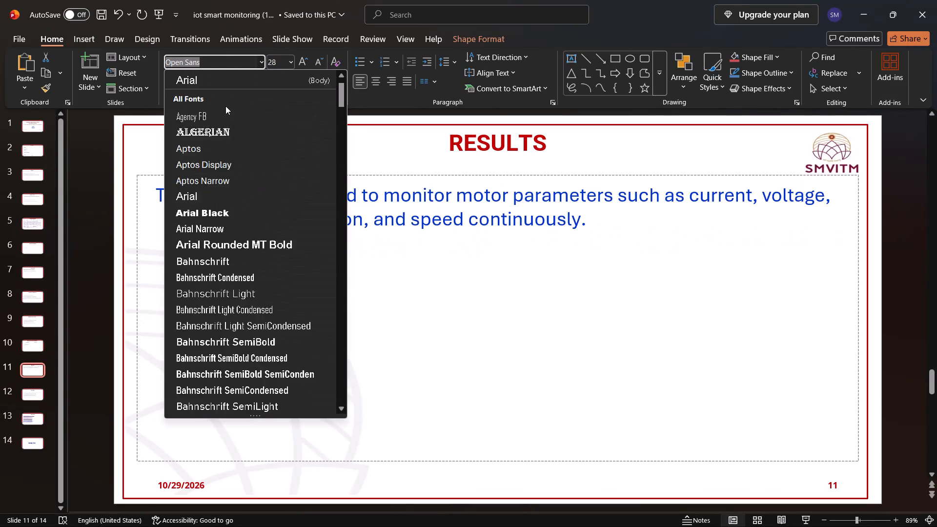
{"action": "scroll", "coordinate": [225, 106], "scroll_direction": "up", "scroll_amount": 3}
{"action": "left_click", "coordinate": [211, 114]}
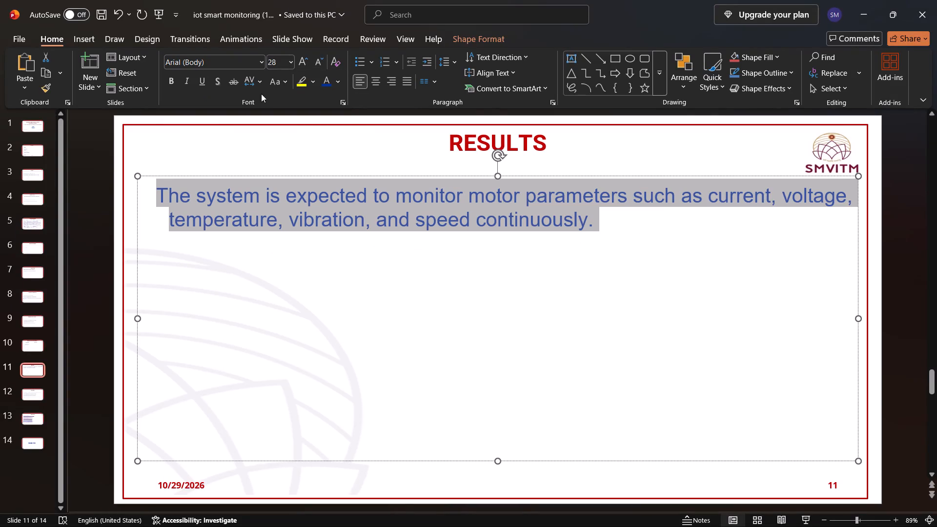
Open the font size choices for the selected body sentence on the Results slide.
{"action": "left_click", "coordinate": [290, 61]}
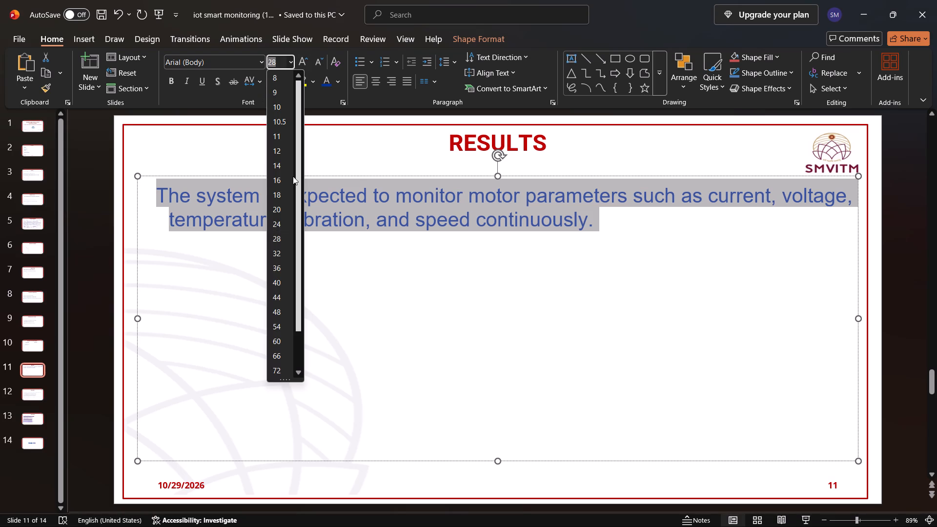
Set the Results paragraph about monitoring motor parameters to font size 20 and format it with filled round bullets.
{"action": "left_click", "coordinate": [290, 211]}
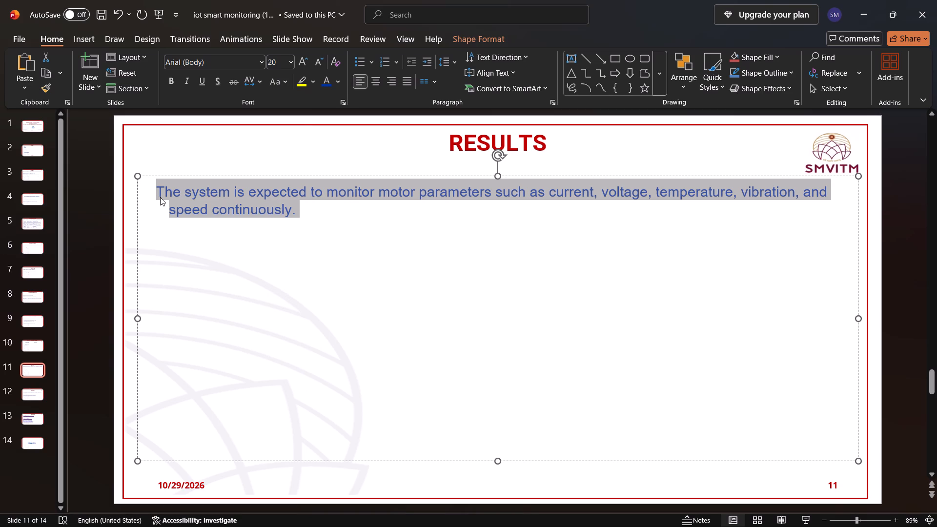
{"action": "left_click", "coordinate": [374, 64]}
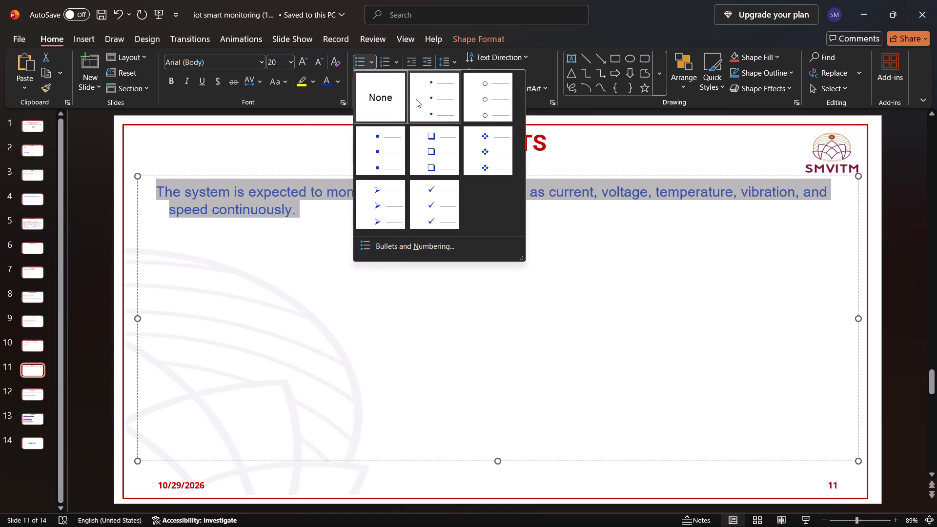
{"action": "left_click", "coordinate": [420, 99]}
{"action": "left_click_drag", "start_coordinate": [326, 259], "coordinate": [321, 255]}
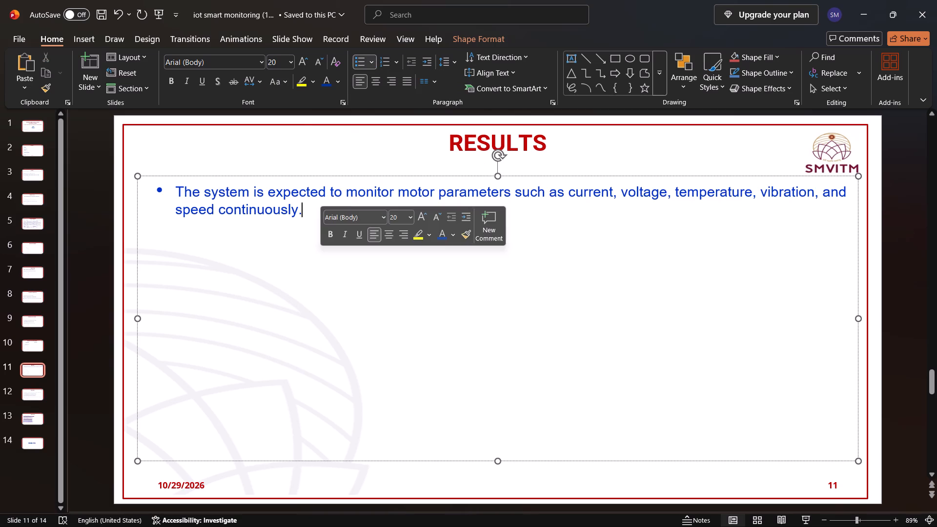
Change the font color of the whole bulleted Results sentence to the medium blue standard color.
{"action": "left_click_drag", "start_coordinate": [304, 211], "coordinate": [219, 185]}
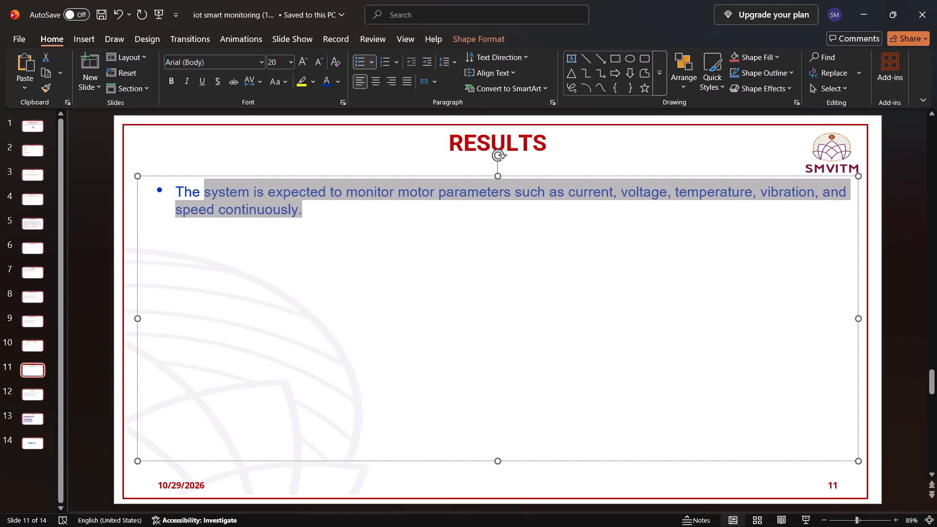
{"action": "left_click_drag", "start_coordinate": [219, 185], "coordinate": [186, 185]}
{"action": "left_click", "coordinate": [337, 83]}
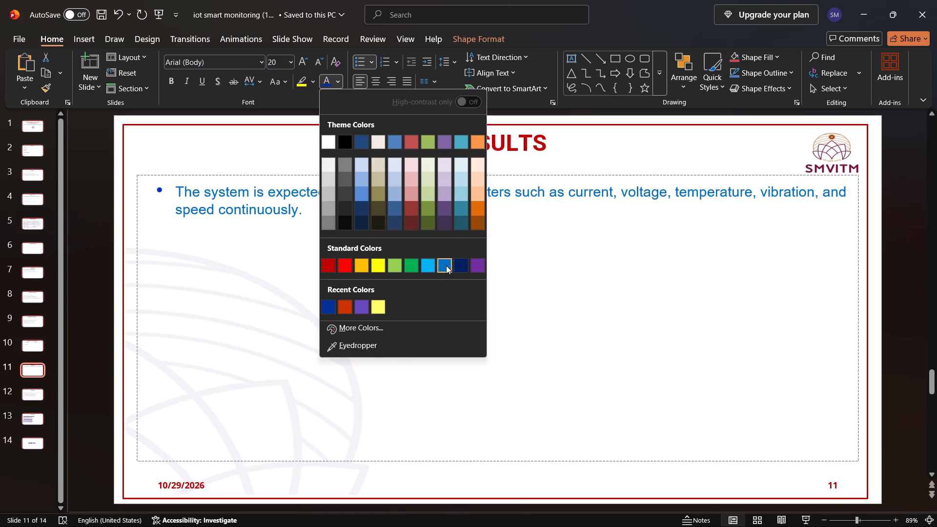
{"action": "left_click", "coordinate": [446, 265]}
{"action": "left_click", "coordinate": [313, 209]}
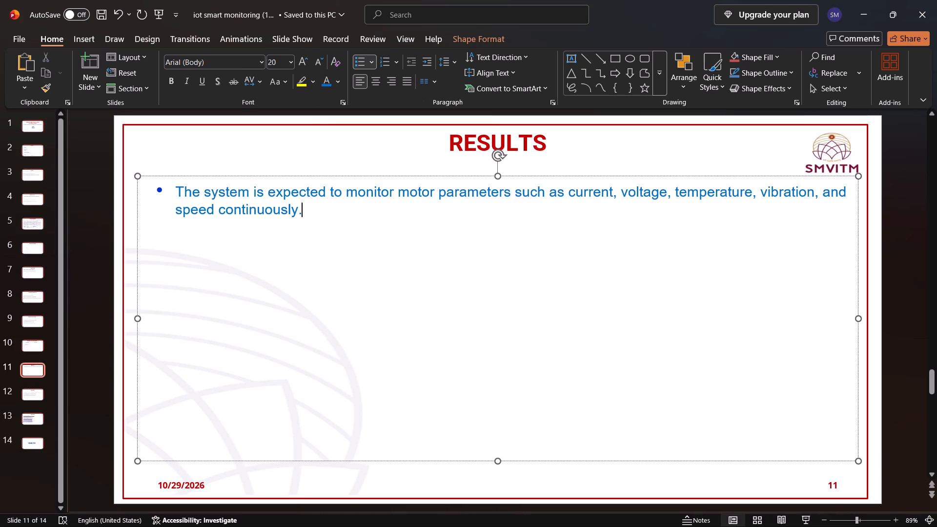
Start a new bullet below the first Results sentence, leaving an empty line between them.
{"action": "key", "text": "Return"}
{"action": "key", "text": "Return"}
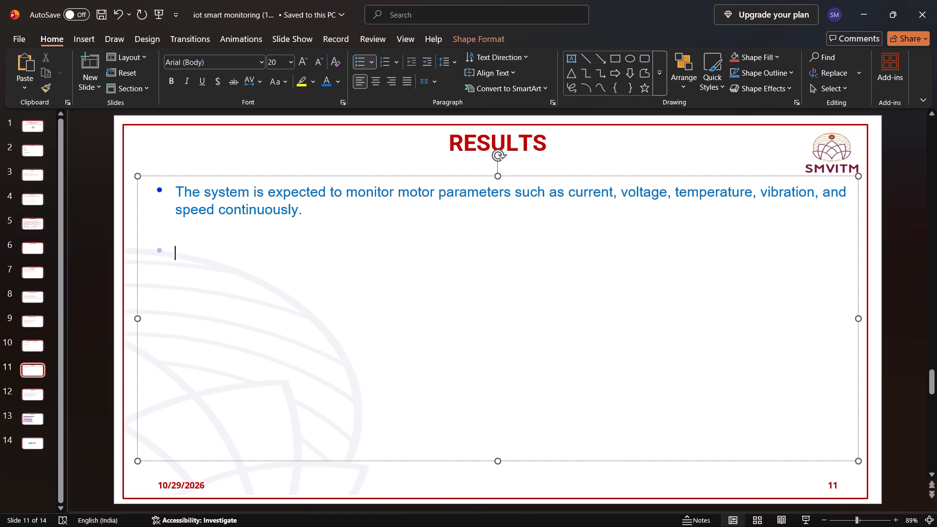
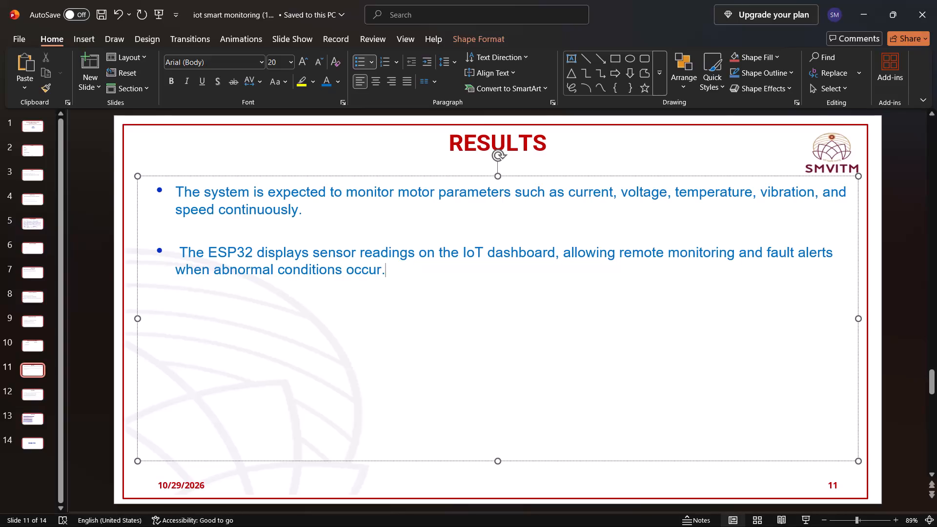
Start a new bullet below the ESP32 dashboard sentence, leaving an empty line between them.
{"action": "key", "text": "Return"}
{"action": "key", "text": "Return"}
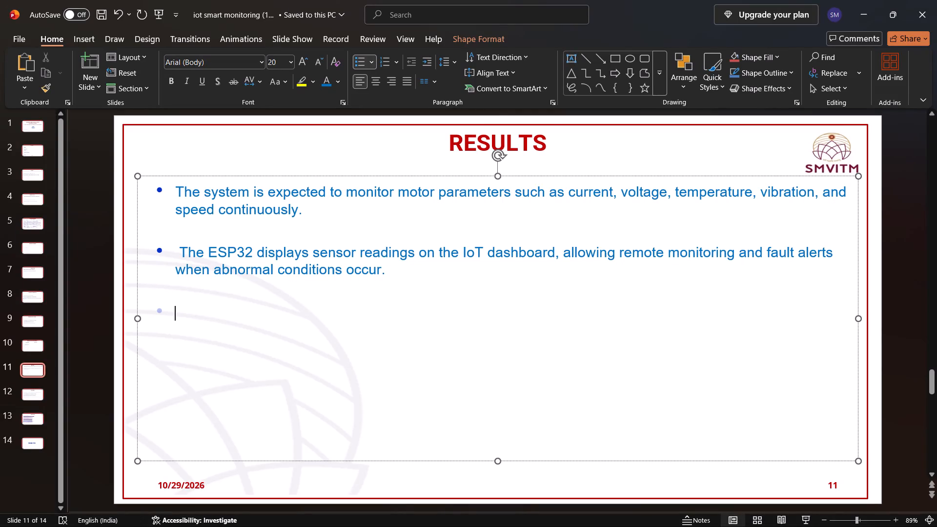
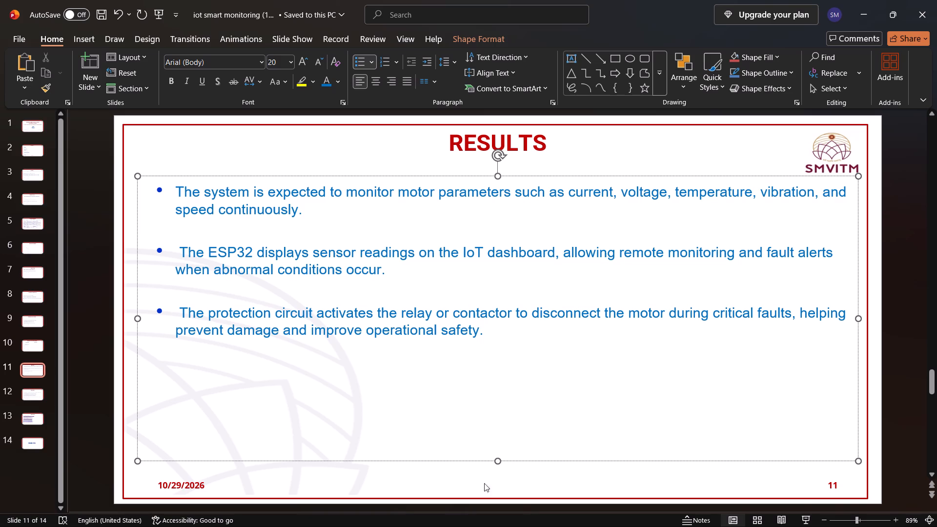
Check the Literature Review table on slide 5, and go to the References slide to compare its listed sources.
{"action": "left_click", "coordinate": [25, 221]}
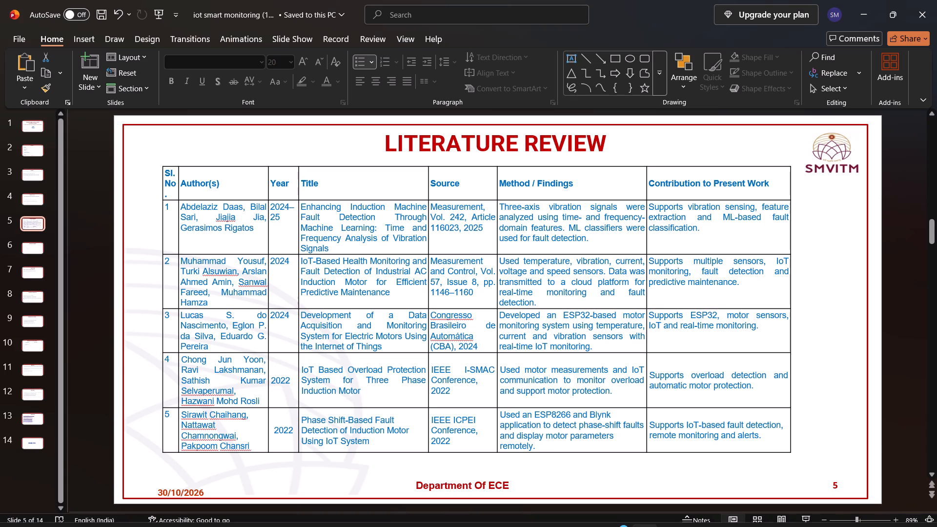
{"action": "left_click", "coordinate": [34, 395]}
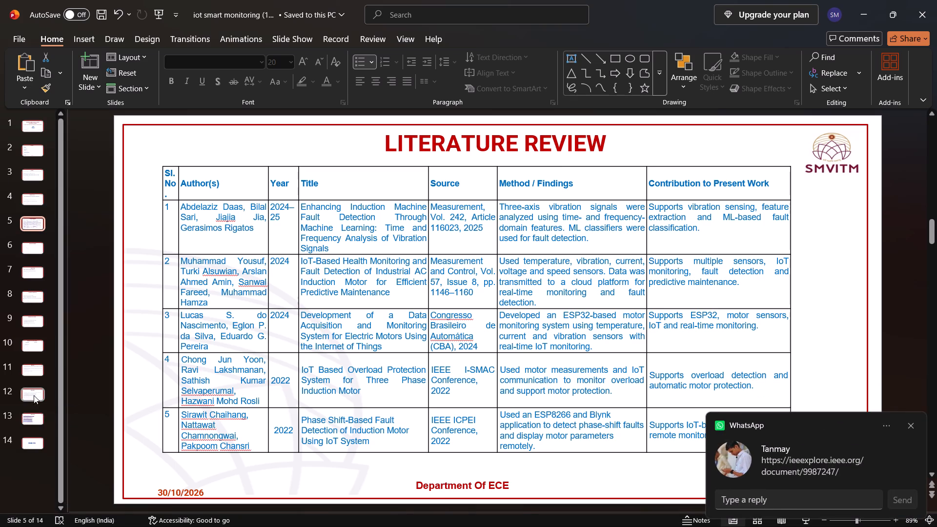
{"action": "left_click", "coordinate": [29, 417]}
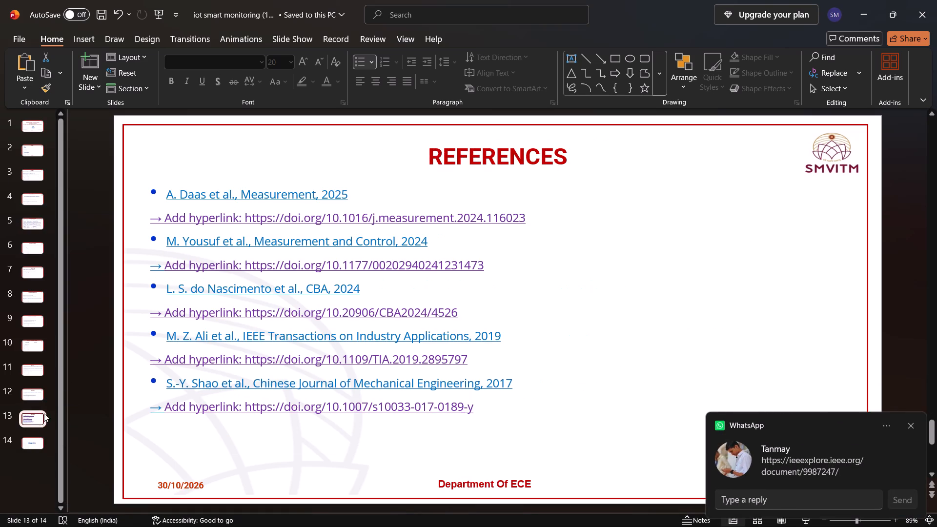
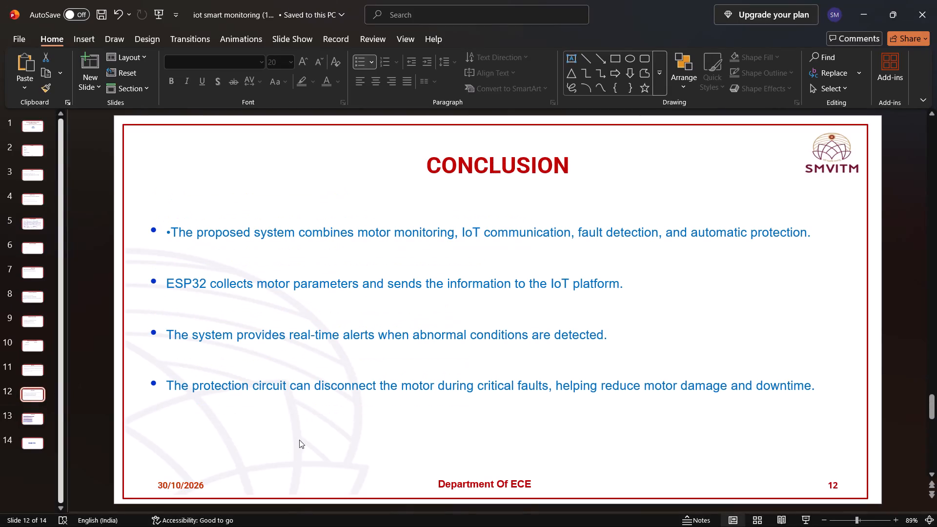
Paste the sentence about reducing manual inspection and supporting early fault detection as a new last bullet on the Results slide, leaving an empty line above it.
{"action": "left_click", "coordinate": [33, 372]}
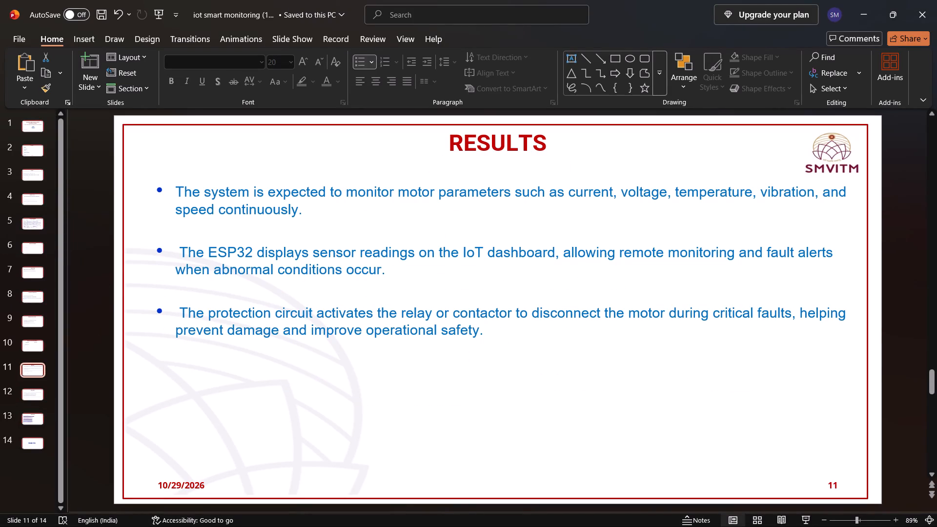
{"action": "left_click", "coordinate": [487, 332]}
{"action": "key", "text": "Return"}
{"action": "key", "text": "Return"}
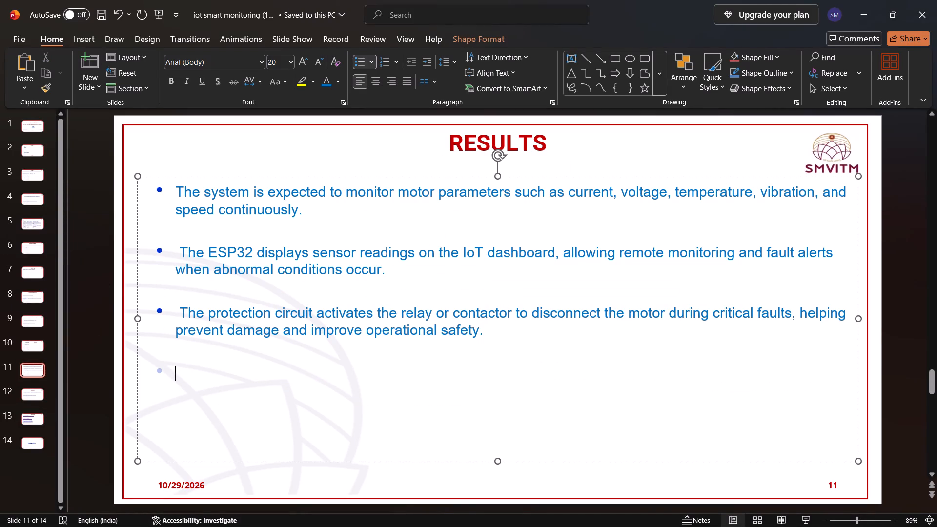
{"action": "key", "text": "ctrl+v"}
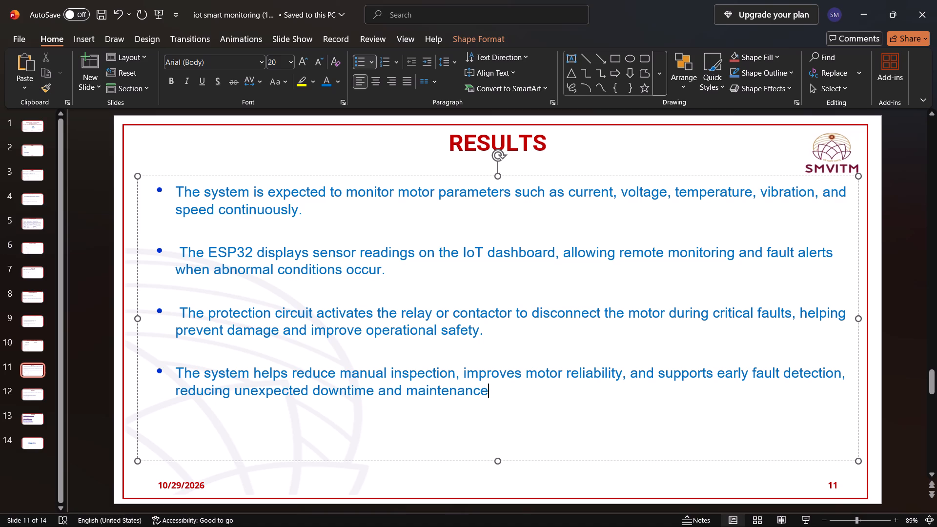
Go to the References slide.
{"action": "left_click", "coordinate": [23, 421]}
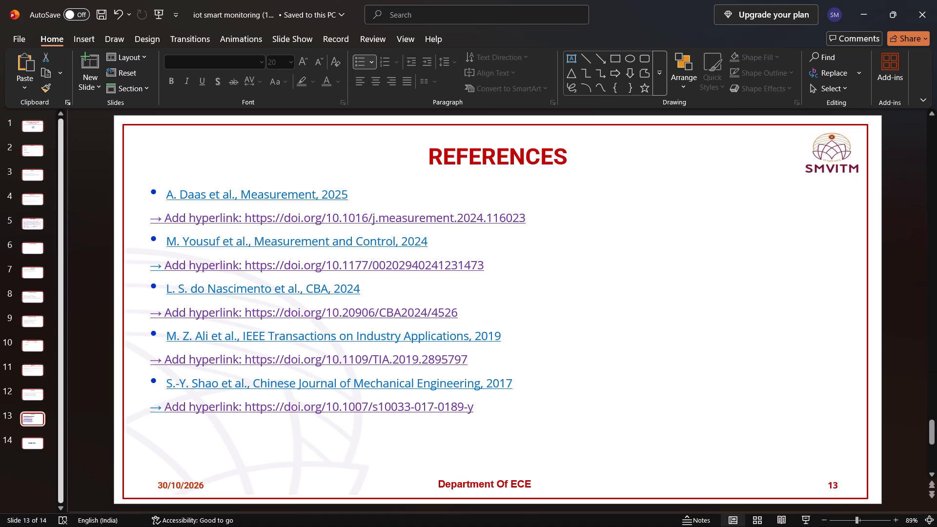
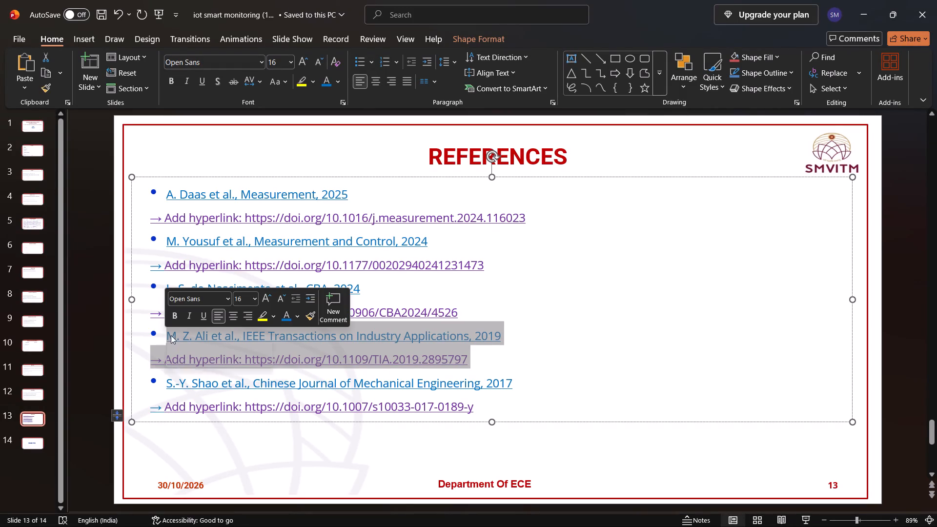
Replace the 2019 IEEE Transactions on Industry Applications reference and its link with the copied IEEE I-SMAC 2022 reference, starting its Hyperlink text on a new line.
{"action": "key", "text": "ctrl+v"}
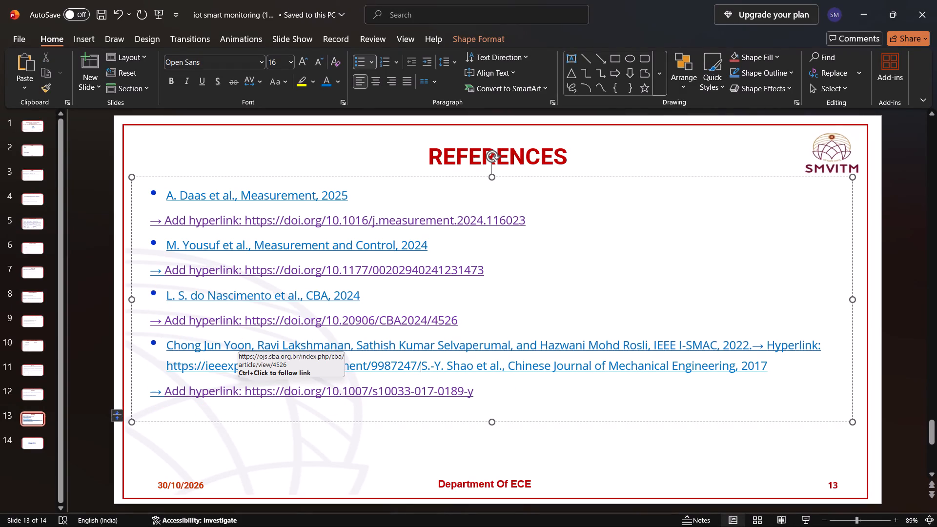
{"action": "left_click", "coordinate": [766, 345]}
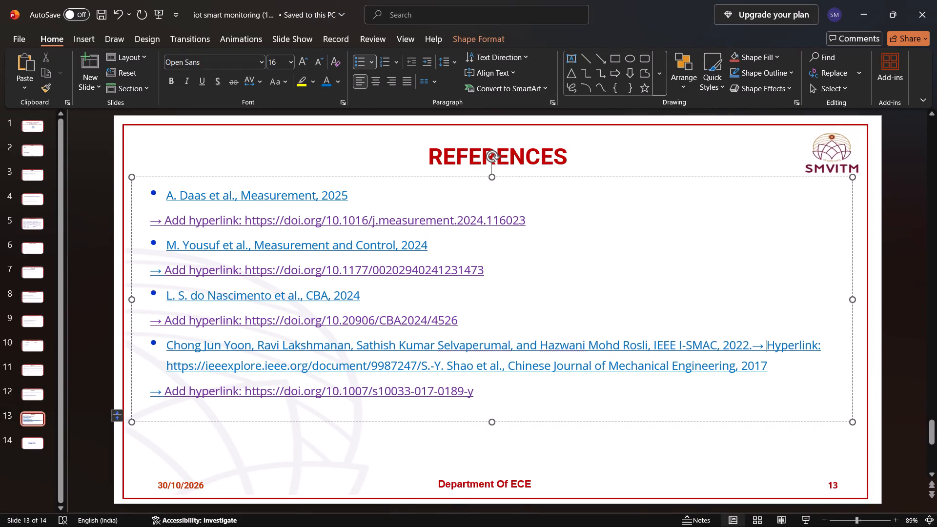
{"action": "key", "text": "Return"}
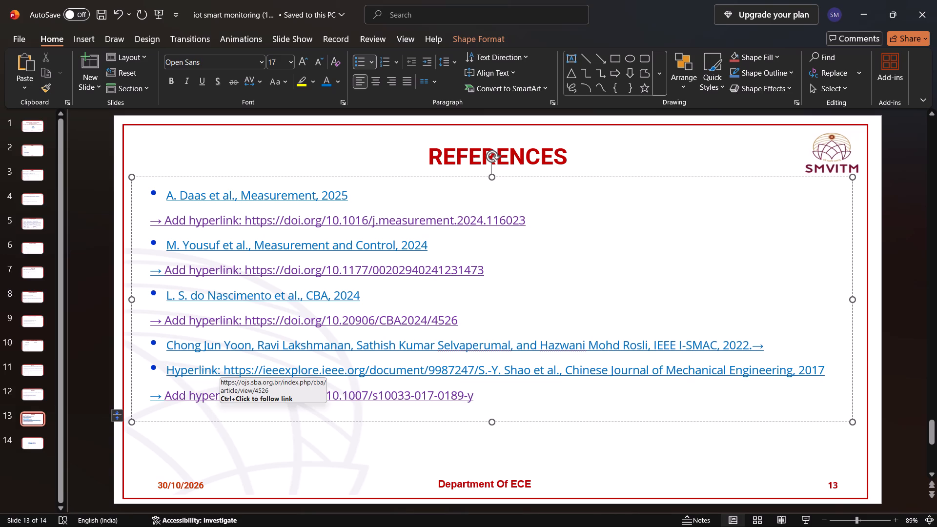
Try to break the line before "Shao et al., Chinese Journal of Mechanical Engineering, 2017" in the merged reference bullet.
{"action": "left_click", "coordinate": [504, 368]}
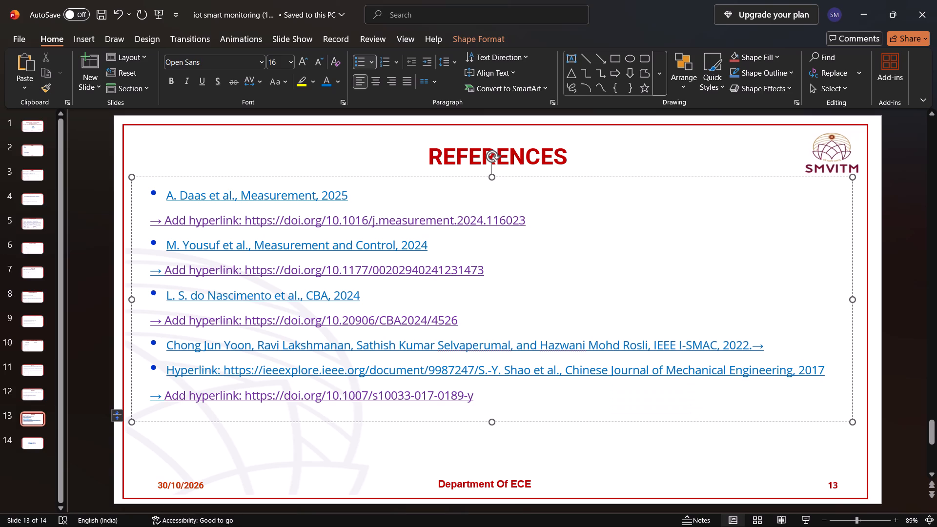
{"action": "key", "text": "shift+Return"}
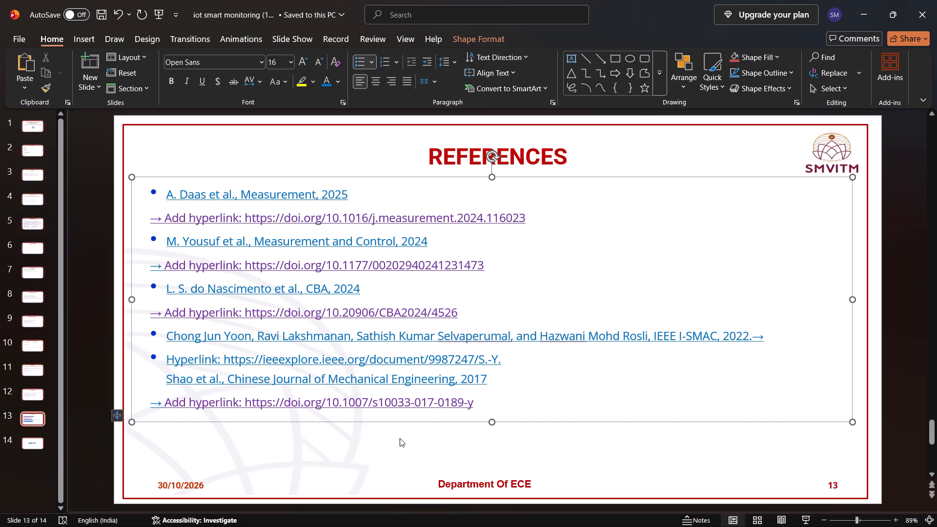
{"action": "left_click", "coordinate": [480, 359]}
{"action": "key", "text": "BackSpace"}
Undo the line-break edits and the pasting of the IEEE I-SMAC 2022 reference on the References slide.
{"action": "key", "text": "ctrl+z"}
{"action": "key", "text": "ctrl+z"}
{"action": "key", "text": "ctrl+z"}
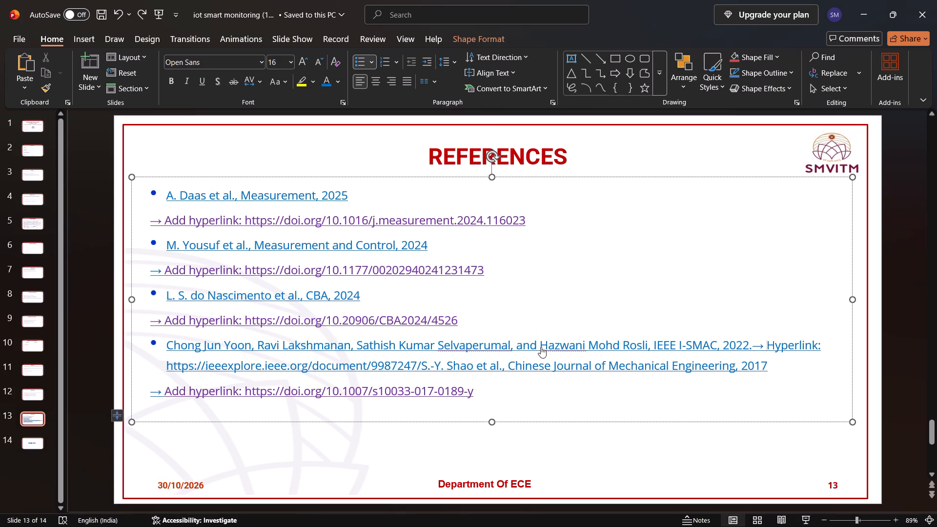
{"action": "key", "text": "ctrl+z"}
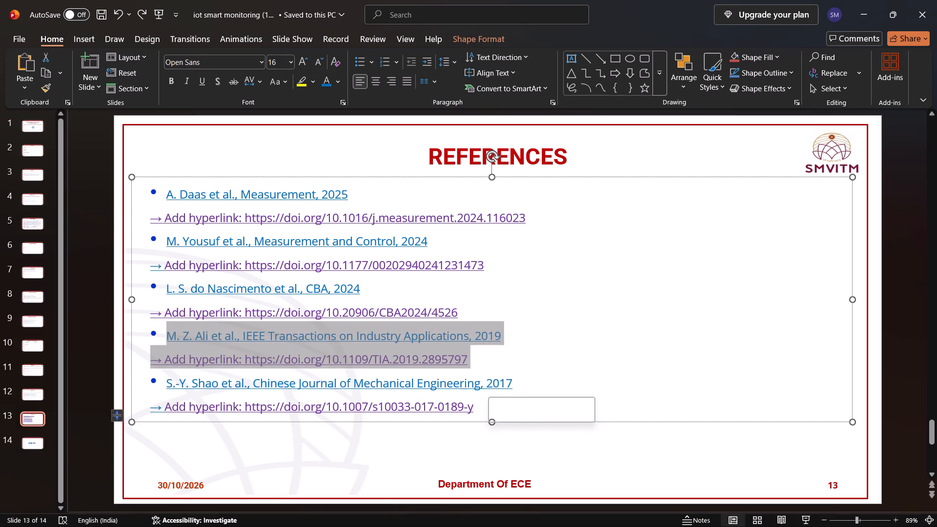
Insert an empty line after the fourth reference's hyperlink line and another after the CBA 2024 reference's hyperlink line.
{"action": "left_click", "coordinate": [480, 363]}
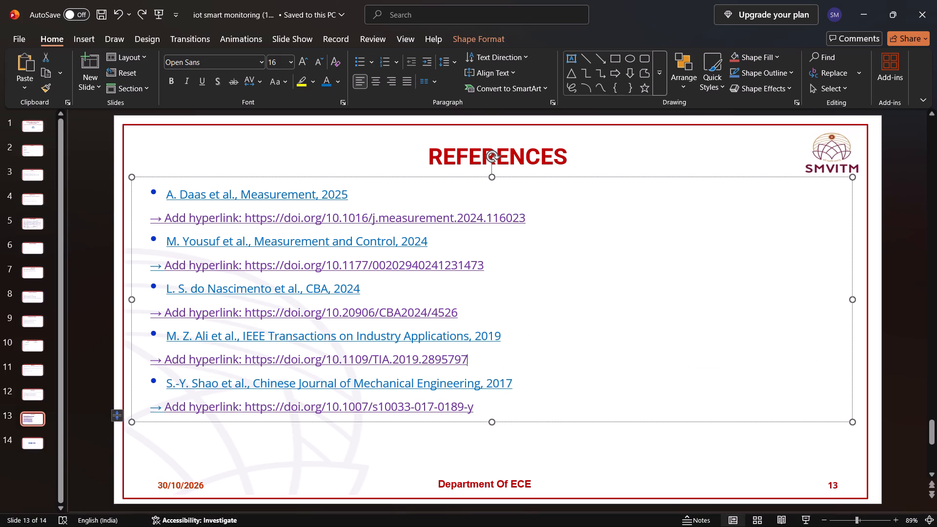
{"action": "left_click", "coordinate": [474, 365]}
{"action": "key", "text": "Return"}
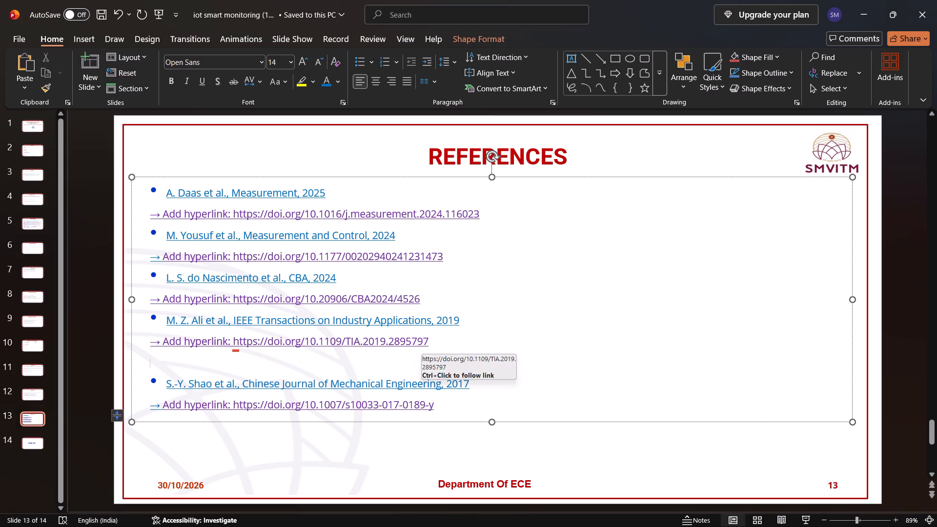
{"action": "left_click", "coordinate": [422, 298]}
{"action": "key", "text": "Return"}
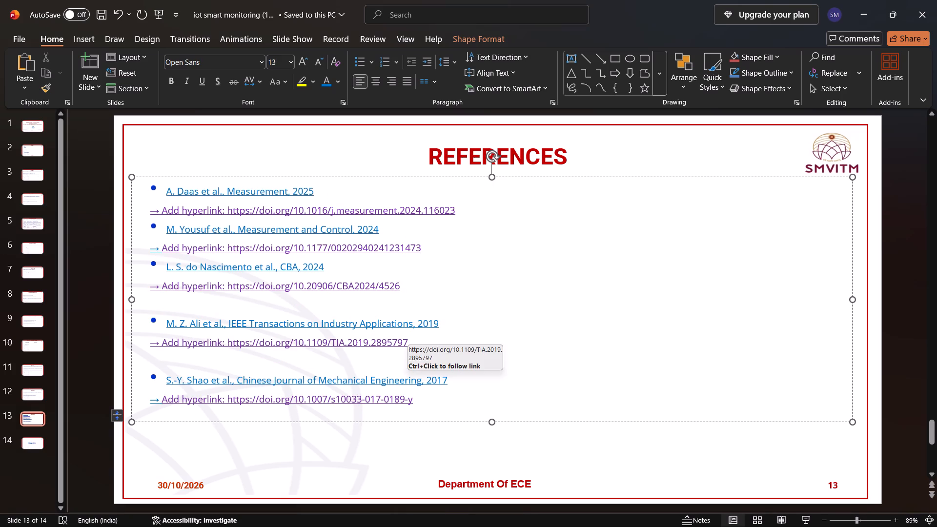
Replace the fourth reference and its hyperlink line with the copied IEEE I-SMAC 2022 reference, removing the slash after 9987247.
{"action": "left_click_drag", "start_coordinate": [413, 340], "coordinate": [172, 316]}
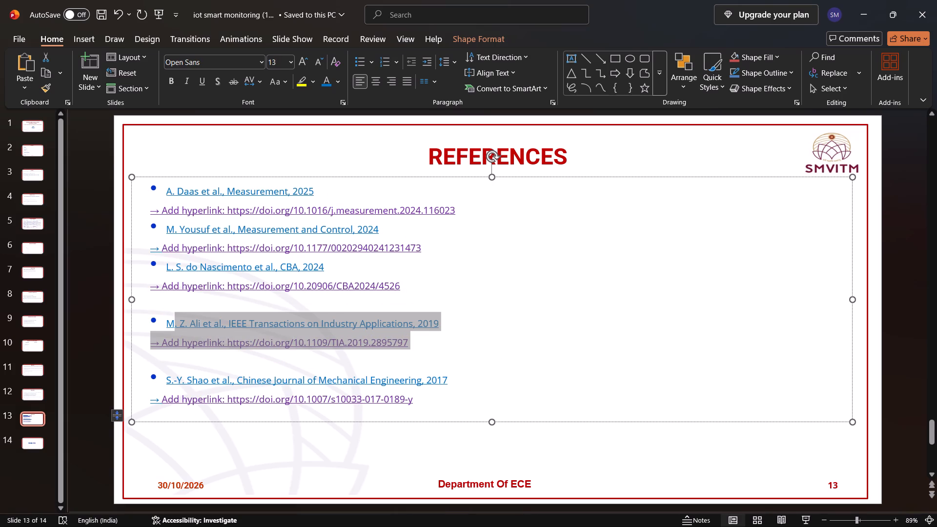
{"action": "left_click_drag", "start_coordinate": [172, 316], "coordinate": [167, 317]}
{"action": "key", "text": "ctrl+v"}
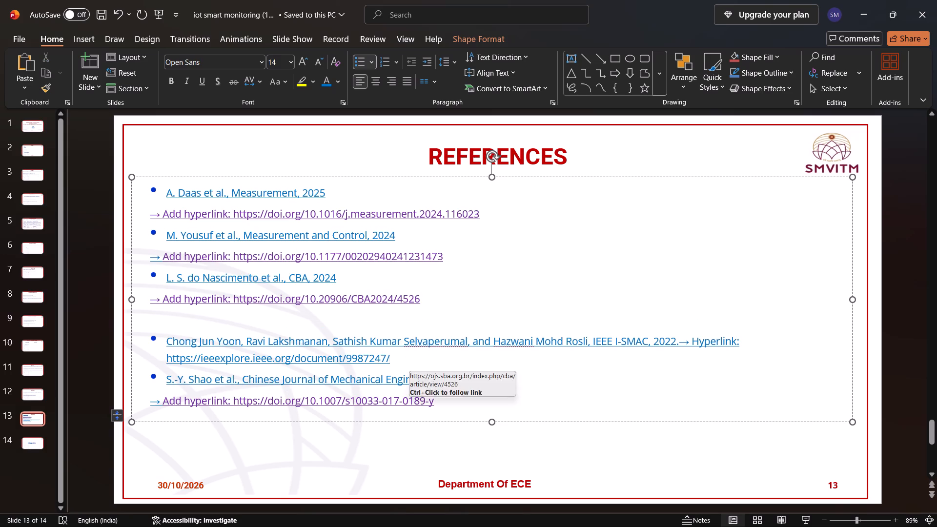
{"action": "key", "text": "BackSpace"}
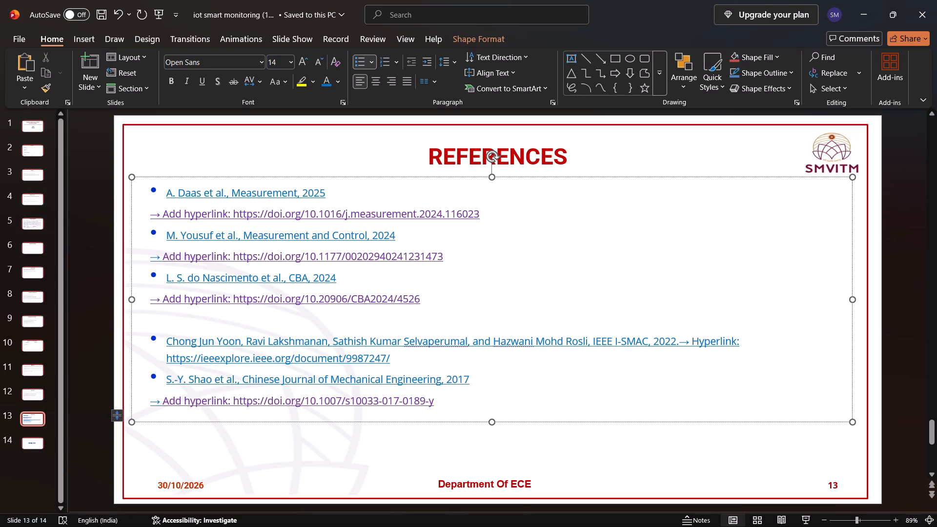
{"action": "key", "text": "BackSpace"}
{"action": "left_click_drag", "start_coordinate": [392, 363], "coordinate": [355, 361]}
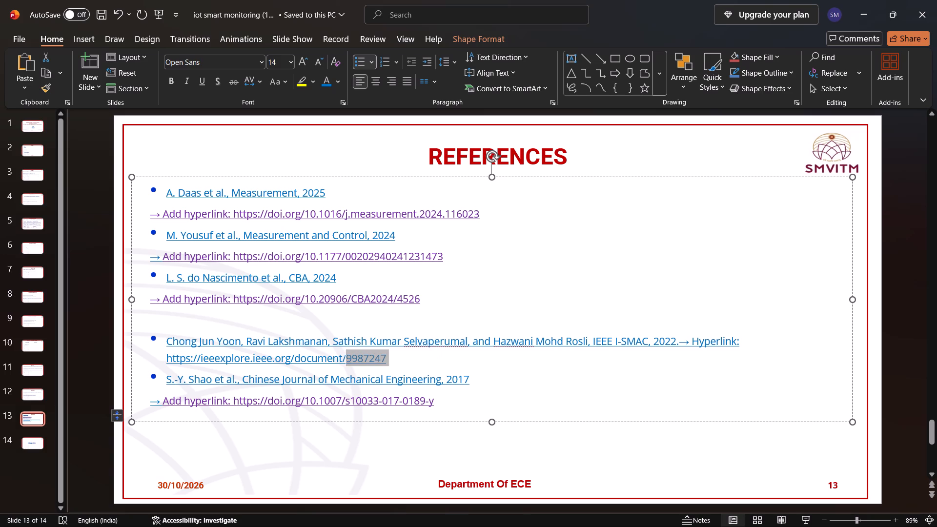
{"action": "left_click_drag", "start_coordinate": [355, 361], "coordinate": [174, 365]}
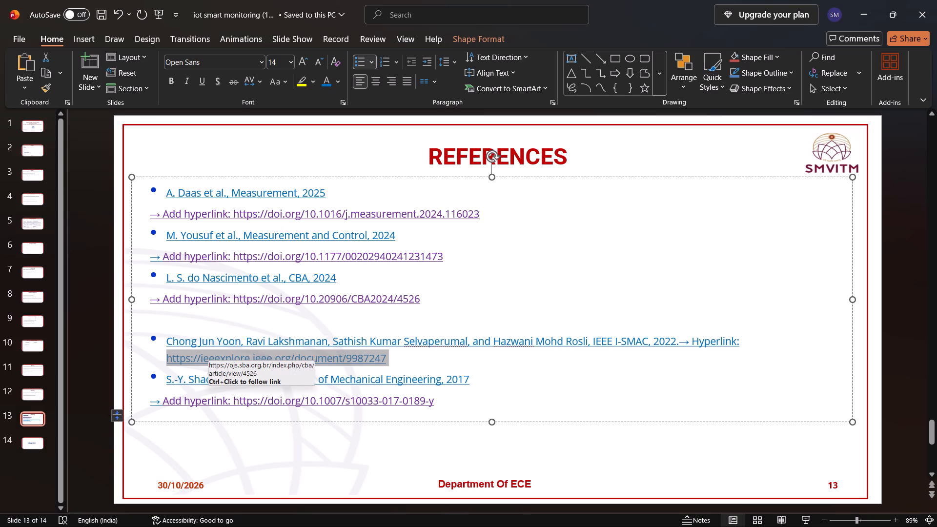
{"action": "key", "text": "ctrl+k"}
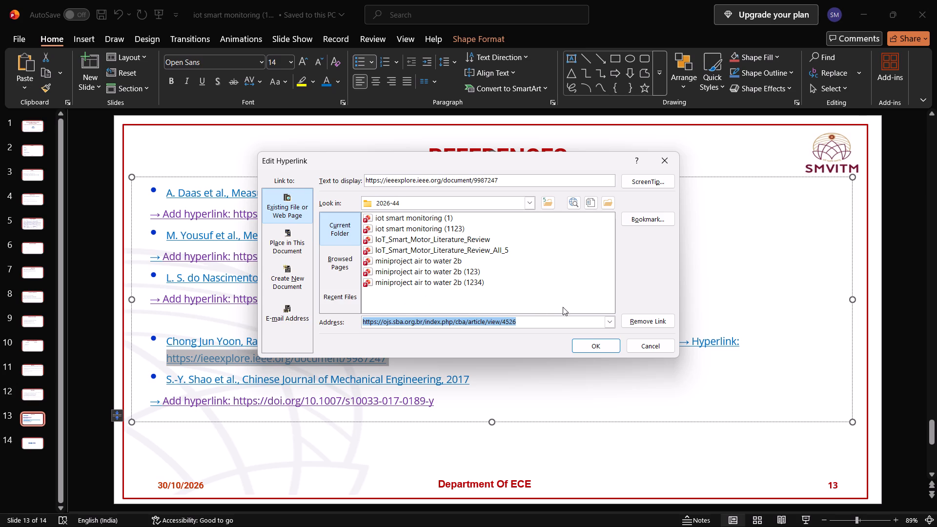
{"action": "left_click", "coordinate": [608, 326]}
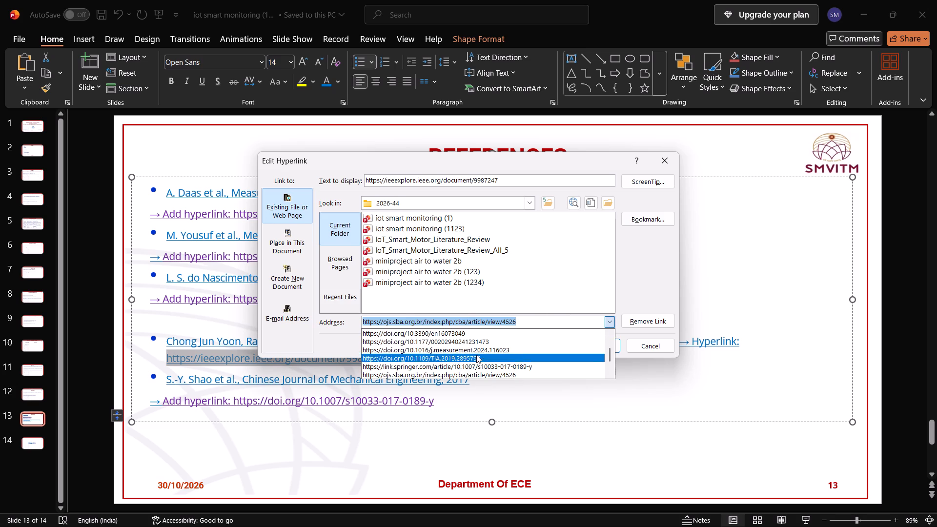
{"action": "scroll", "coordinate": [467, 335], "scroll_direction": "down", "scroll_amount": 1}
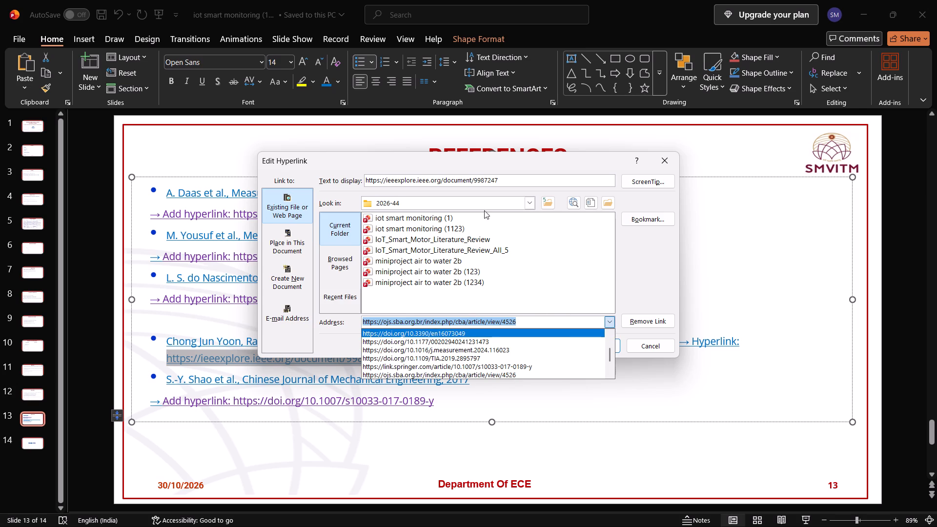
{"action": "left_click_drag", "start_coordinate": [508, 182], "coordinate": [409, 183]}
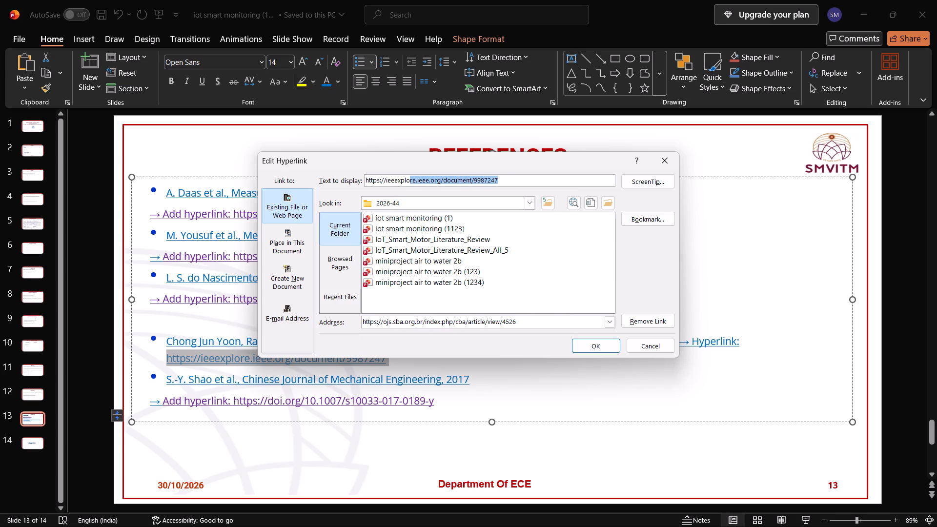
{"action": "left_click_drag", "start_coordinate": [409, 183], "coordinate": [365, 184]}
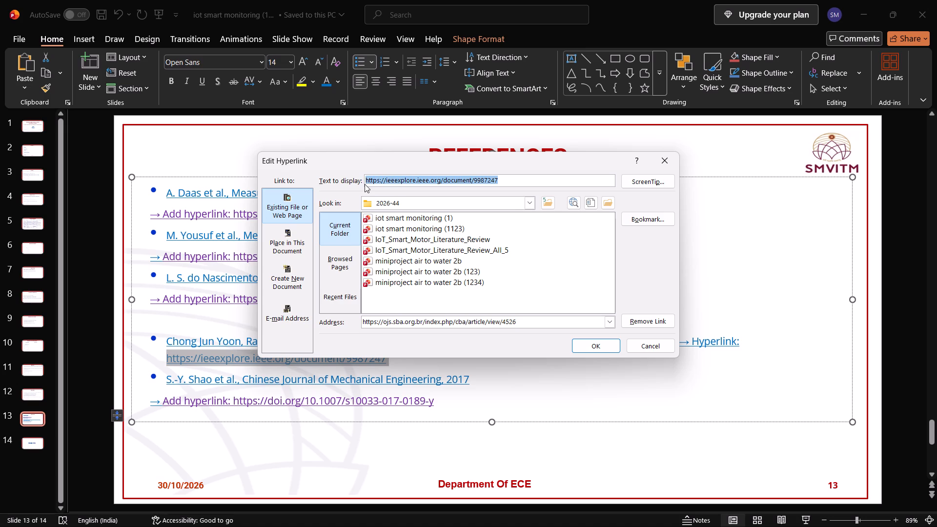
{"action": "key", "text": "ctrl+c"}
{"action": "left_click_drag", "start_coordinate": [529, 325], "coordinate": [368, 325]}
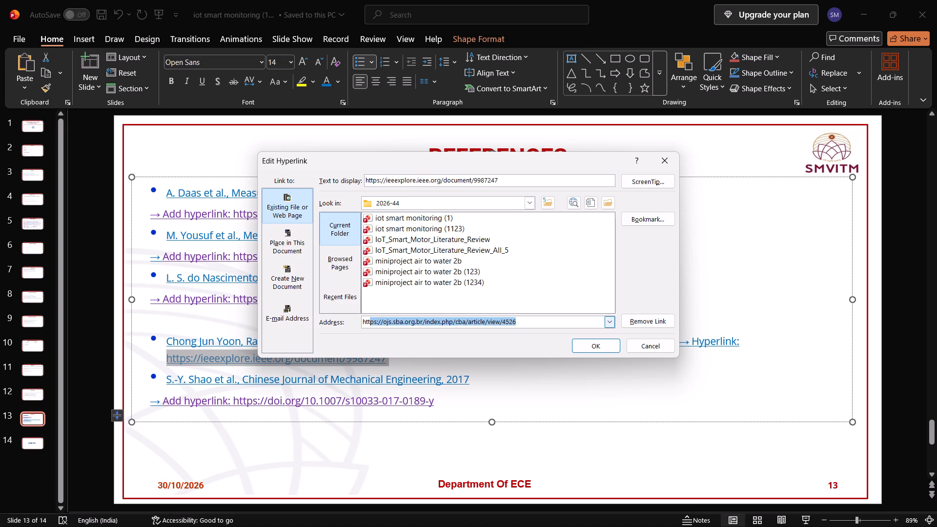
{"action": "left_click_drag", "start_coordinate": [368, 325], "coordinate": [342, 325]}
{"action": "key", "text": "ctrl+v"}
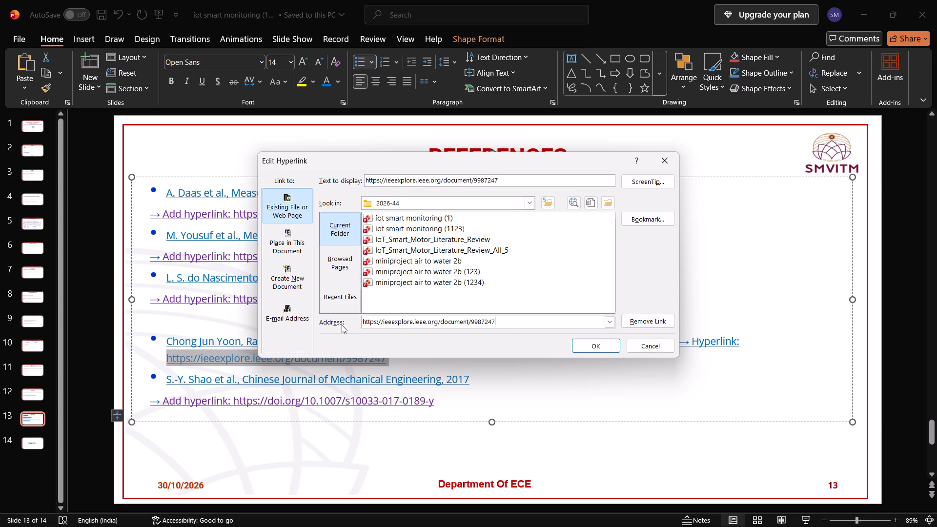
{"action": "left_click", "coordinate": [588, 345]}
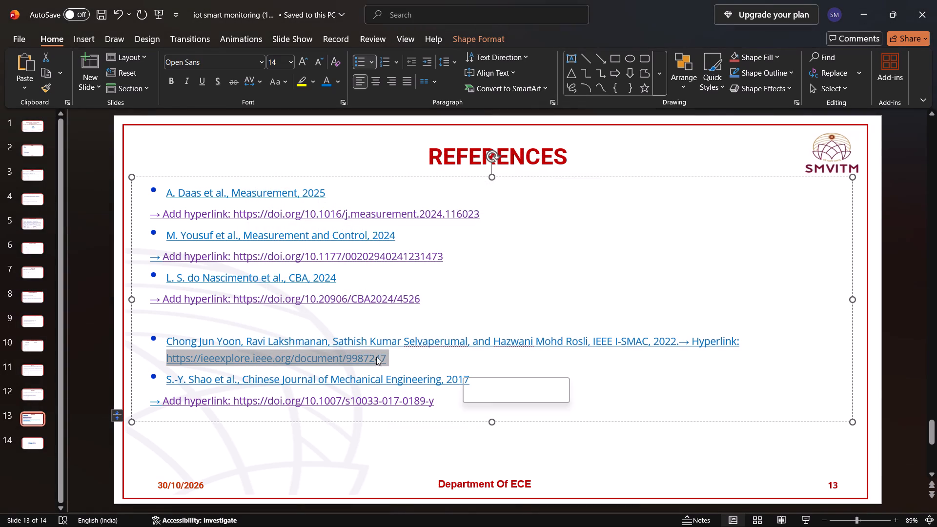
Move the "→ Hyperlink" text onto its own unbulleted line below the IEEE I-SMAC 2022 reference.
{"action": "left_click", "coordinate": [676, 342]}
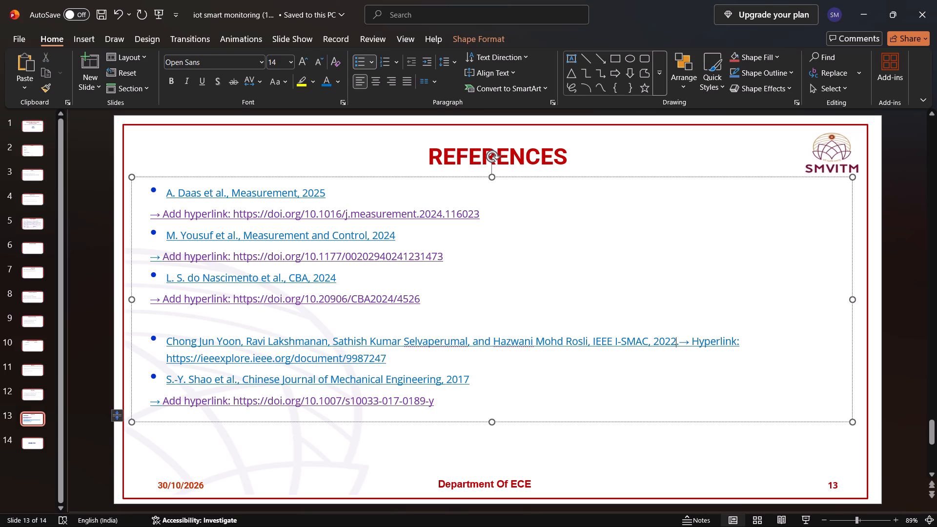
{"action": "key", "text": "Return"}
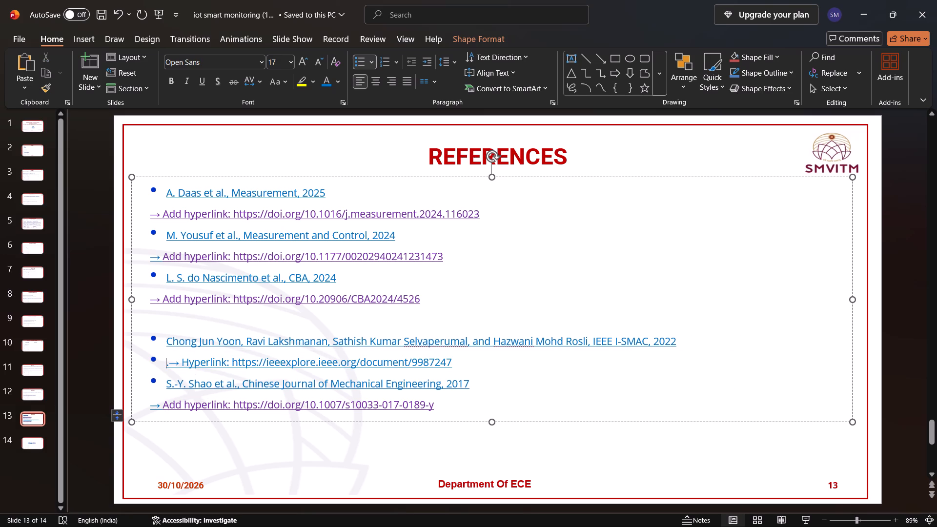
{"action": "left_click_drag", "start_coordinate": [454, 364], "coordinate": [361, 369]}
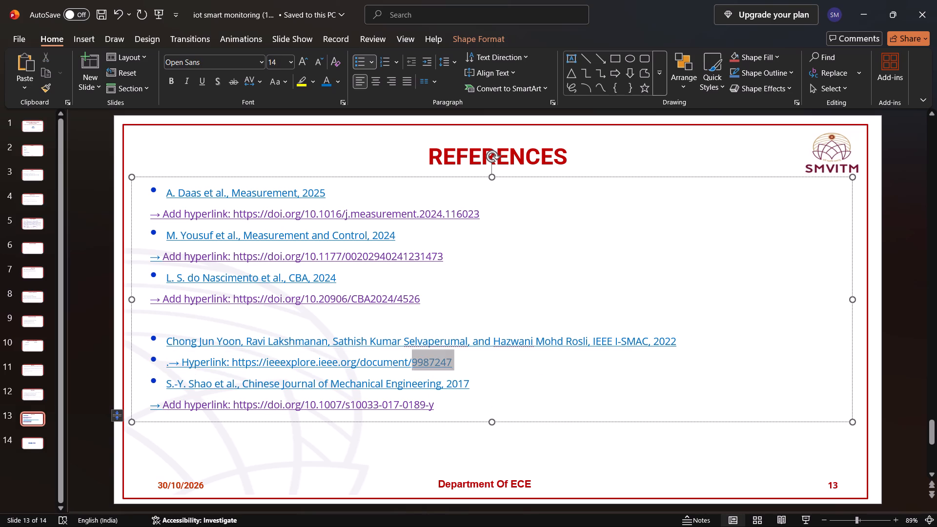
{"action": "left_click_drag", "start_coordinate": [361, 369], "coordinate": [151, 360]}
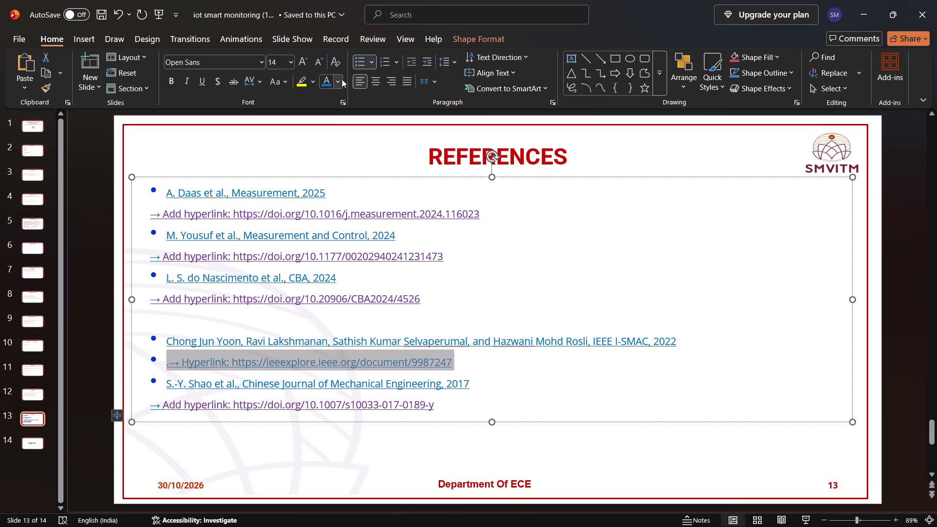
{"action": "left_click", "coordinate": [374, 61]}
{"action": "left_click", "coordinate": [375, 103]}
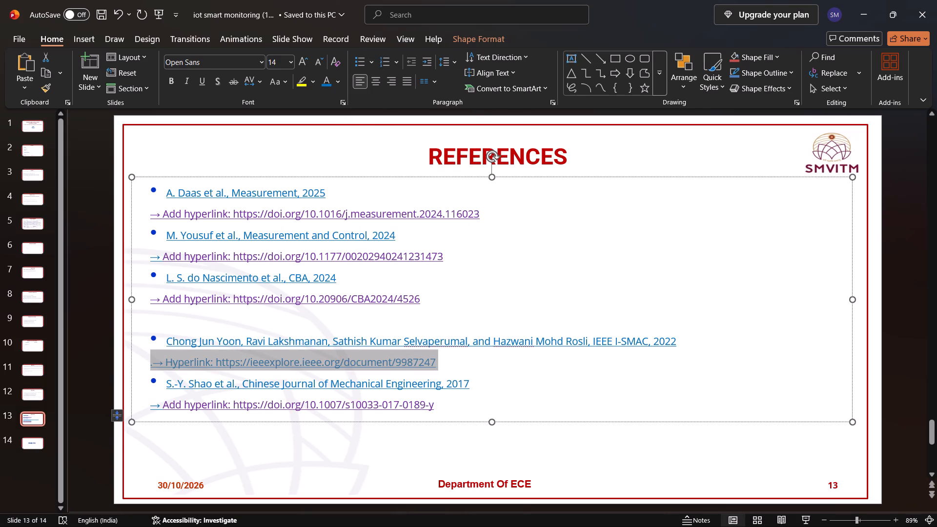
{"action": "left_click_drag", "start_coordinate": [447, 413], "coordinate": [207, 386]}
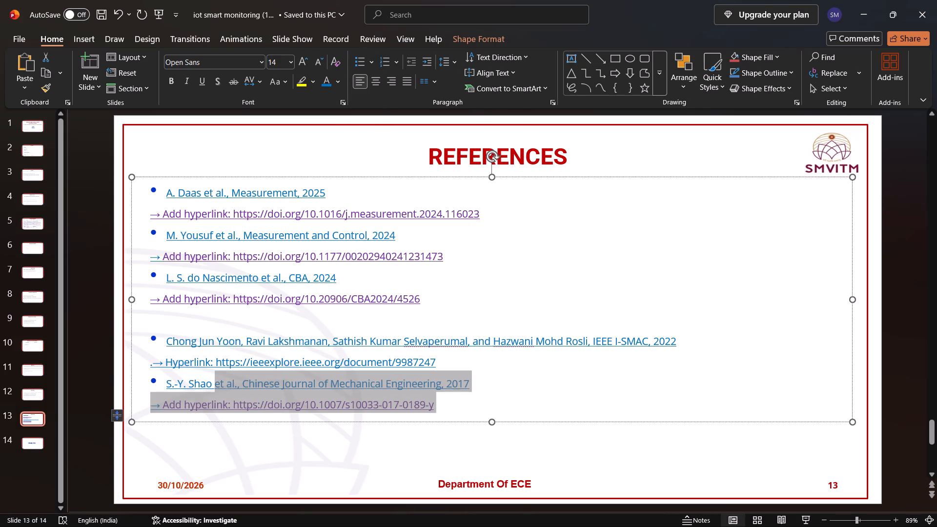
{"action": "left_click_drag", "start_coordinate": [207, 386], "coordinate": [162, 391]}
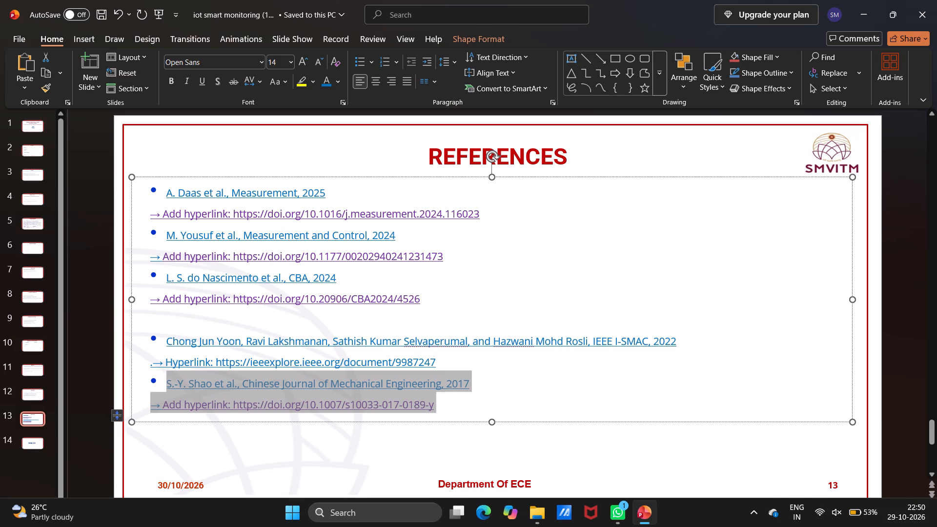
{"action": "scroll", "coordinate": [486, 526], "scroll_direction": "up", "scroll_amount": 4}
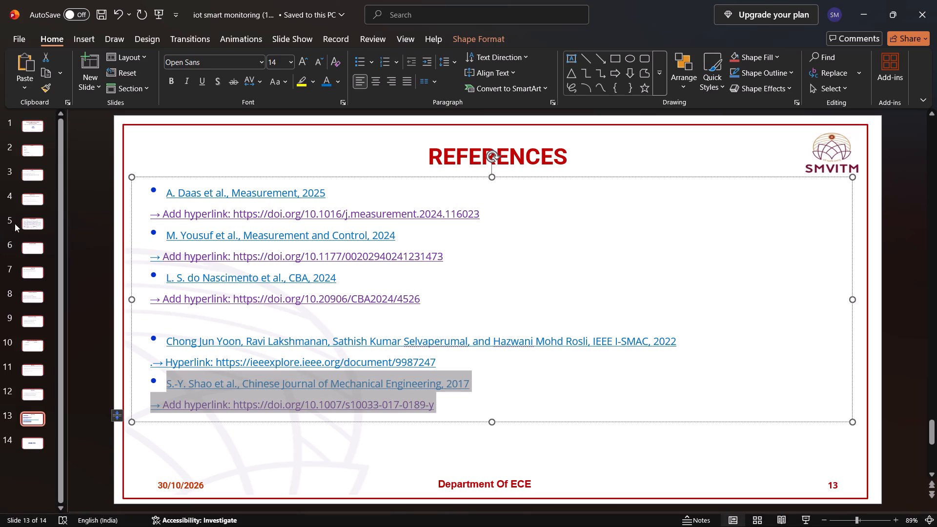
Review the slides from Abstract through Conclusion for content and consistent text formatting.
{"action": "left_click", "coordinate": [24, 182]}
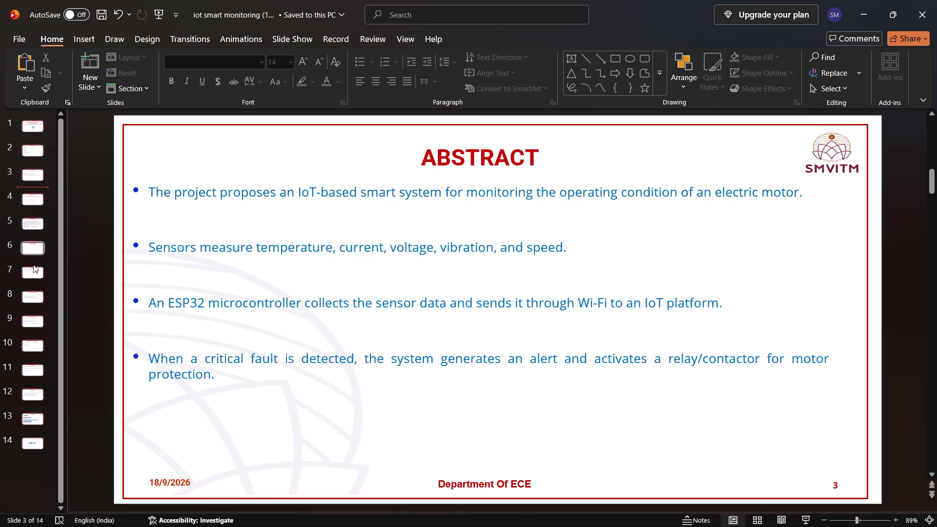
{"action": "left_click", "coordinate": [36, 279]}
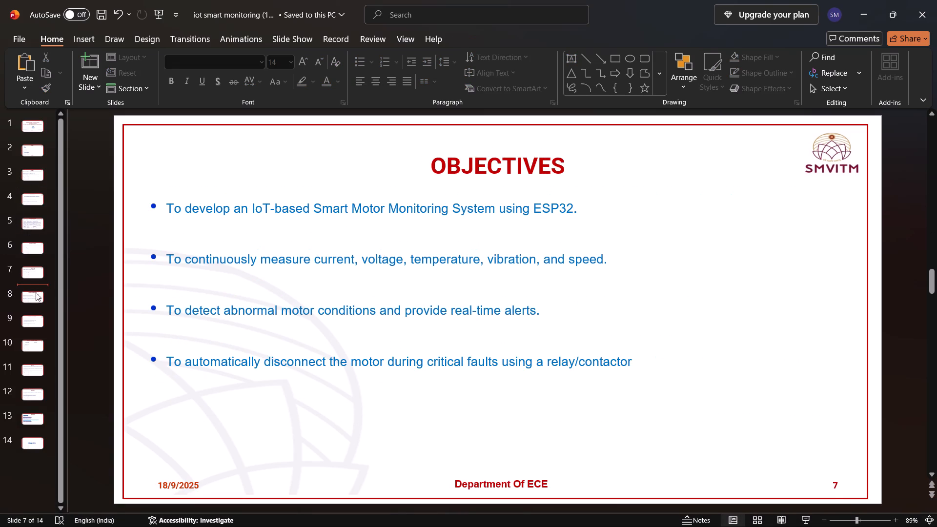
{"action": "left_click", "coordinate": [36, 297]}
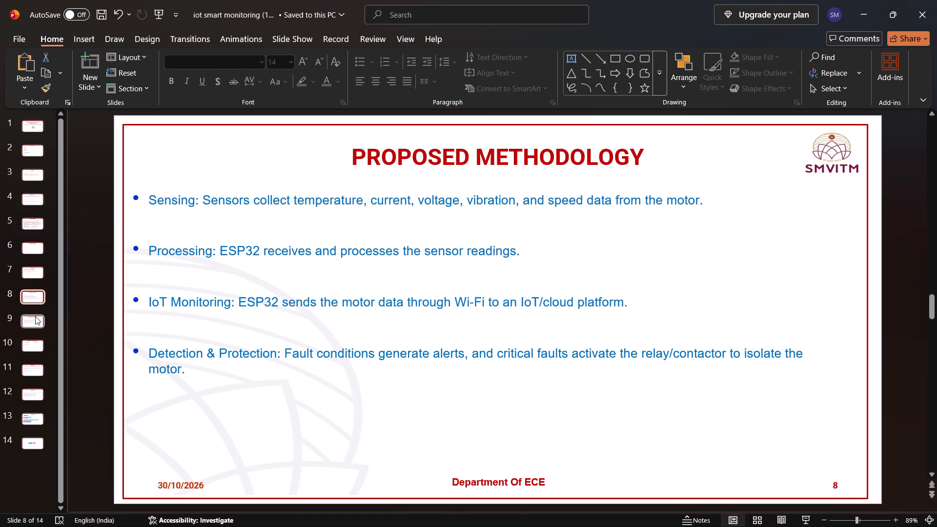
{"action": "left_click", "coordinate": [35, 317]}
{"action": "left_click", "coordinate": [35, 347]}
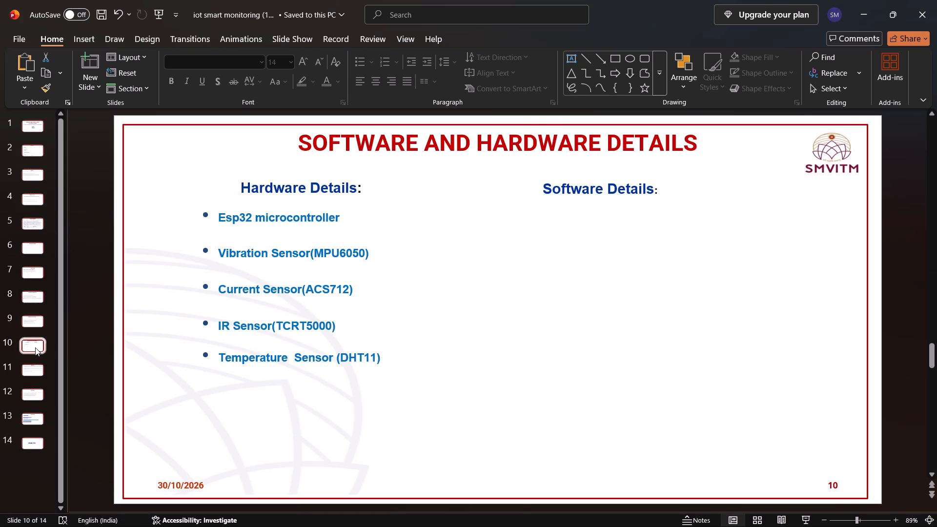
{"action": "left_click", "coordinate": [36, 362]}
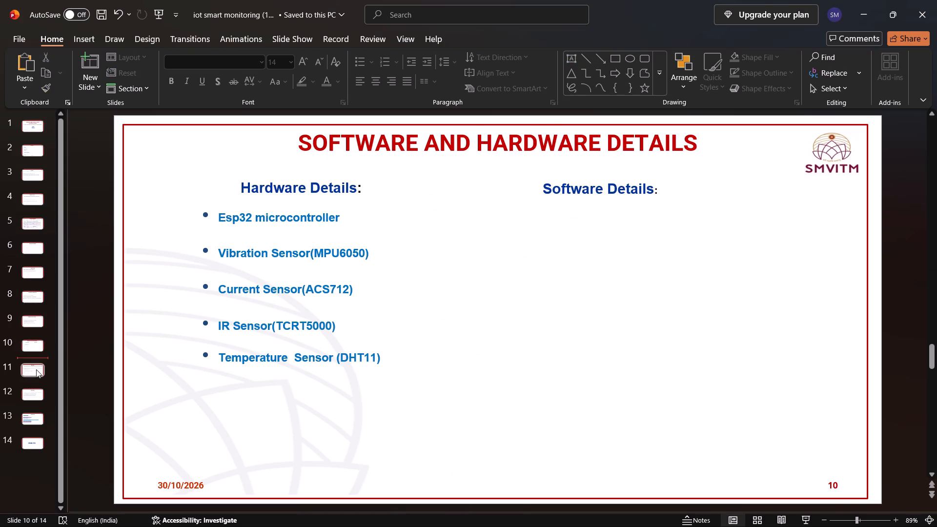
{"action": "left_click", "coordinate": [36, 369]}
{"action": "left_click", "coordinate": [36, 394]}
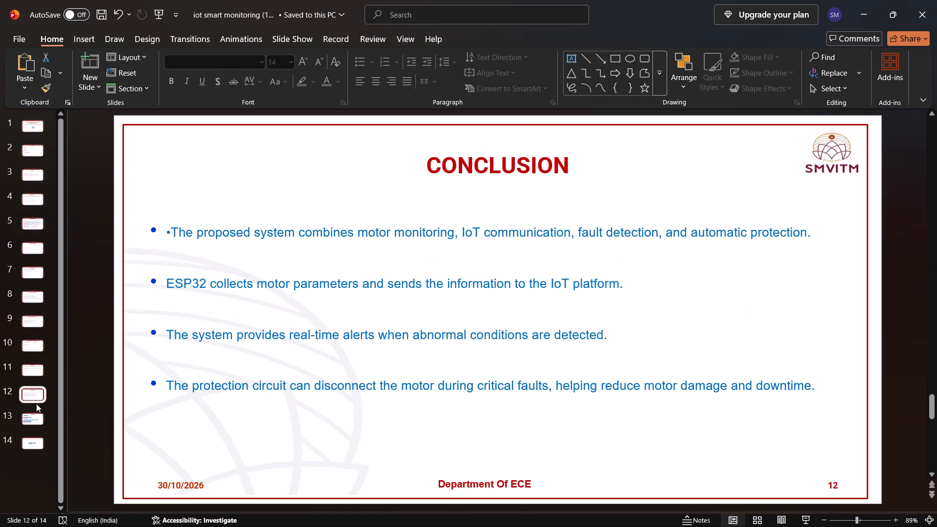
Set the font size of all four bullet paragraphs on the Results slide to 18.
{"action": "left_click", "coordinate": [32, 374]}
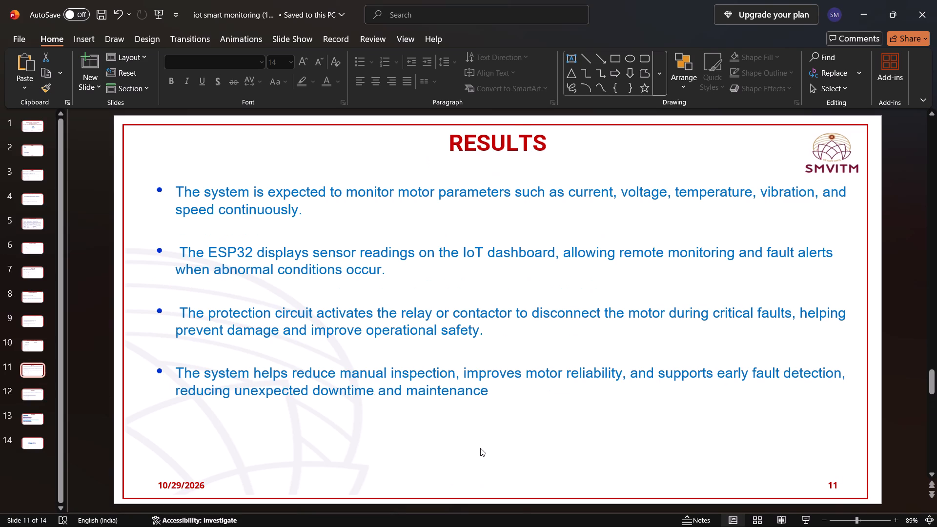
{"action": "right_click_drag", "start_coordinate": [489, 393], "coordinate": [156, 170]}
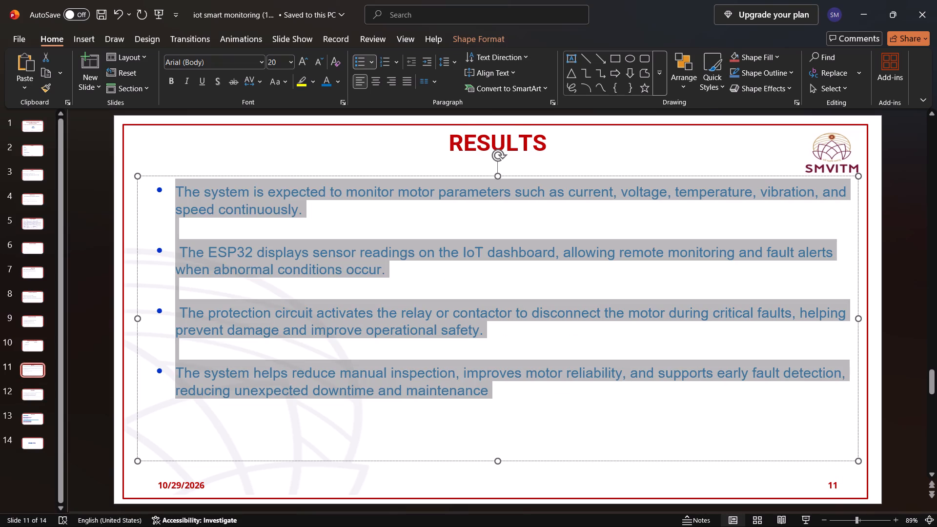
{"action": "right_click_drag", "start_coordinate": [156, 170], "coordinate": [156, 167]}
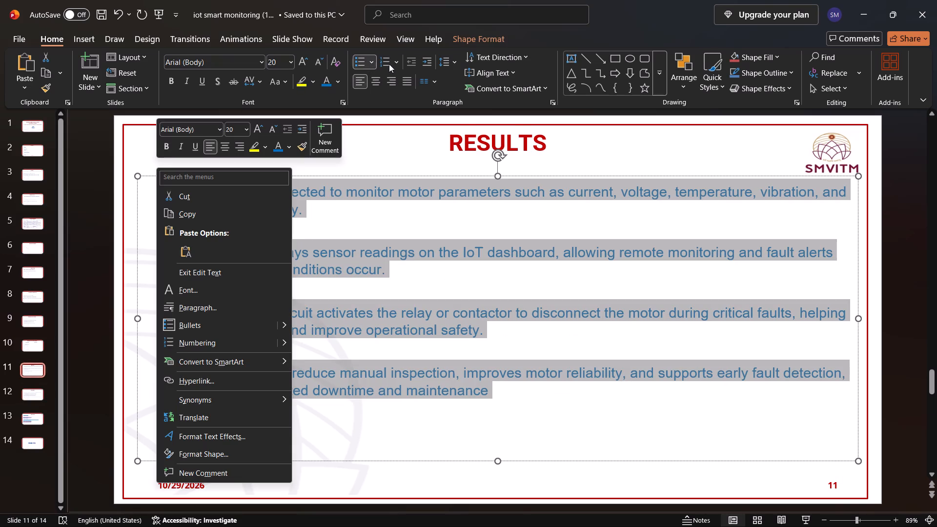
{"action": "left_click", "coordinate": [395, 62]}
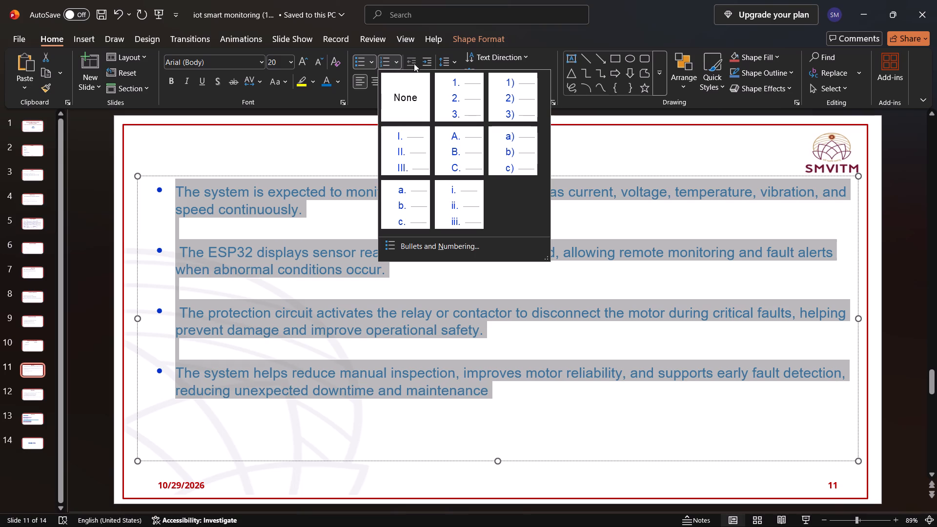
{"action": "left_click", "coordinate": [452, 64]}
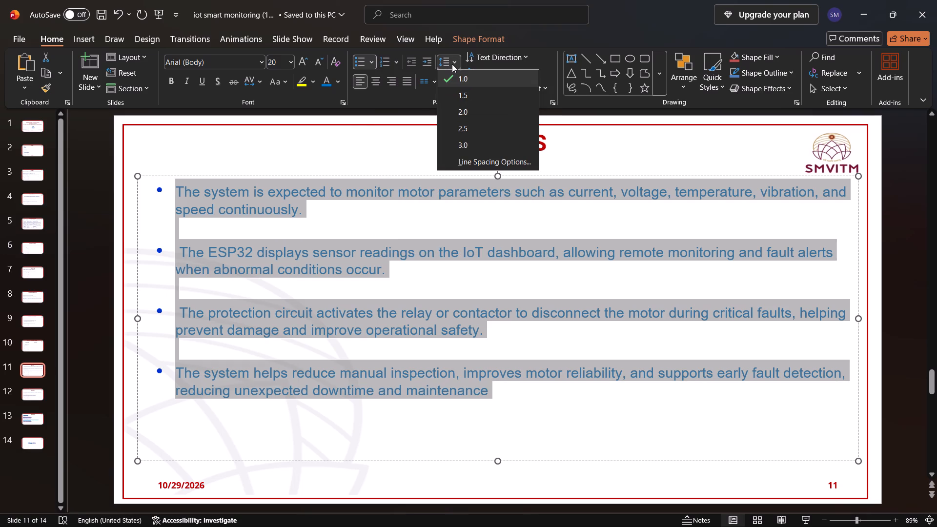
{"action": "left_click", "coordinate": [291, 62]}
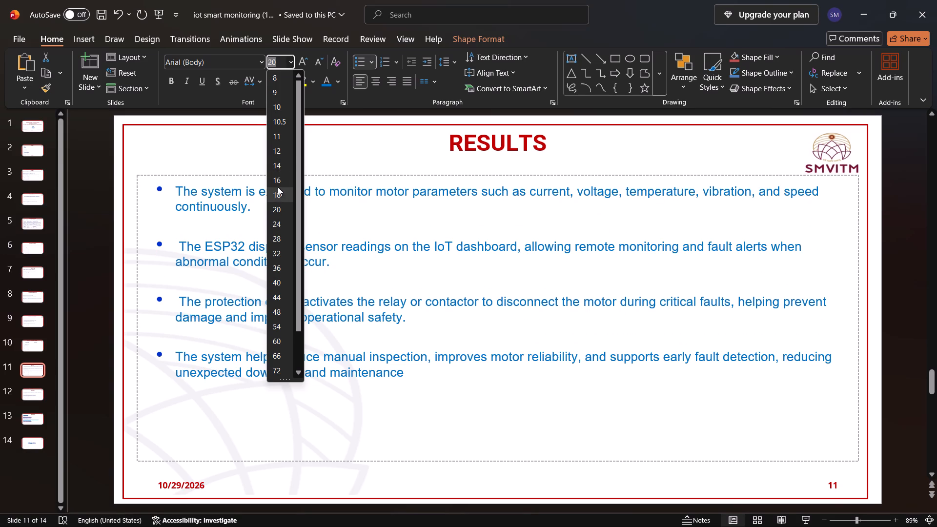
{"action": "left_click", "coordinate": [278, 185]}
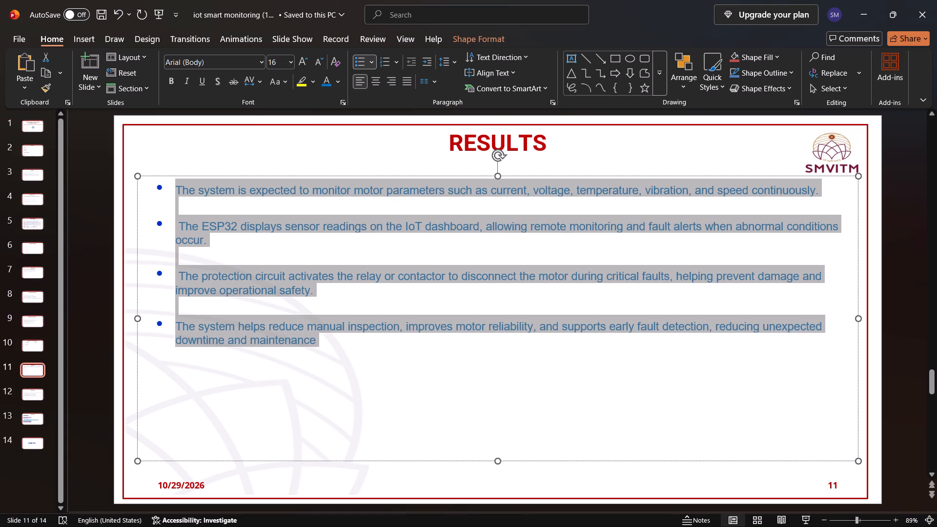
{"action": "left_click", "coordinate": [293, 64]}
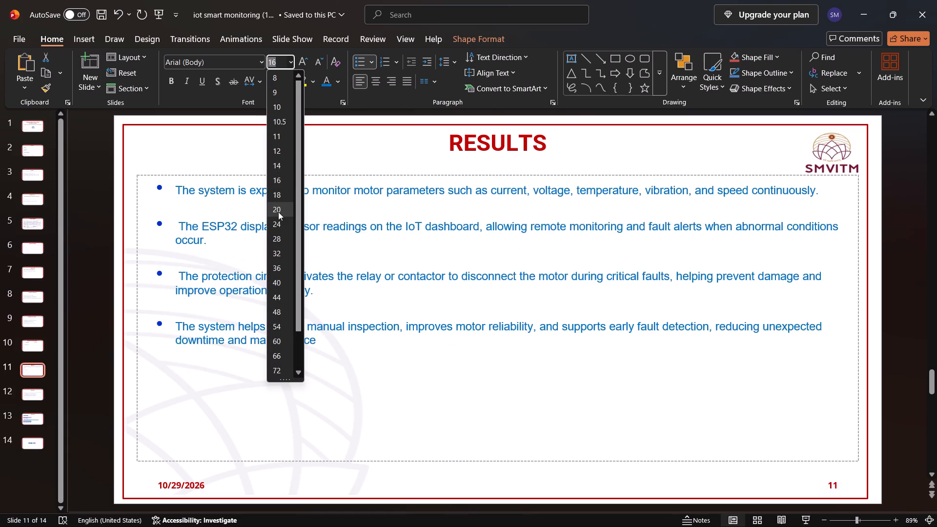
{"action": "left_click", "coordinate": [276, 198]}
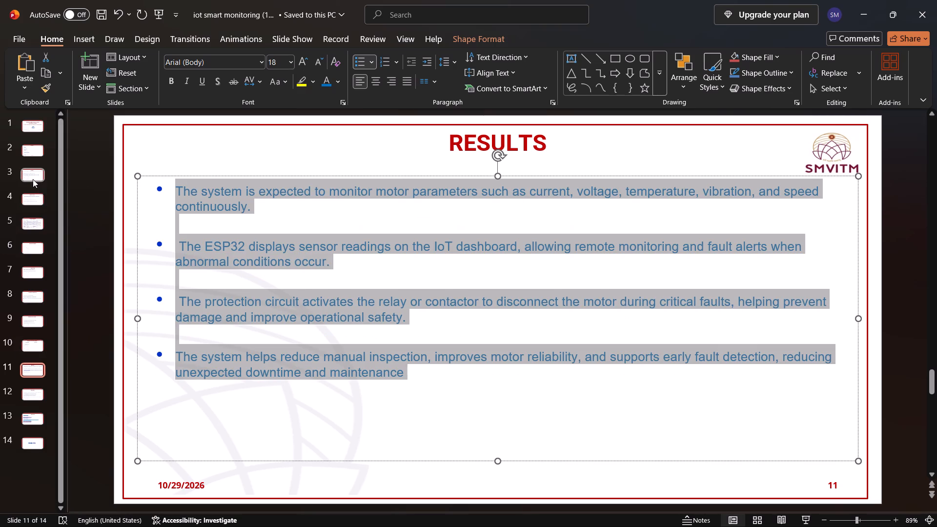
Test the IEEE I-SMAC 2022 hyperlink on the References slide by examining the paper's page in the browser, and close the browser.
{"action": "left_click", "coordinate": [29, 396]}
{"action": "left_click", "coordinate": [35, 416]}
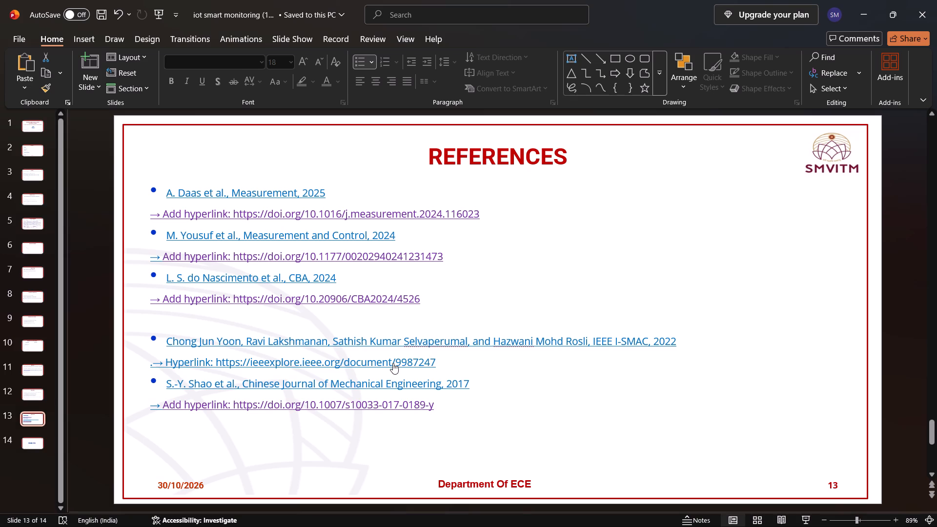
{"action": "left_click", "coordinate": [394, 361], "text": "ctrl"}
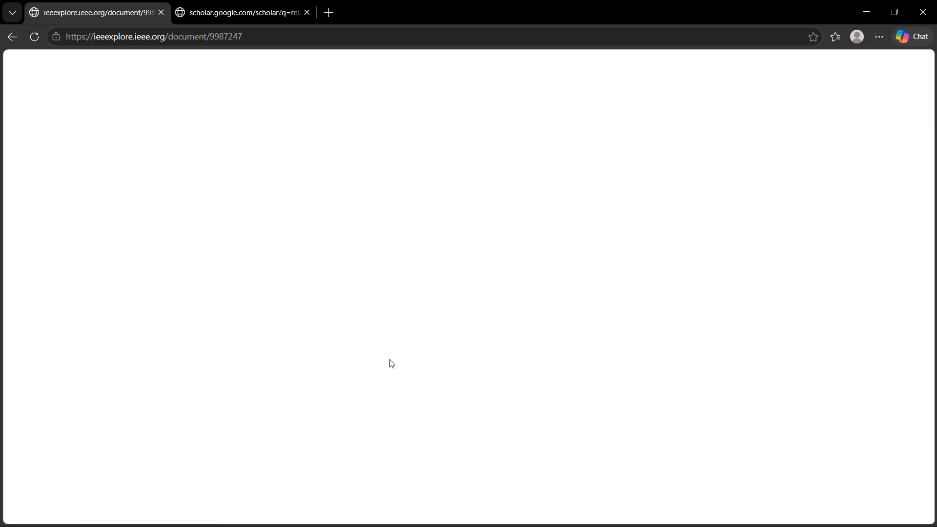
{"action": "left_click", "coordinate": [307, 11]}
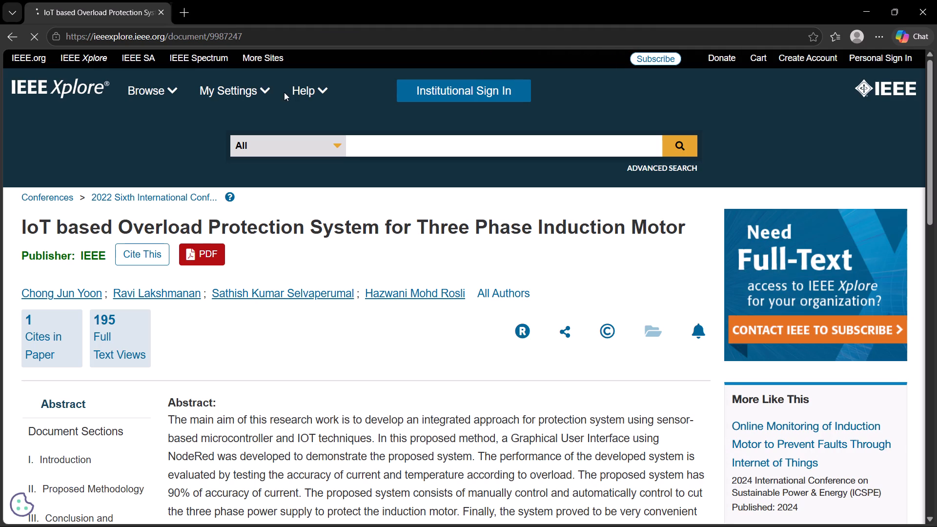
{"action": "scroll", "coordinate": [324, 447], "scroll_direction": "down", "scroll_amount": 6}
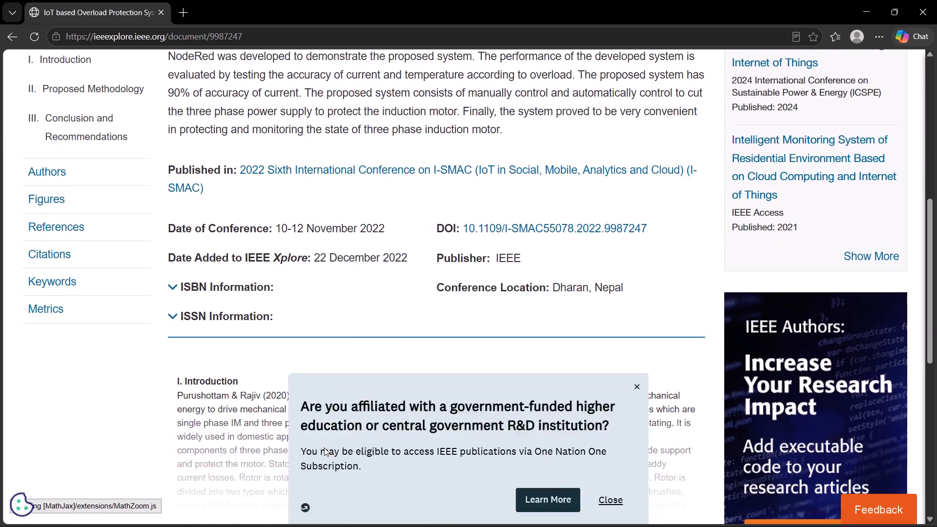
{"action": "scroll", "coordinate": [324, 447], "scroll_direction": "down", "scroll_amount": 3}
{"action": "scroll", "coordinate": [324, 447], "scroll_direction": "up", "scroll_amount": 6}
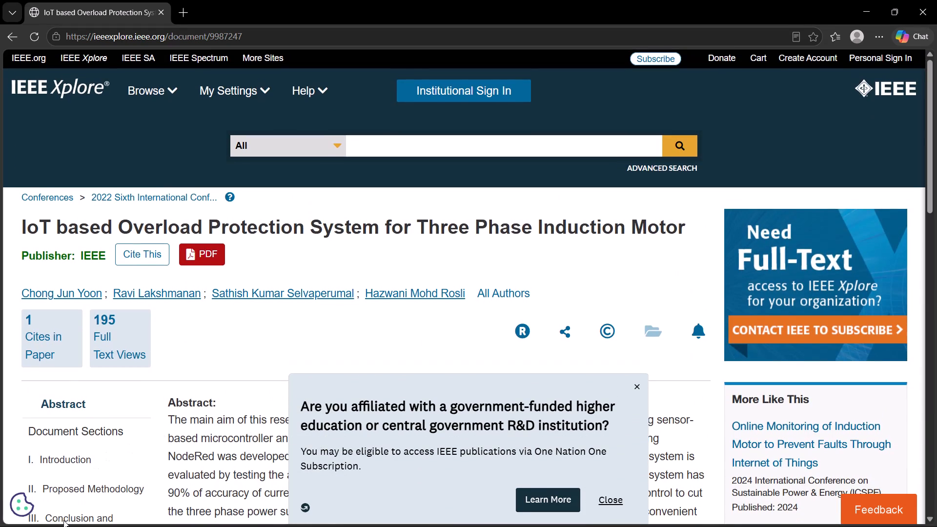
{"action": "left_click", "coordinate": [928, 7]}
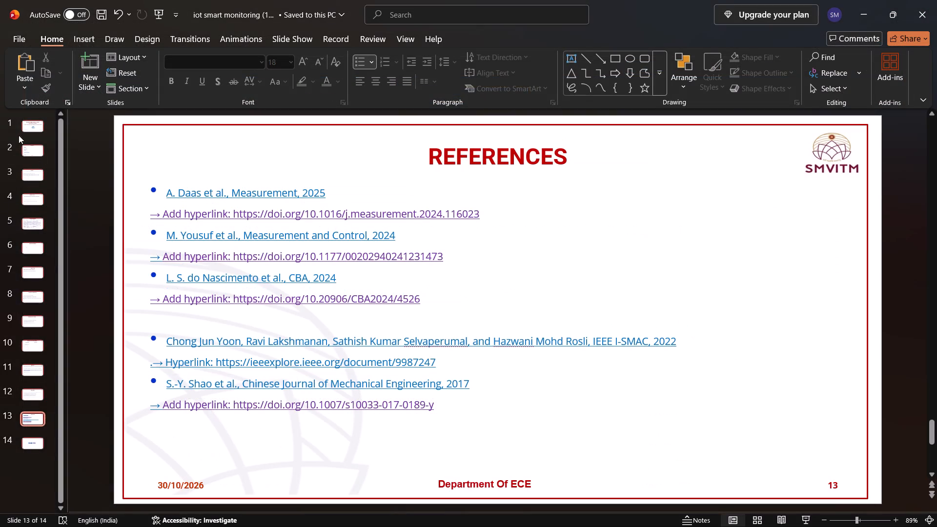
Review the presentation again from the first slide, including the Abstract slide.
{"action": "left_click", "coordinate": [28, 127]}
{"action": "left_click", "coordinate": [36, 172]}
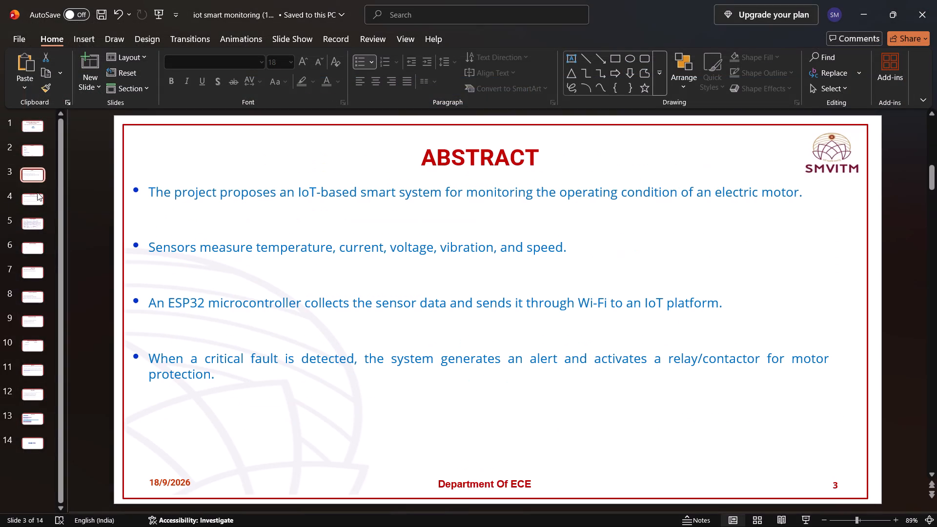
Review the Literature Review table and compare its listed papers with the entries on the References slide.
{"action": "left_click", "coordinate": [37, 192]}
{"action": "left_click", "coordinate": [39, 225]}
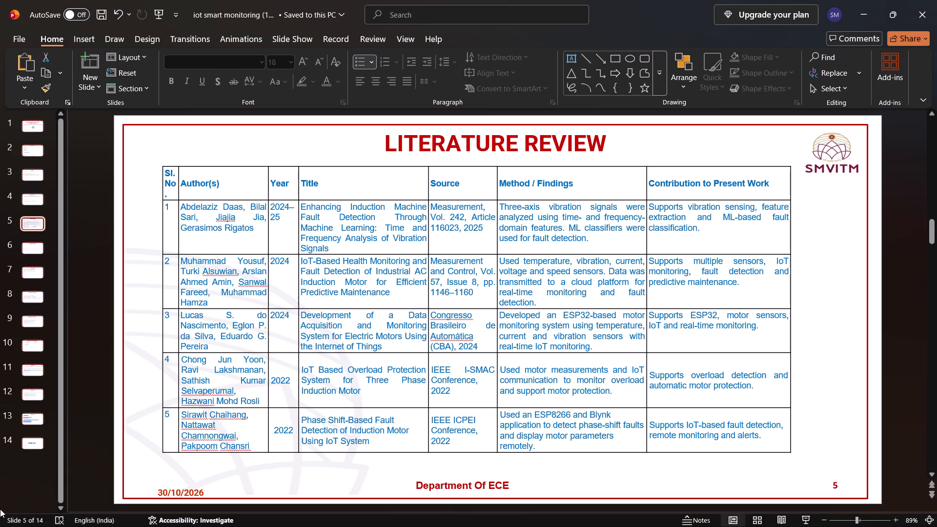
{"action": "left_click", "coordinate": [32, 416]}
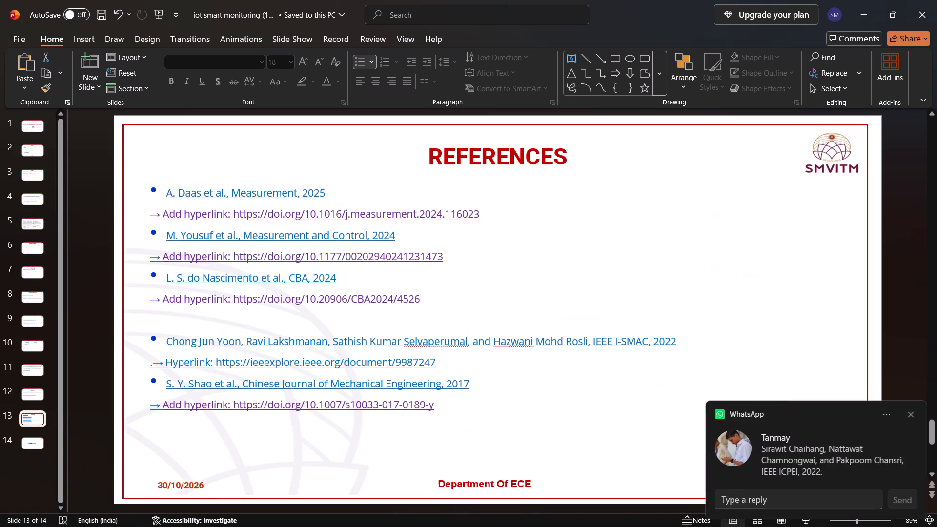
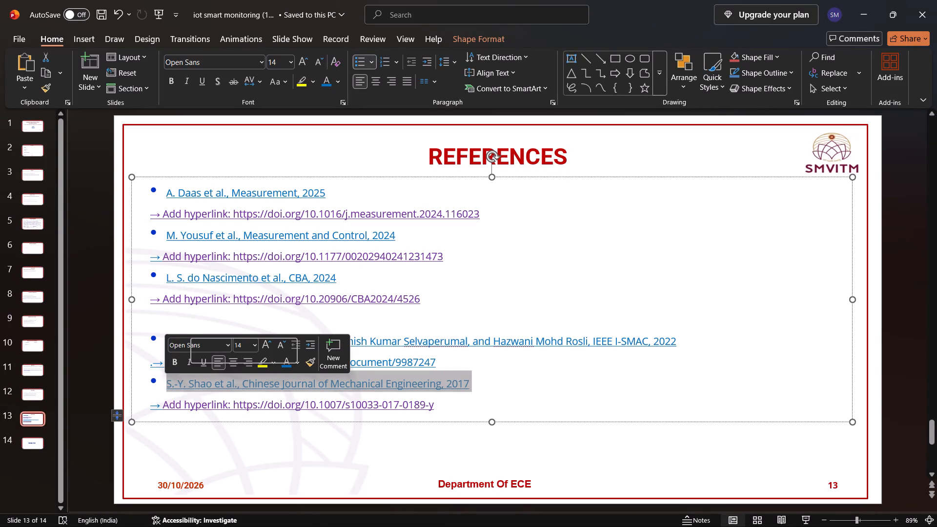
Replace the Chinese Journal of Mechanical Engineering, 2017 reference with the copied IEEE ICPEI, 2022 citation, keeping the hyperlink text on its own line.
{"action": "key", "text": "ctrl+v"}
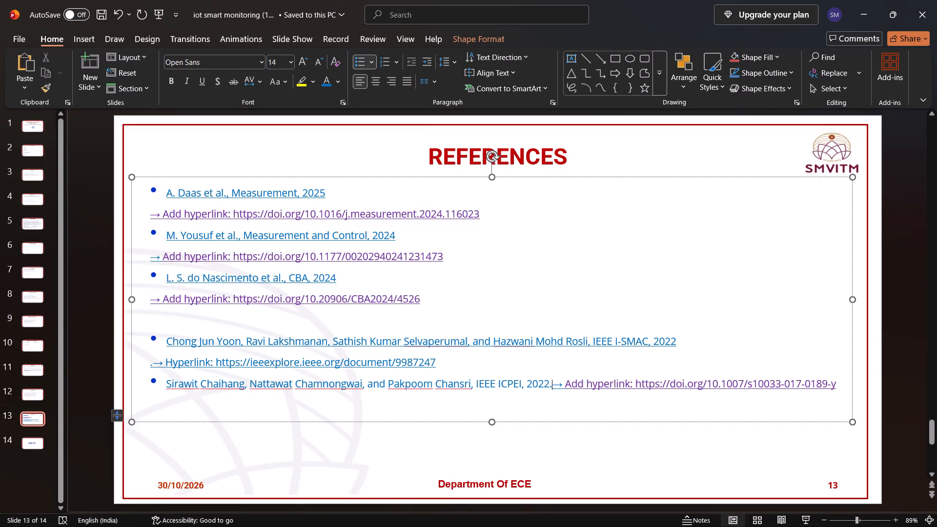
{"action": "key", "text": "Return"}
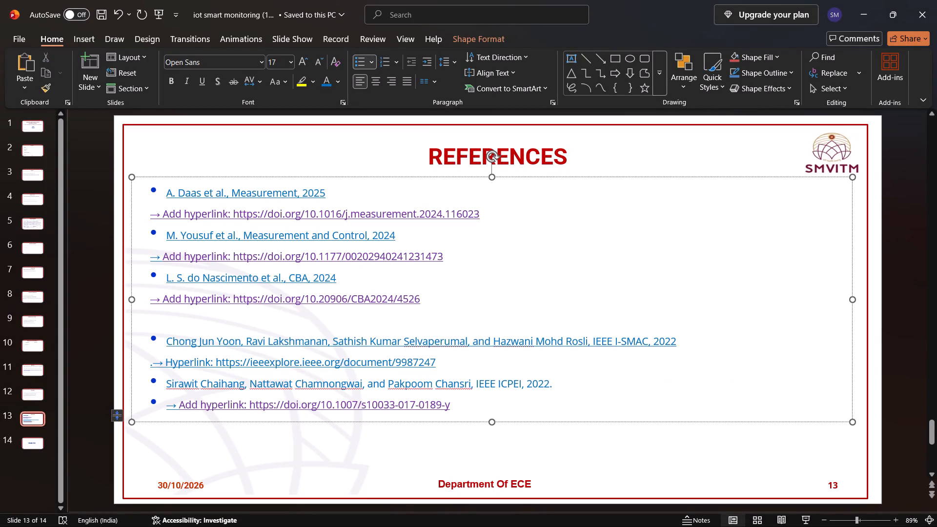
Remove the bullet in front of the IEEE I-SMAC, 2022 reference on the References slide.
{"action": "left_click", "coordinate": [161, 340]}
{"action": "key", "text": "BackSpace"}
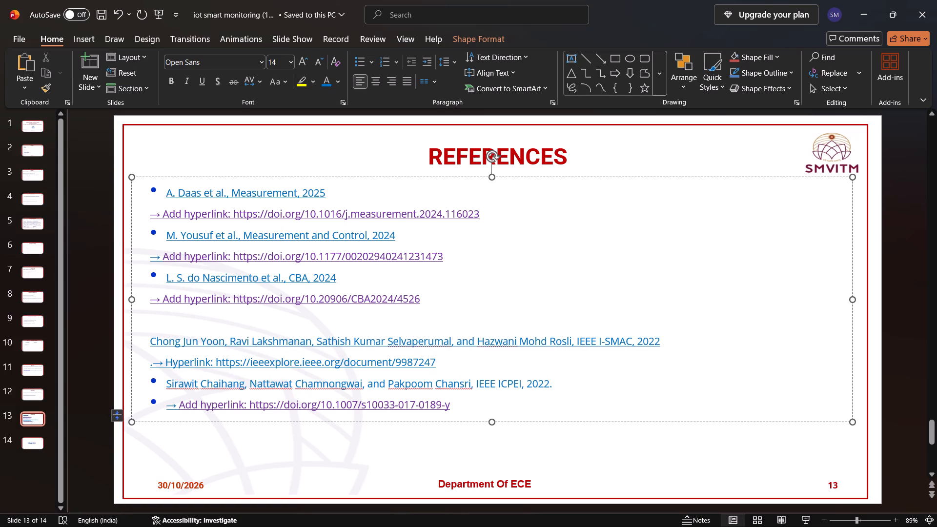
Remove the blank line above the IEEE I-SMAC 2022 reference, keeping that reference on its own line.
{"action": "key", "text": "BackSpace"}
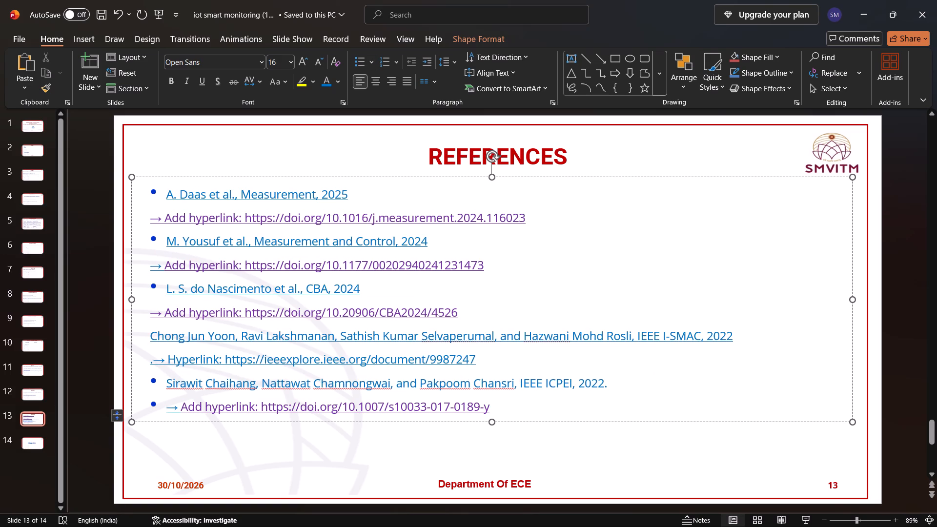
{"action": "key", "text": "space"}
{"action": "key", "text": "BackSpace"}
{"action": "key", "text": "BackSpace"}
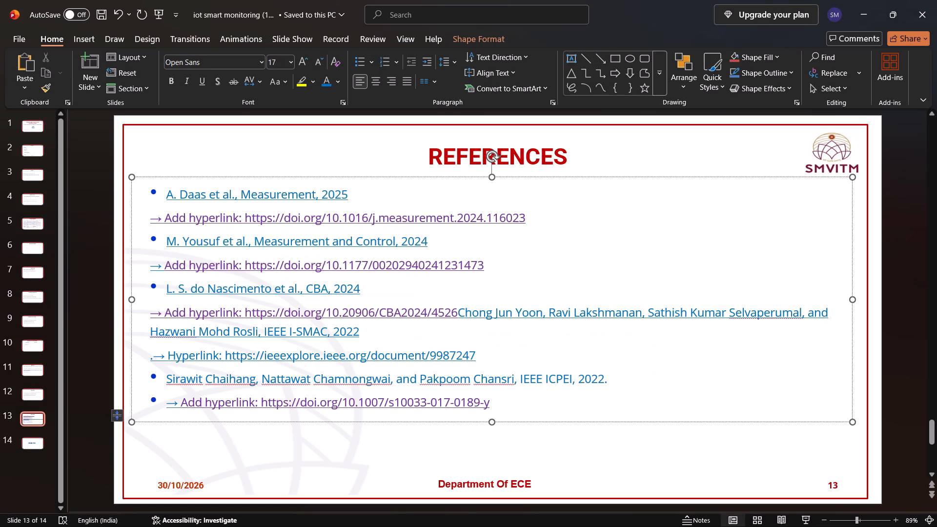
{"action": "key", "text": "Return"}
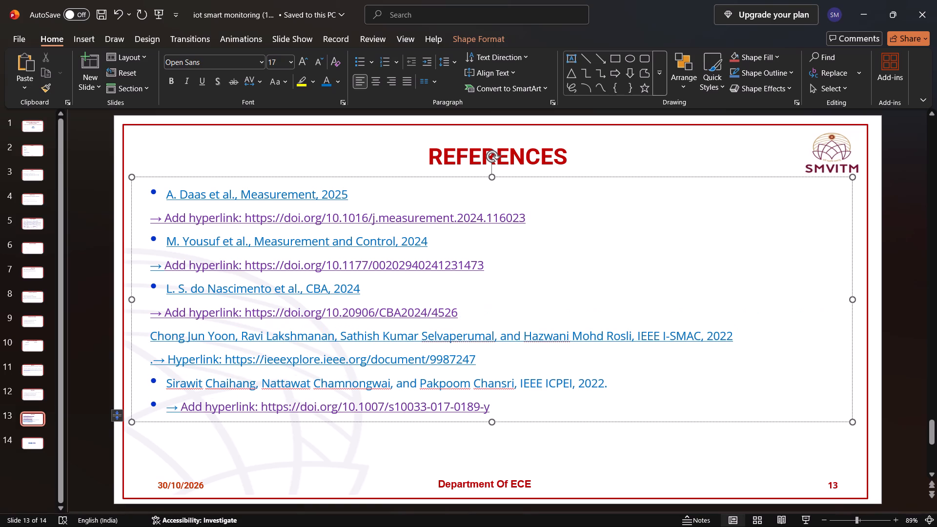
Select the ieeexplore.ieee.org/document/9987247 hyperlink text beneath the IEEE I-SMAC 2022 reference.
{"action": "left_click_drag", "start_coordinate": [483, 359], "coordinate": [426, 367]}
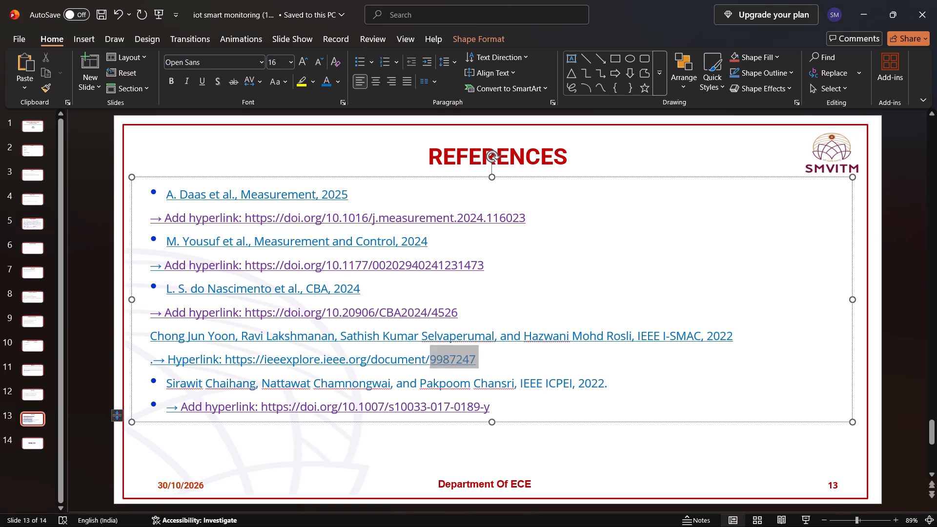
{"action": "left_click_drag", "start_coordinate": [426, 367], "coordinate": [155, 350]}
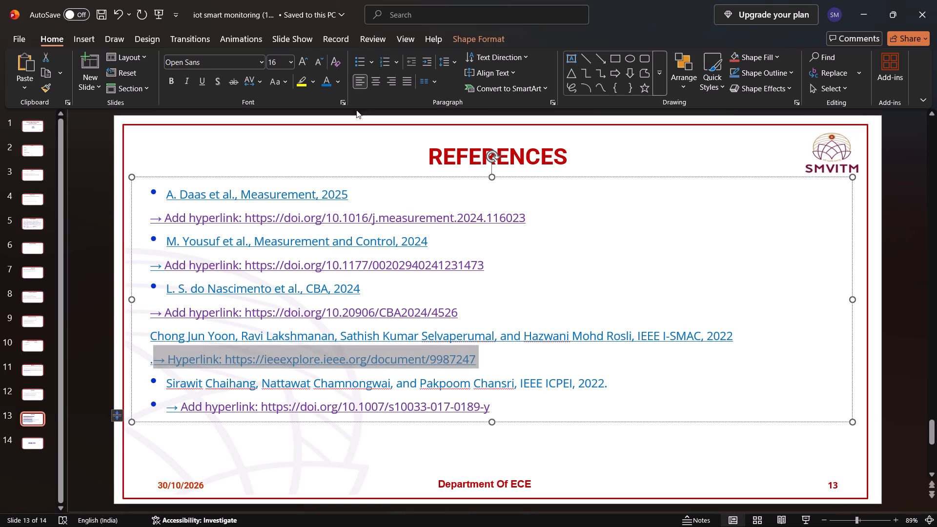
Recolour the hyperlink text beneath the IEEE I-SMAC 2022 reference with the recently used purple.
{"action": "left_click", "coordinate": [336, 83]}
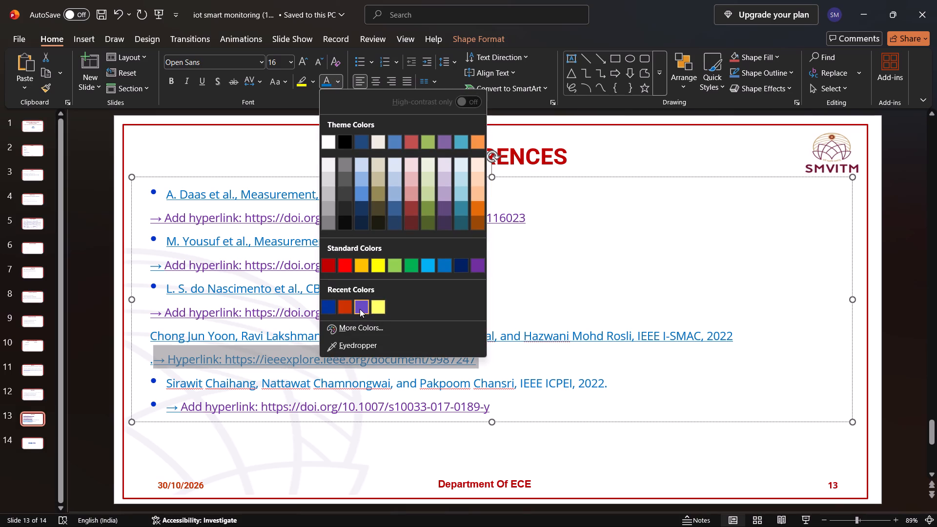
{"action": "left_click", "coordinate": [360, 309]}
{"action": "left_click", "coordinate": [497, 367]}
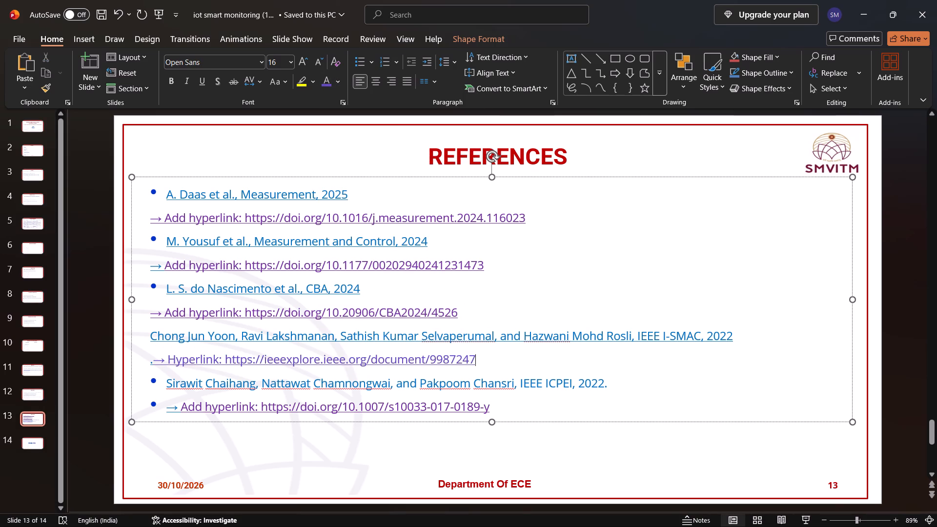
{"action": "left_click_drag", "start_coordinate": [499, 404], "coordinate": [350, 402]}
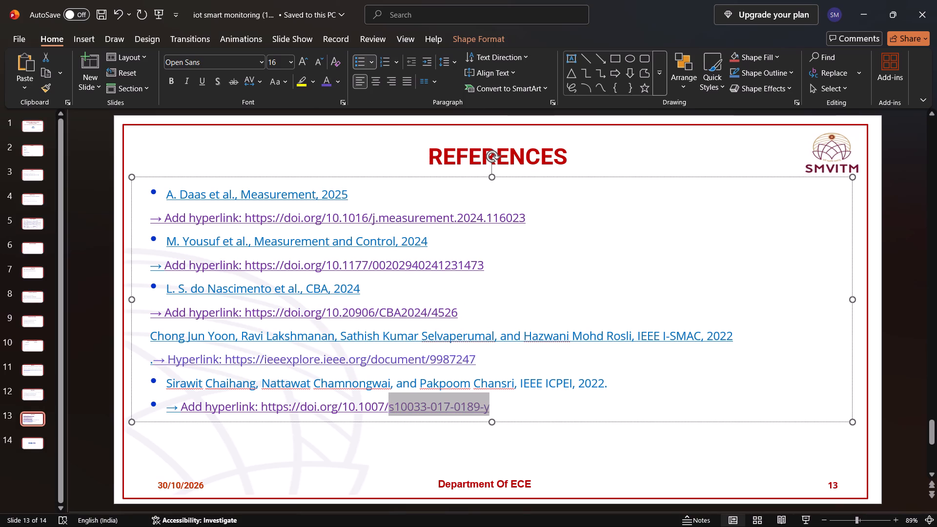
{"action": "left_click_drag", "start_coordinate": [350, 402], "coordinate": [164, 416]}
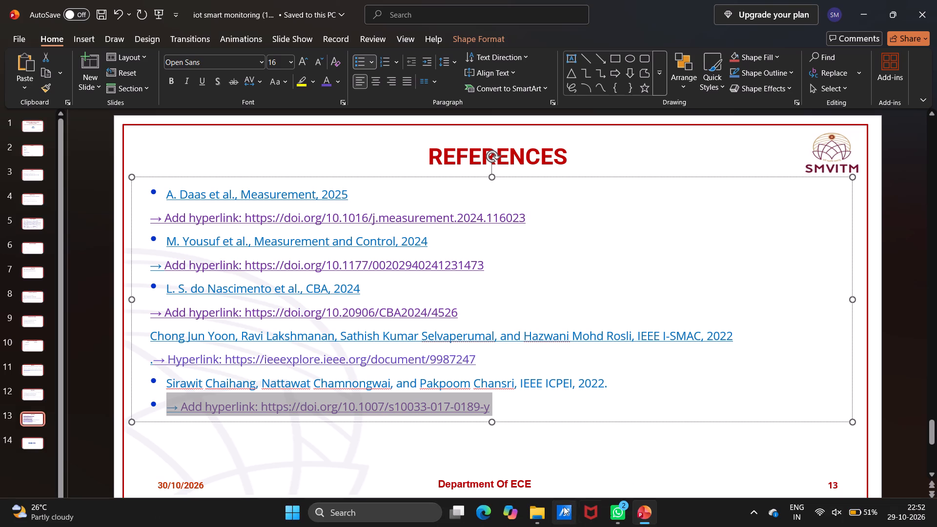
{"action": "left_click", "coordinate": [653, 519]}
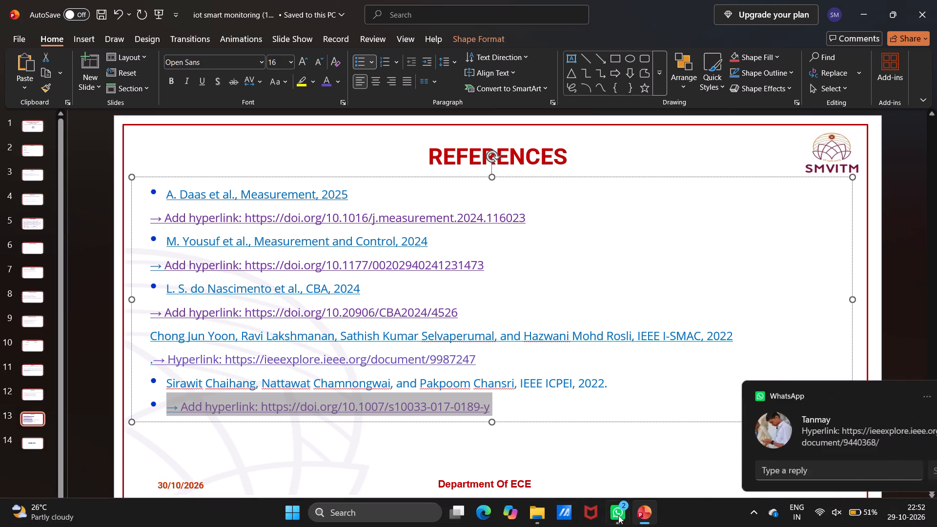
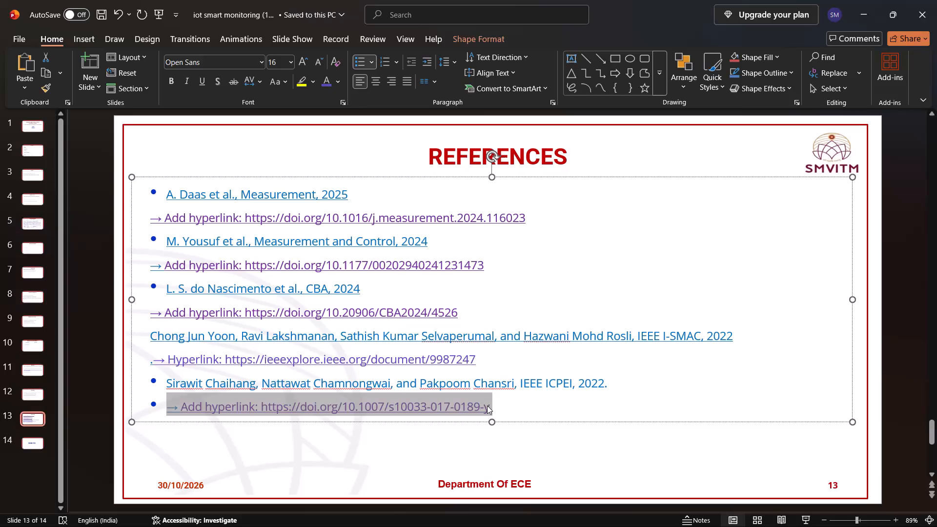
{"action": "key", "text": "ctrl+v"}
{"action": "key", "text": "BackSpace"}
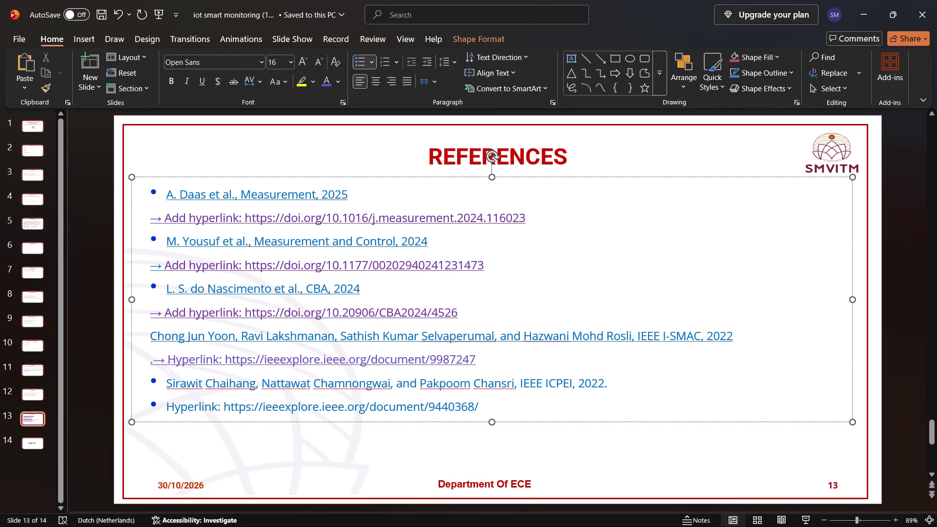
Start inserting a hyperlink at the ieeexplore.ieee.org/document/9440368/ line beneath the IEEE ICPEI 2022 reference.
{"action": "key", "text": "ctrl+k"}
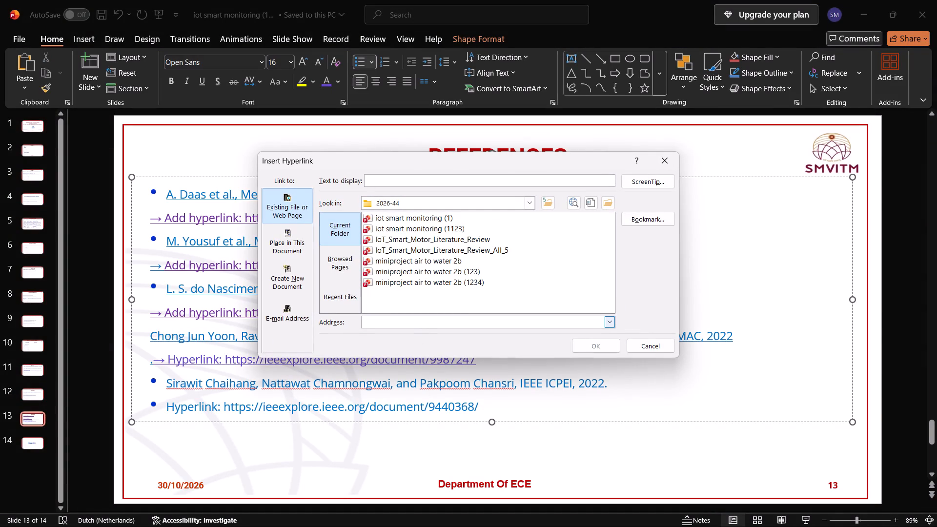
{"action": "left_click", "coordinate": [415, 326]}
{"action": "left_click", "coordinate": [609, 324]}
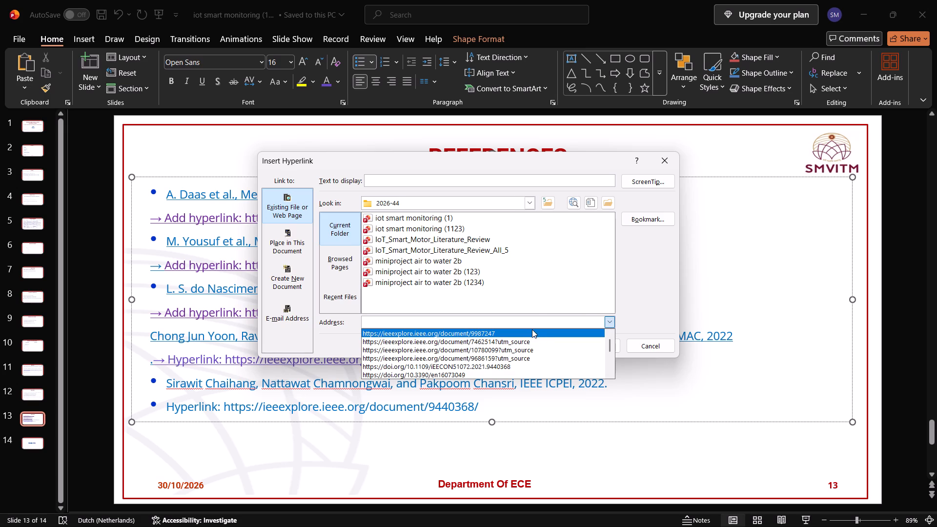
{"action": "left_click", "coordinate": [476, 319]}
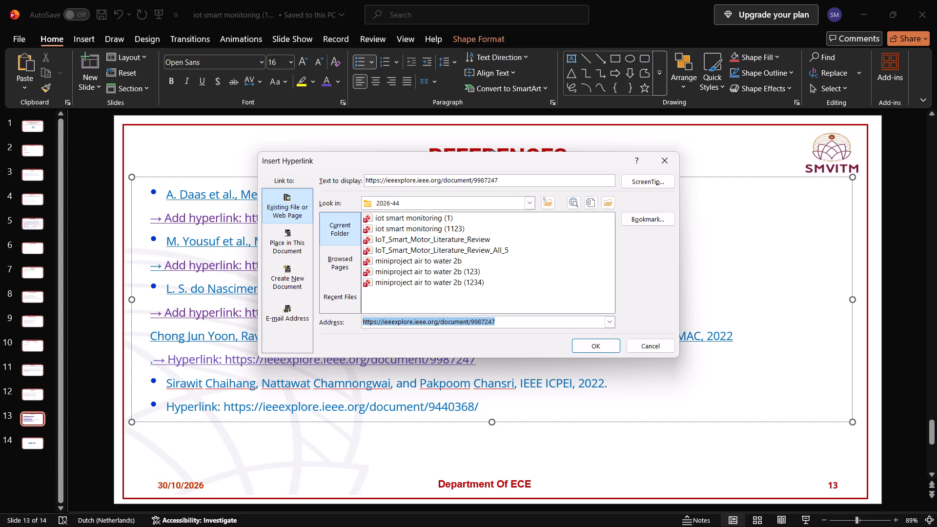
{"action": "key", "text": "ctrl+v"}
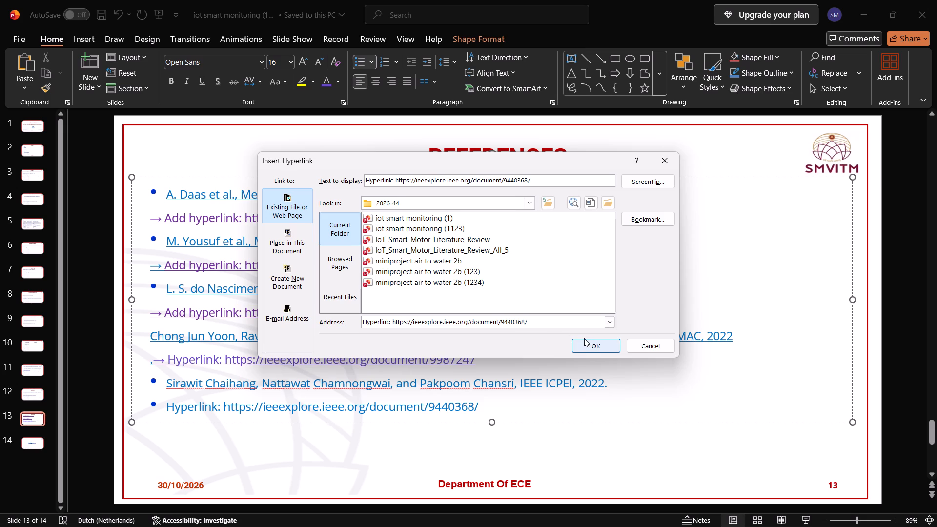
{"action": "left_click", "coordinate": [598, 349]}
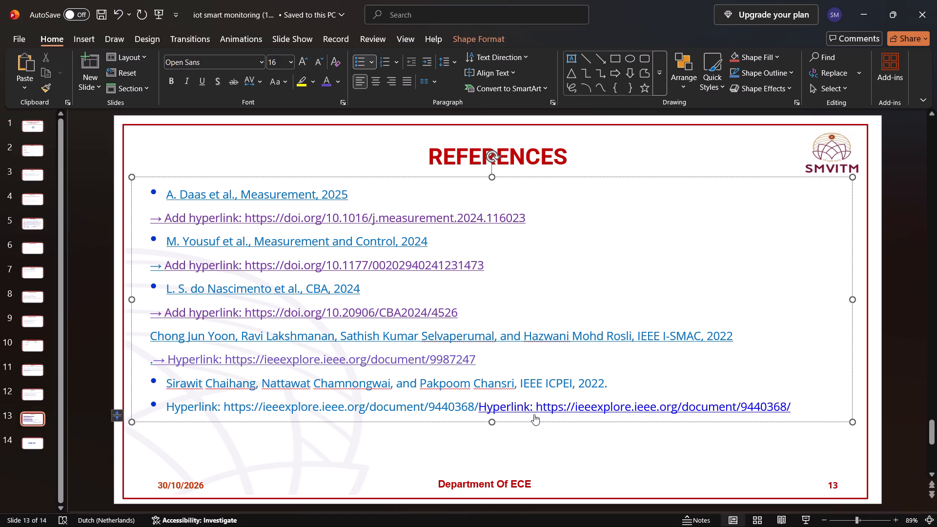
Test the newly inserted document/9440368/ hyperlink by following it, without continuing past the security notice.
{"action": "left_click", "coordinate": [534, 409], "text": "ctrl"}
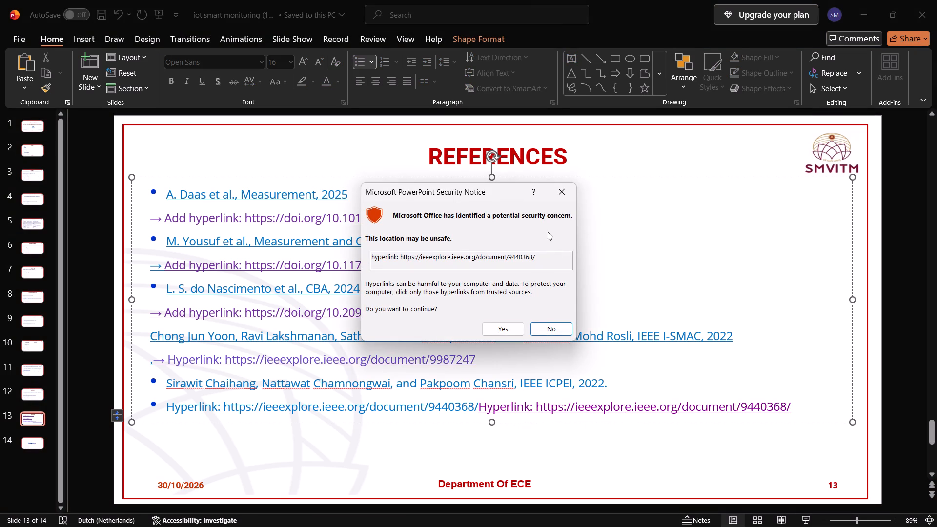
{"action": "left_click", "coordinate": [562, 189], "text": "ctrl"}
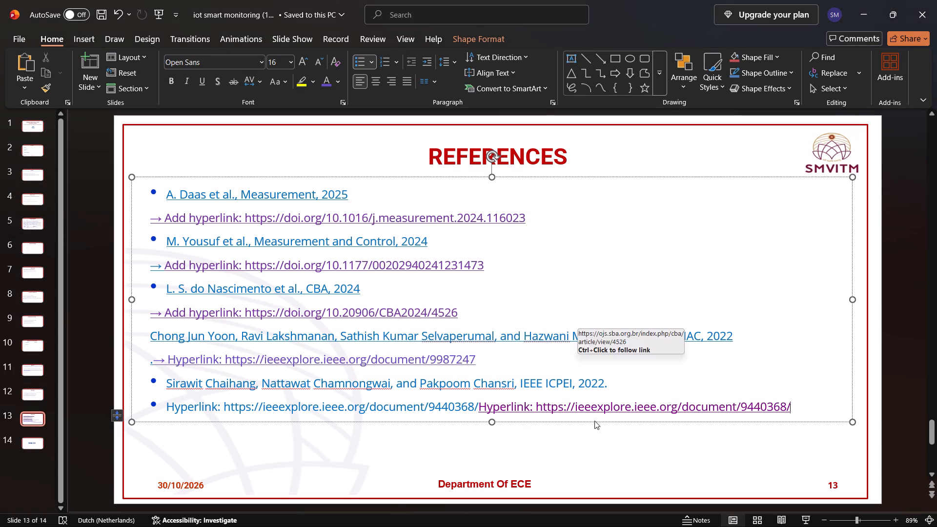
{"action": "left_click", "coordinate": [642, 404], "text": "ctrl"}
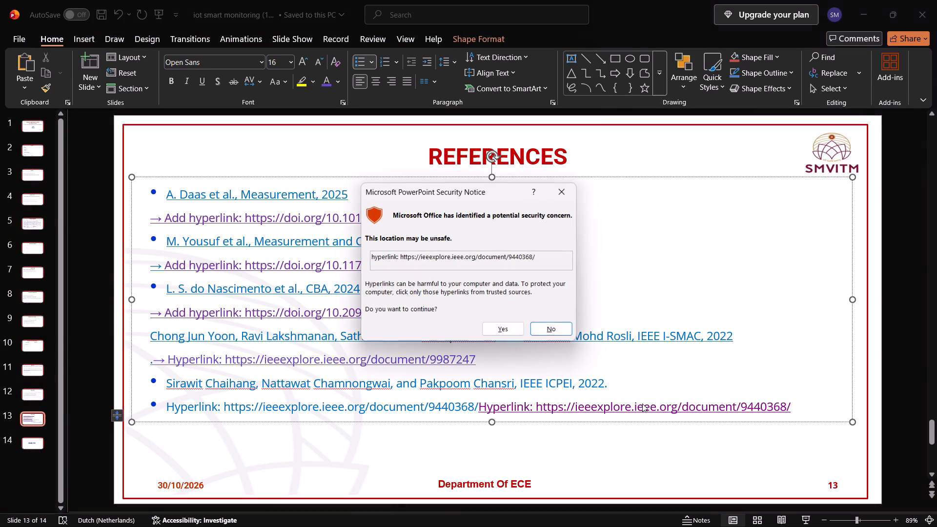
{"action": "left_click", "coordinate": [543, 330]}
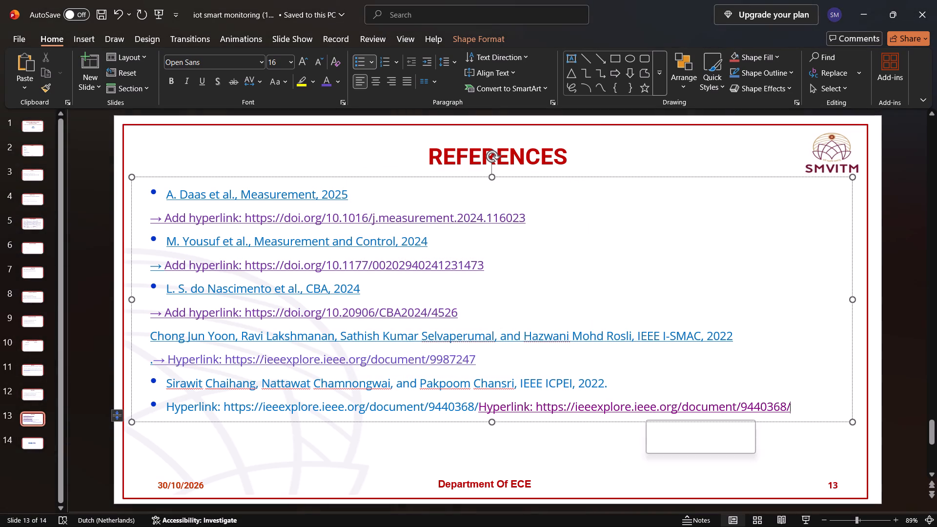
Delete the duplicated hyperlink text on the last reference line and the trailing slash after document/9440368.
{"action": "key", "text": "Delete"}
{"action": "left_click", "coordinate": [710, 410]}
{"action": "left_click_drag", "start_coordinate": [797, 410], "coordinate": [490, 412]}
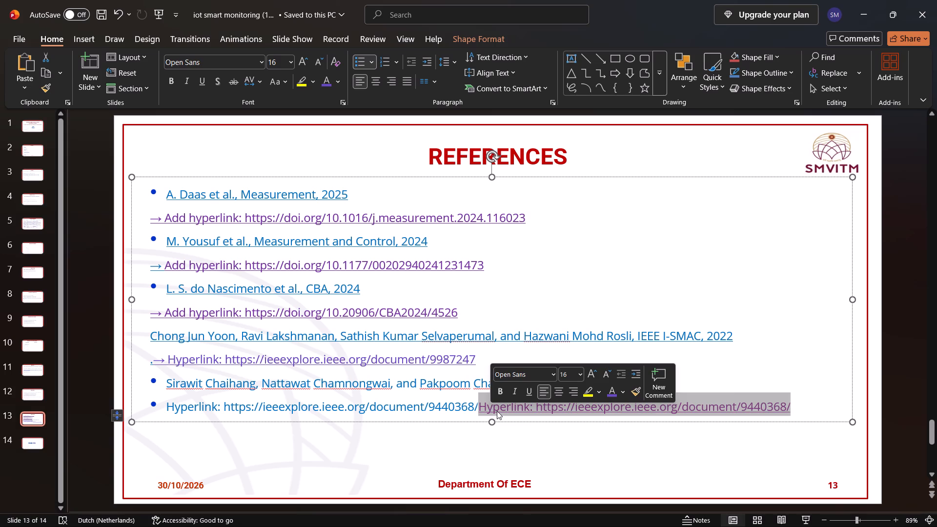
{"action": "key", "text": "Delete"}
{"action": "key", "text": "BackSpace"}
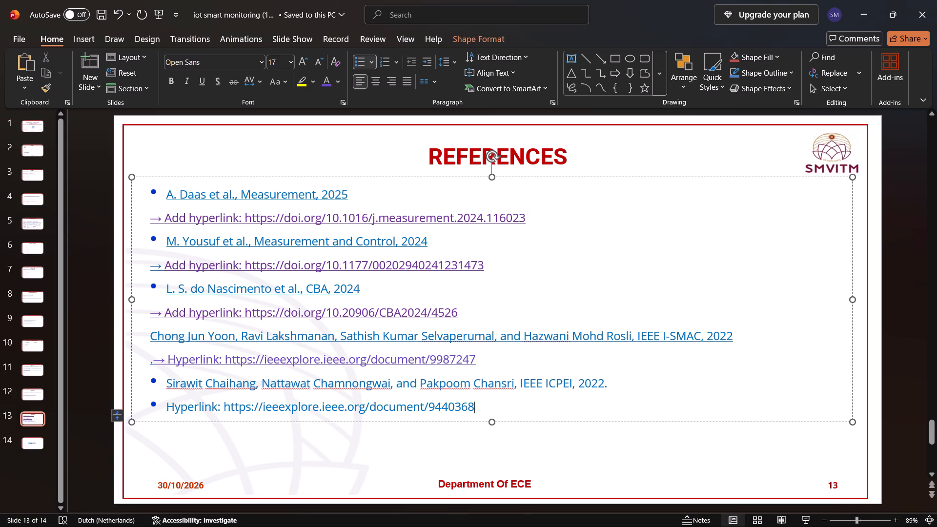
{"action": "left_click_drag", "start_coordinate": [477, 410], "coordinate": [211, 409]}
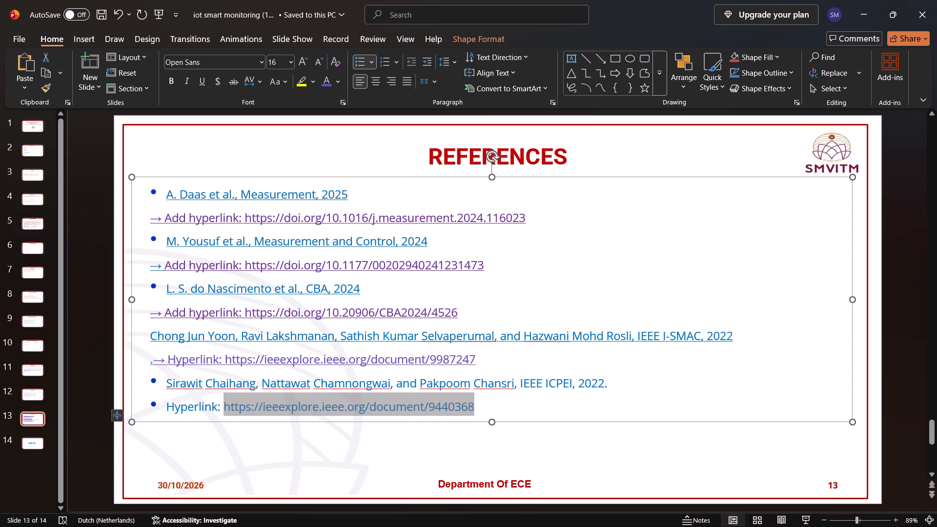
{"action": "left_click_drag", "start_coordinate": [211, 409], "coordinate": [219, 409]}
{"action": "key", "text": "ctrl+c"}
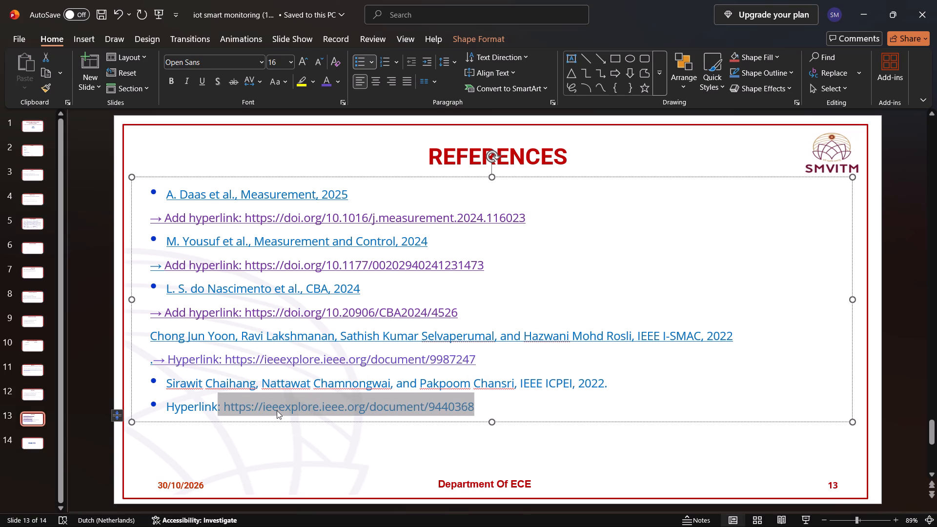
{"action": "left_click", "coordinate": [277, 410]}
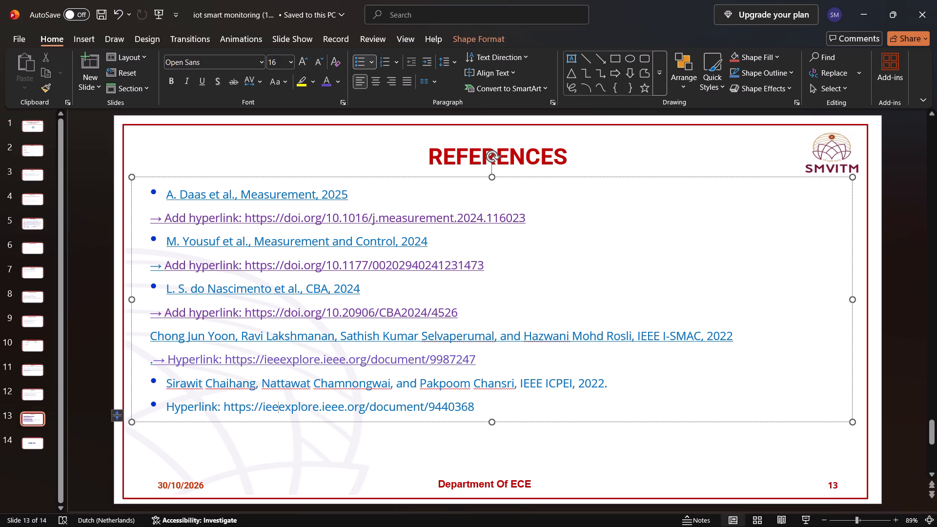
{"action": "left_click_drag", "start_coordinate": [482, 406], "coordinate": [183, 393]}
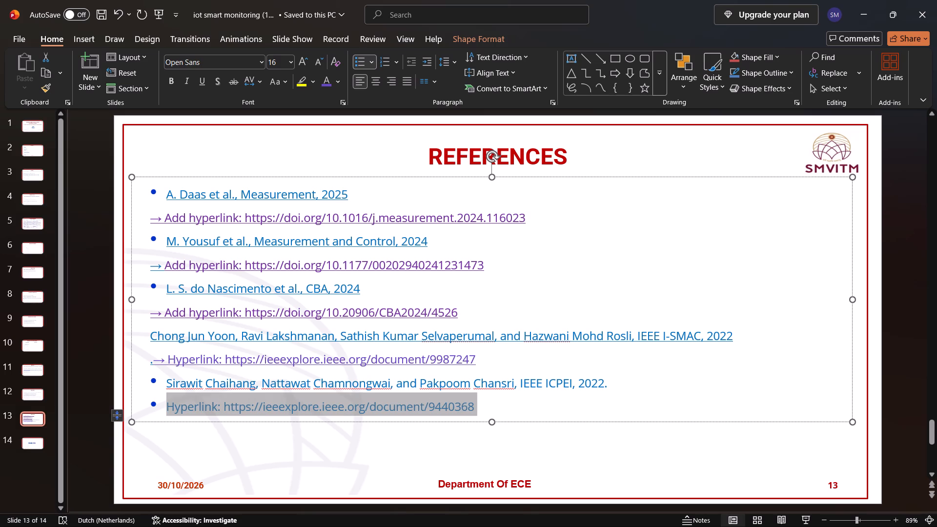
{"action": "left_click_drag", "start_coordinate": [183, 393], "coordinate": [173, 395]}
{"action": "key", "text": "ctrl+k"}
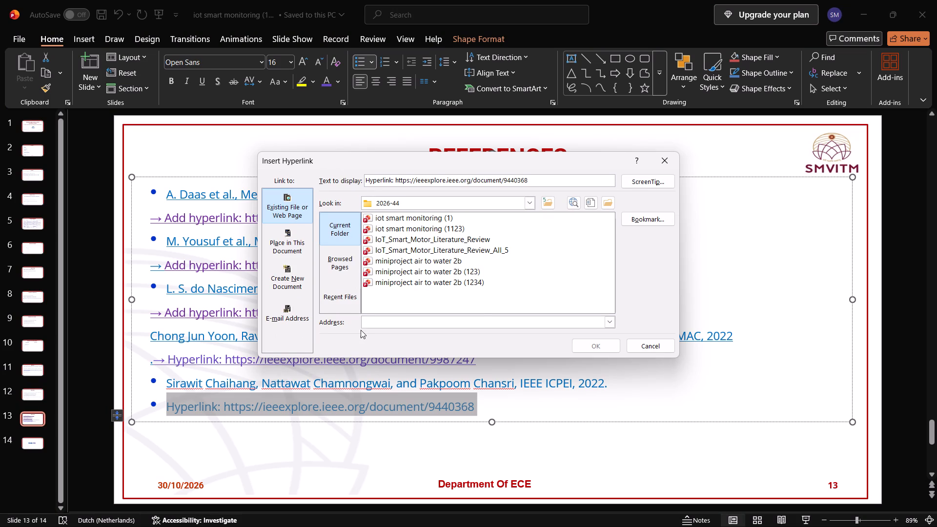
{"action": "left_click", "coordinate": [369, 319]}
{"action": "key", "text": "ctrl+v"}
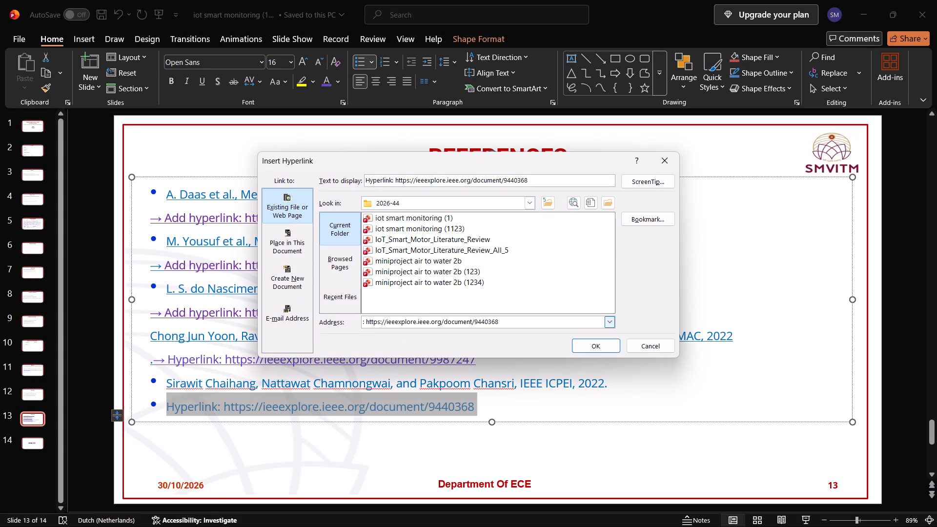
{"action": "left_click", "coordinate": [365, 322]}
{"action": "key", "text": "BackSpace"}
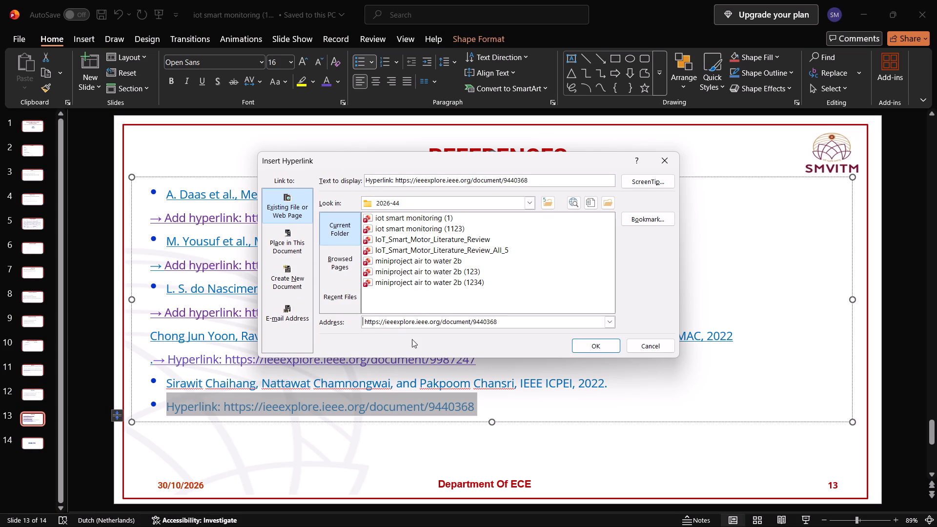
{"action": "left_click", "coordinate": [611, 347]}
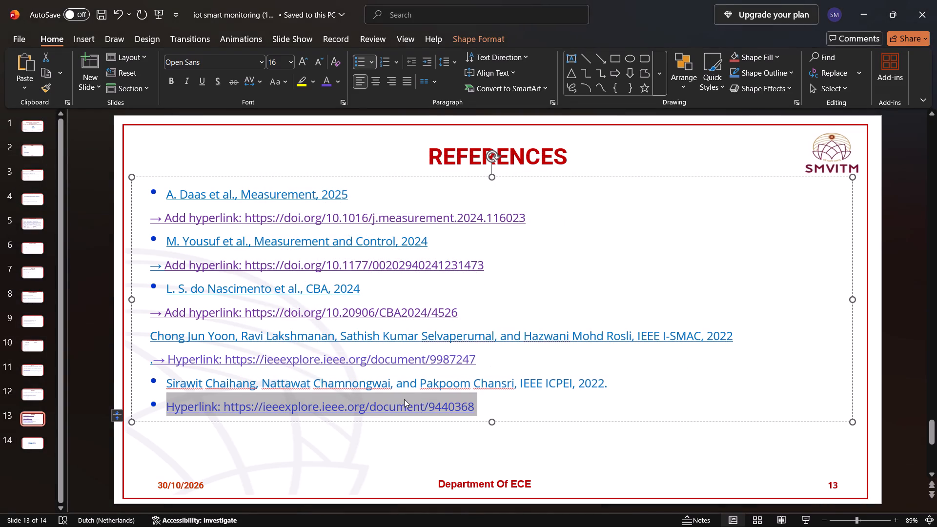
Test the document/9440368 link by opening its IEEE Xplore page, and close that page to return to the slide.
{"action": "left_click", "coordinate": [403, 405]}
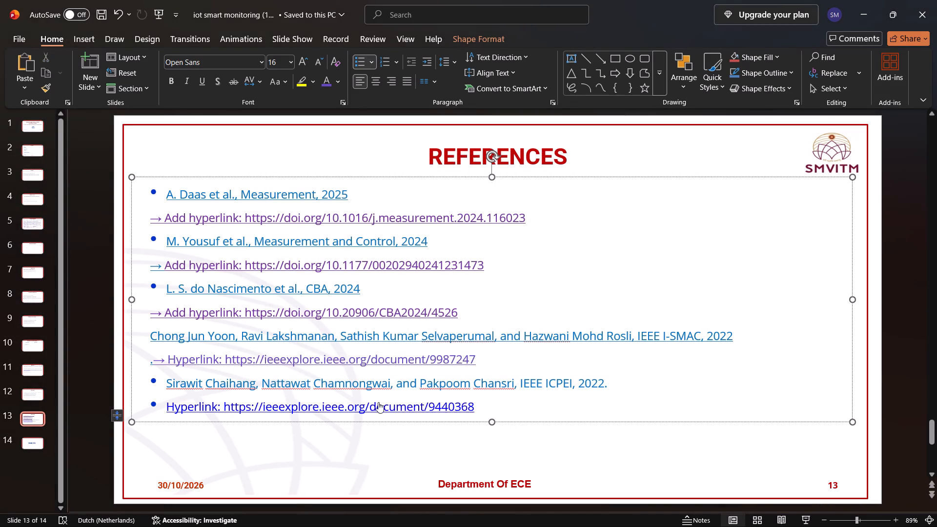
{"action": "left_click", "coordinate": [371, 405], "text": "ctrl"}
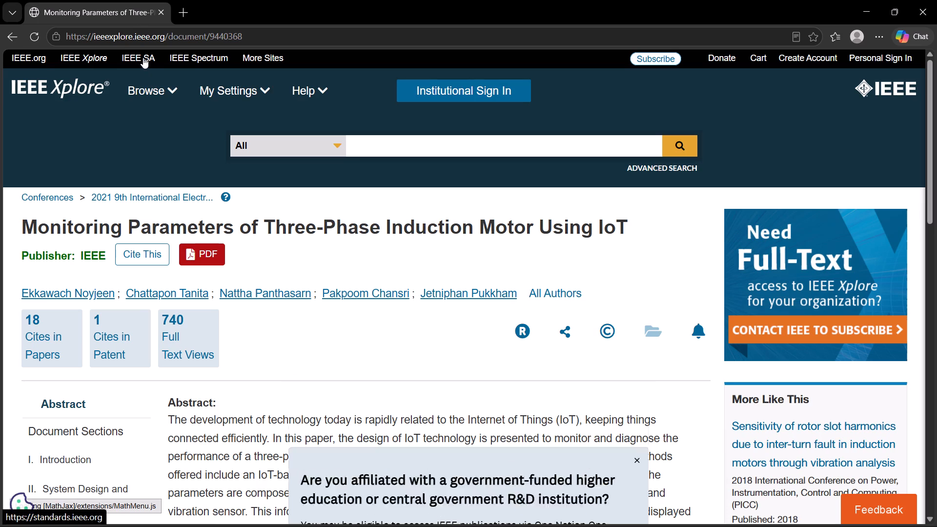
{"action": "left_click", "coordinate": [165, 12]}
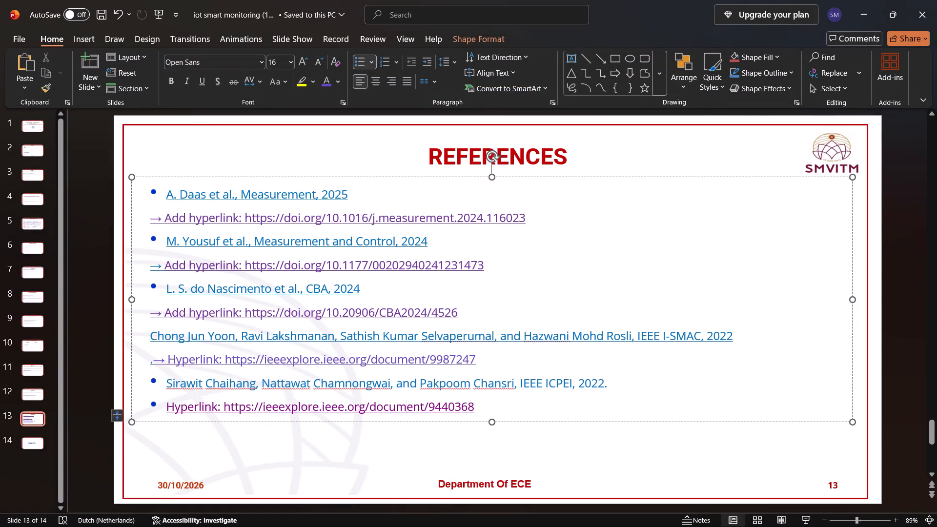
Remove the bullet from the document/9440368 hyperlink line beneath the IEEE ICPEI 2022 reference.
{"action": "left_click_drag", "start_coordinate": [479, 405], "coordinate": [192, 372]}
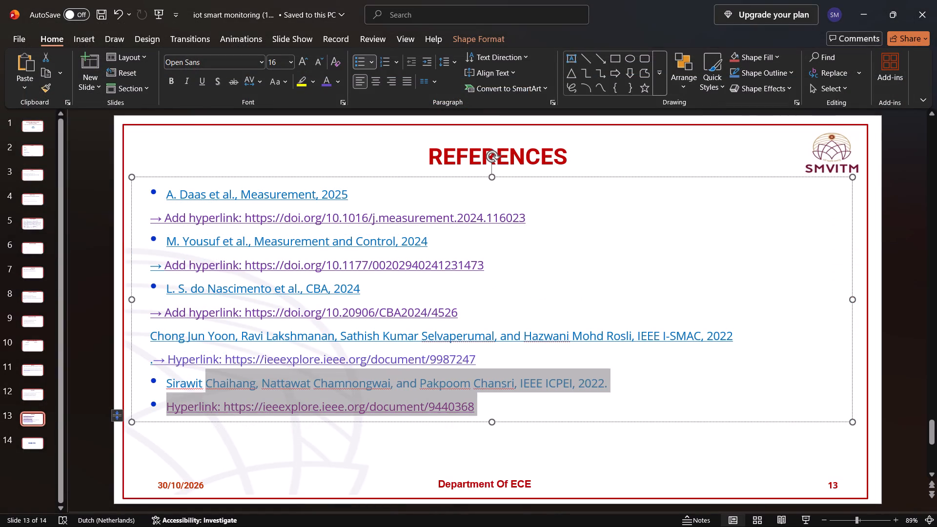
{"action": "left_click_drag", "start_coordinate": [192, 372], "coordinate": [173, 403]}
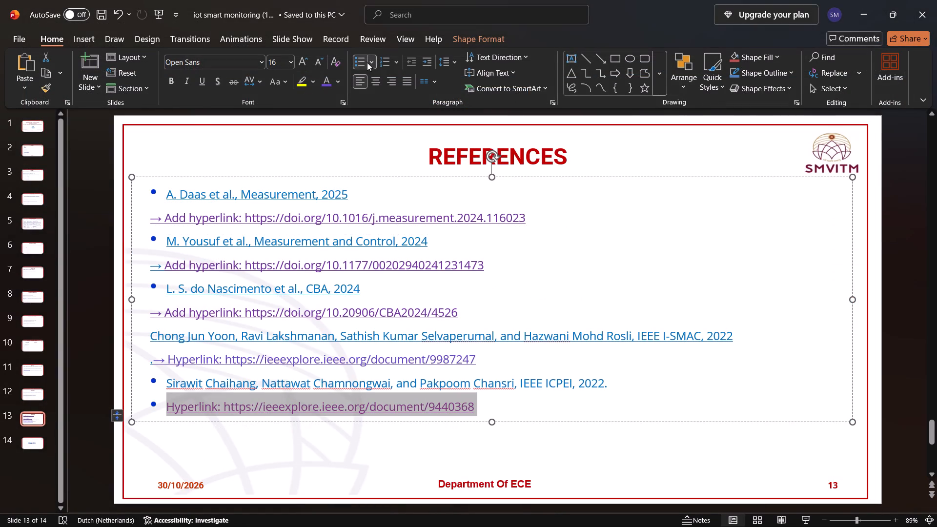
{"action": "left_click", "coordinate": [360, 61]}
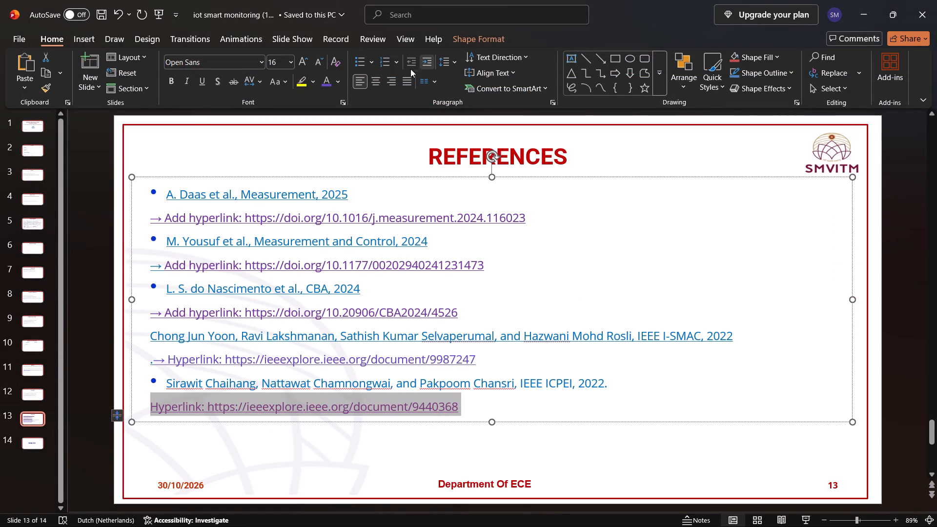
Apply the current purple font colour to the document/9440368 hyperlink line.
{"action": "left_click", "coordinate": [340, 83]}
{"action": "left_click", "coordinate": [326, 81]}
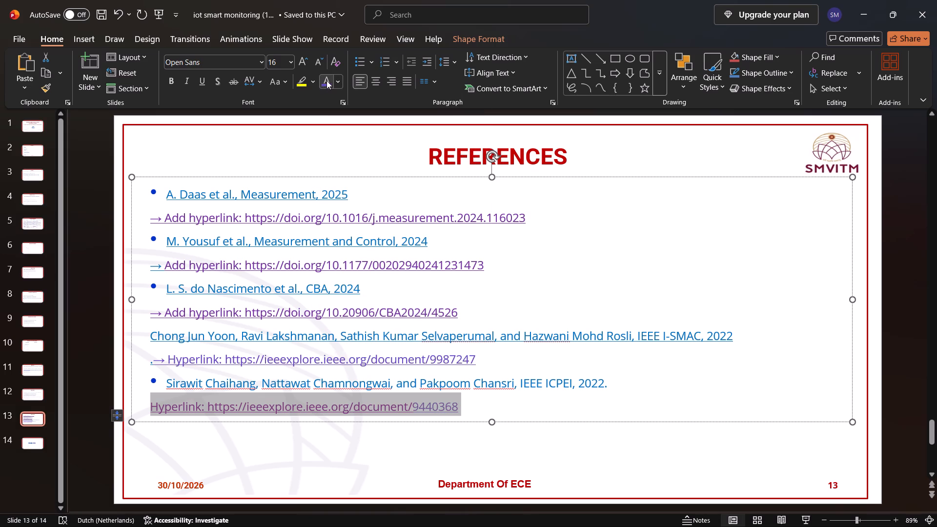
{"action": "left_click", "coordinate": [488, 418]}
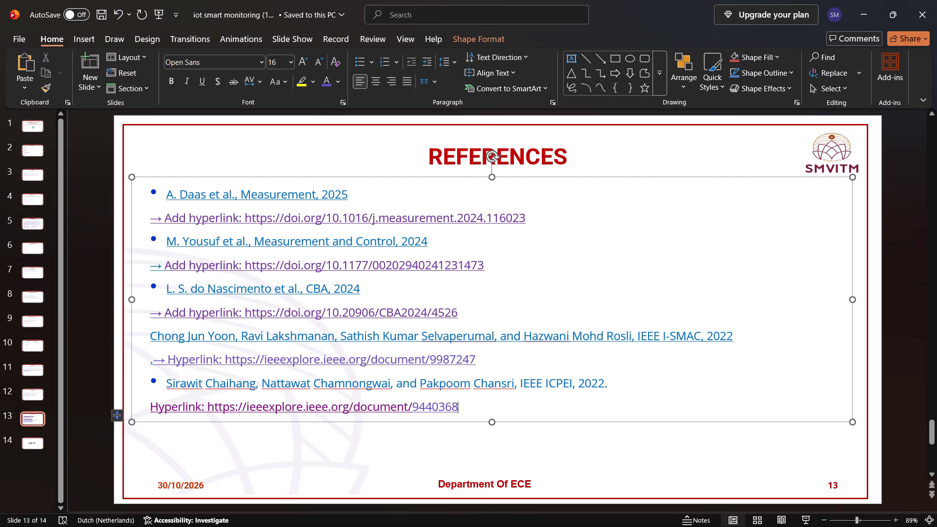
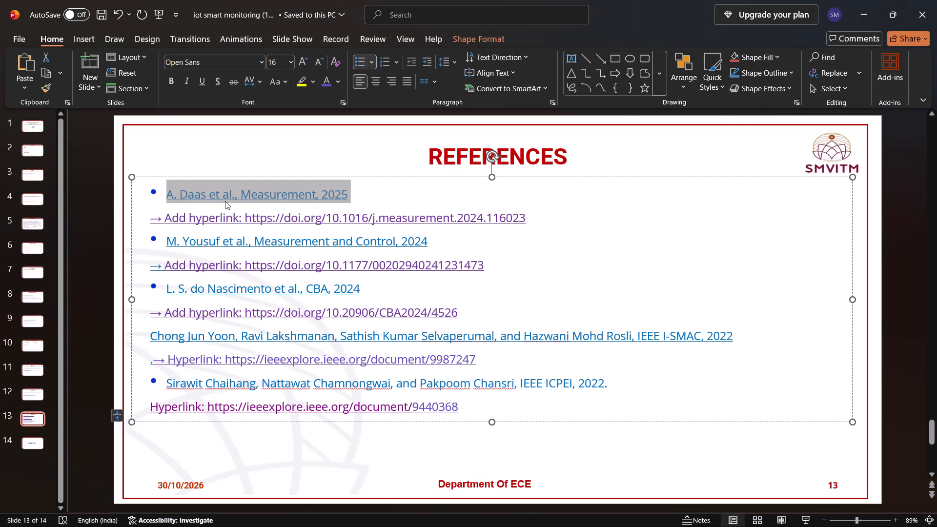
Replace the first reference's abbreviated citation with the copied full author list for Measurement, 2025, keeping its DOI link on a separate line.
{"action": "key", "text": "ctrl+v"}
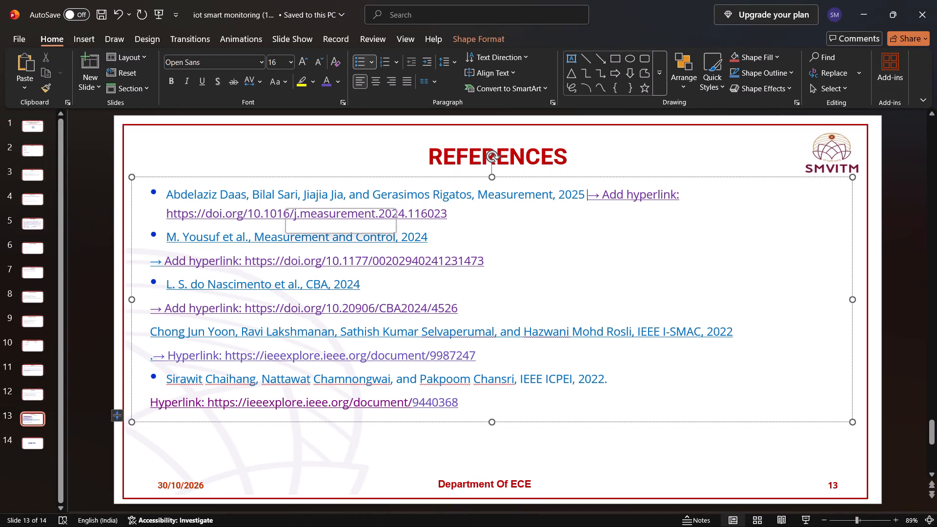
{"action": "key", "text": "Return"}
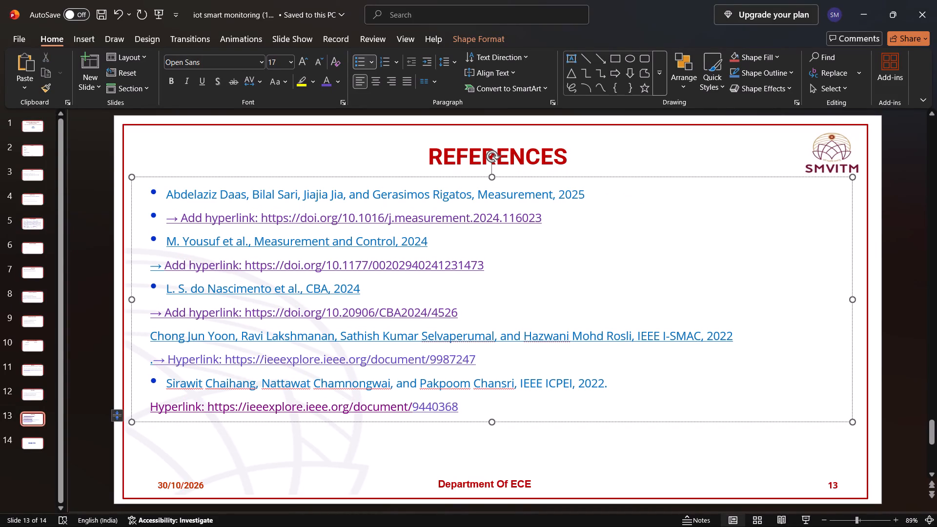
Remove the bullet from the j.measurement.2024.116023 hyperlink line beneath the first reference.
{"action": "left_click_drag", "start_coordinate": [558, 218], "coordinate": [496, 227]}
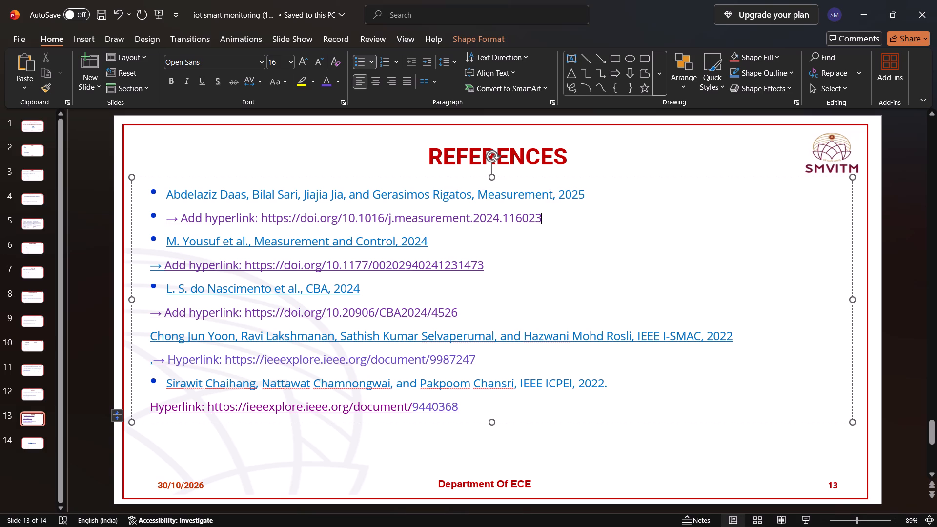
{"action": "left_click_drag", "start_coordinate": [496, 227], "coordinate": [157, 220]}
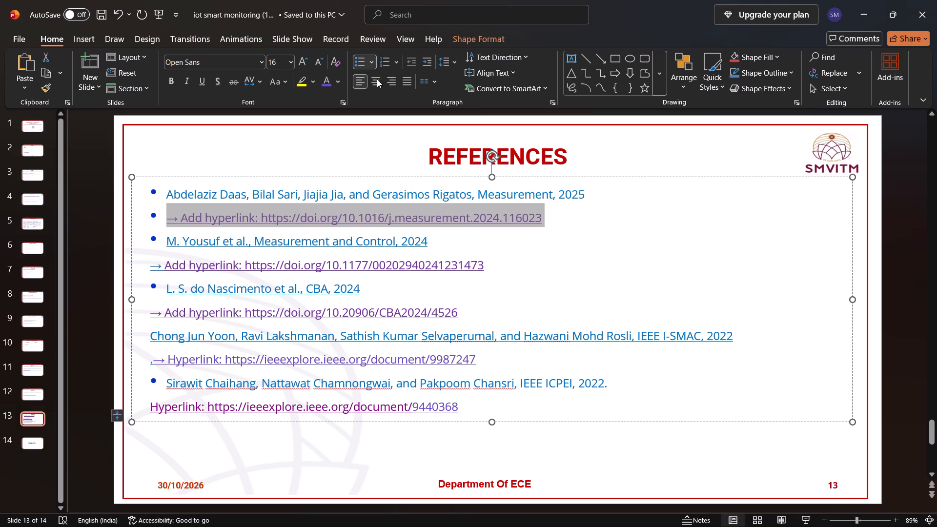
{"action": "left_click", "coordinate": [364, 61]}
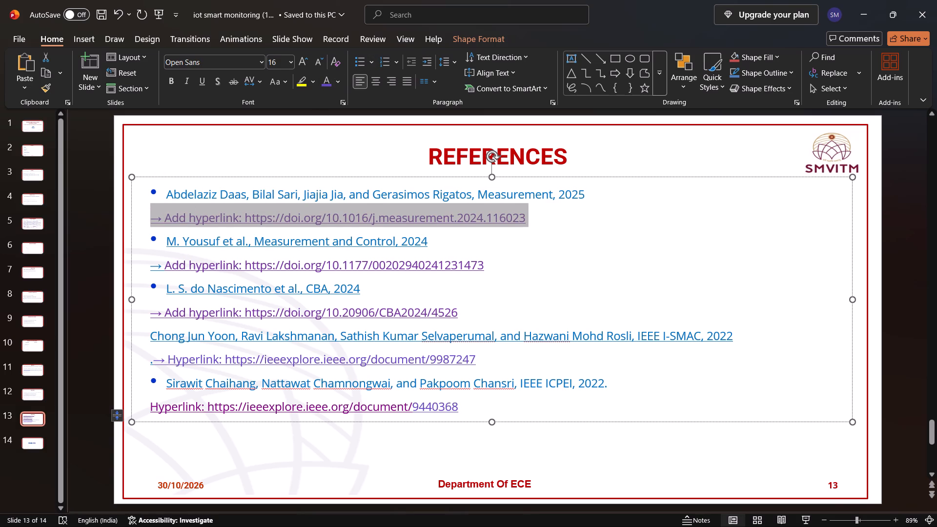
Set the font of the first reference line, the Measurement, 2025 citation, to Arial (Body).
{"action": "left_click_drag", "start_coordinate": [597, 191], "coordinate": [322, 220]}
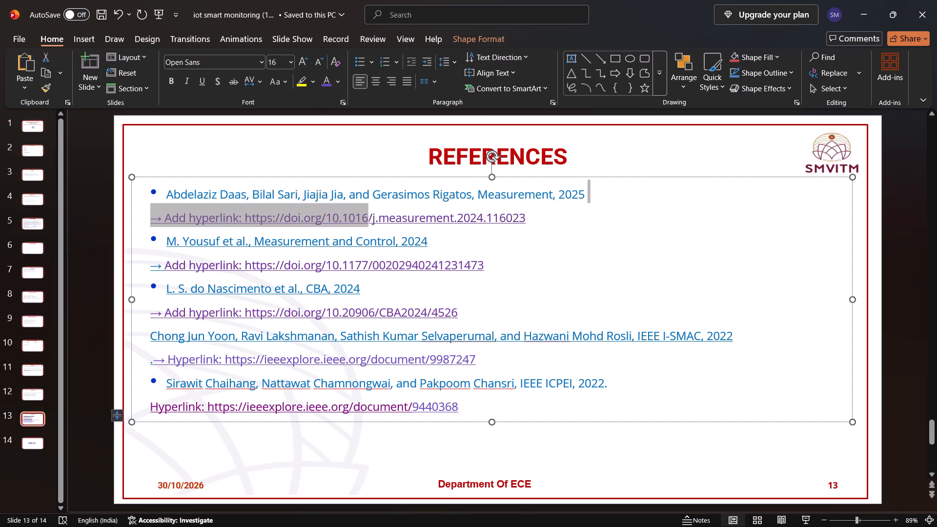
{"action": "left_click_drag", "start_coordinate": [322, 220], "coordinate": [157, 187]}
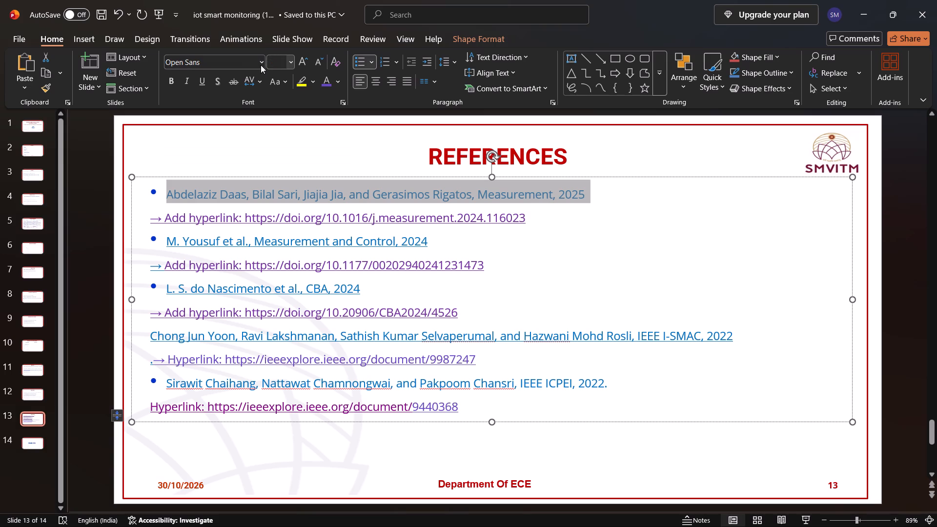
{"action": "left_click", "coordinate": [259, 65]}
{"action": "scroll", "coordinate": [216, 102], "scroll_direction": "up", "scroll_amount": 6}
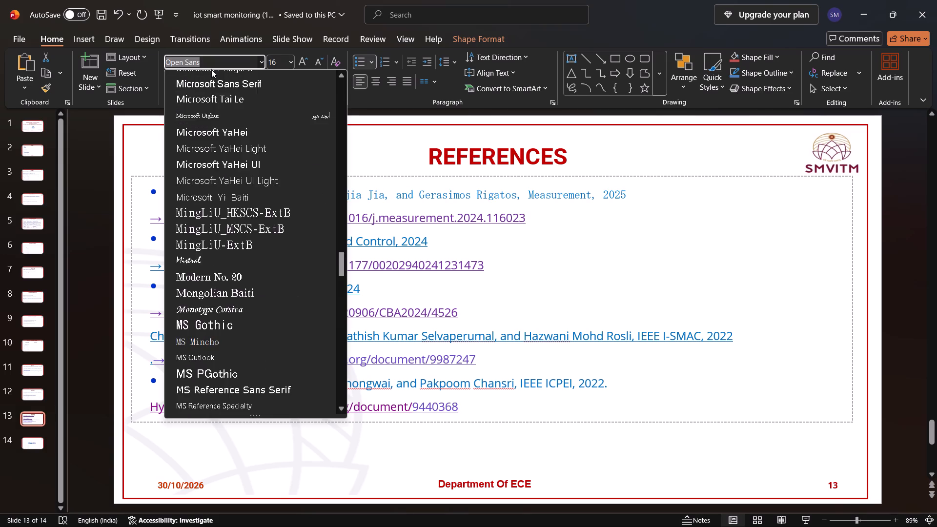
{"action": "scroll", "coordinate": [211, 69], "scroll_direction": "up", "scroll_amount": 11}
{"action": "scroll", "coordinate": [223, 103], "scroll_direction": "up", "scroll_amount": 14}
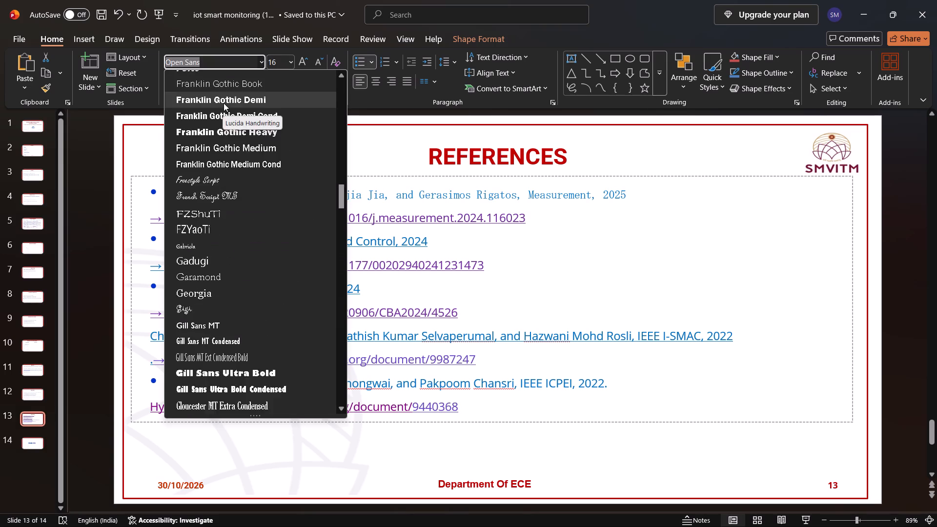
{"action": "scroll", "coordinate": [224, 103], "scroll_direction": "up", "scroll_amount": 20}
{"action": "scroll", "coordinate": [224, 103], "scroll_direction": "up", "scroll_amount": 6}
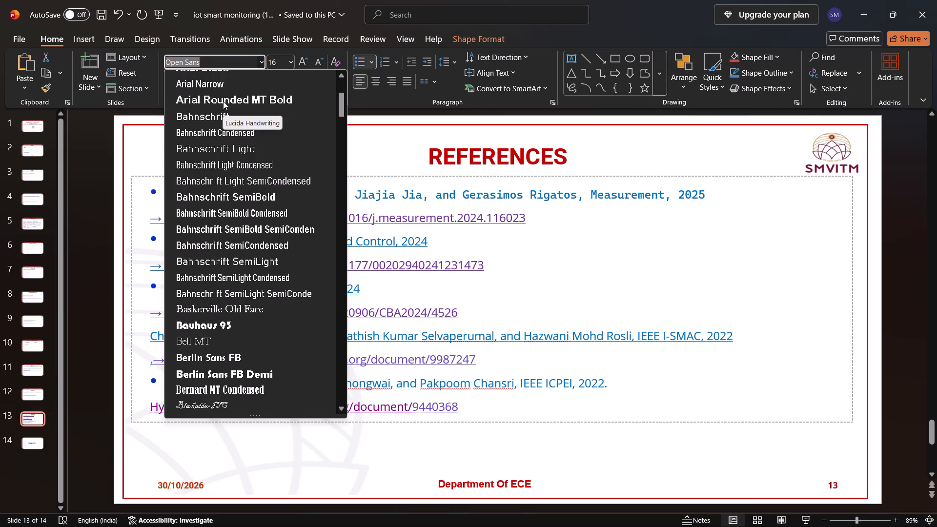
{"action": "scroll", "coordinate": [223, 101], "scroll_direction": "up", "scroll_amount": 6}
{"action": "left_click", "coordinate": [210, 112]}
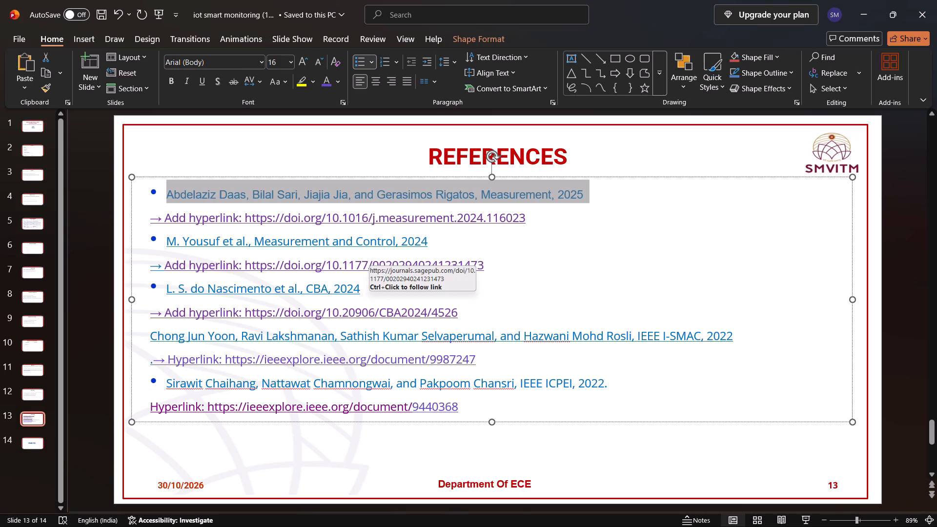
Select the text of the second reference line, the Measurement and Control, 2024 citation.
{"action": "left_click_drag", "start_coordinate": [433, 238], "coordinate": [247, 236]}
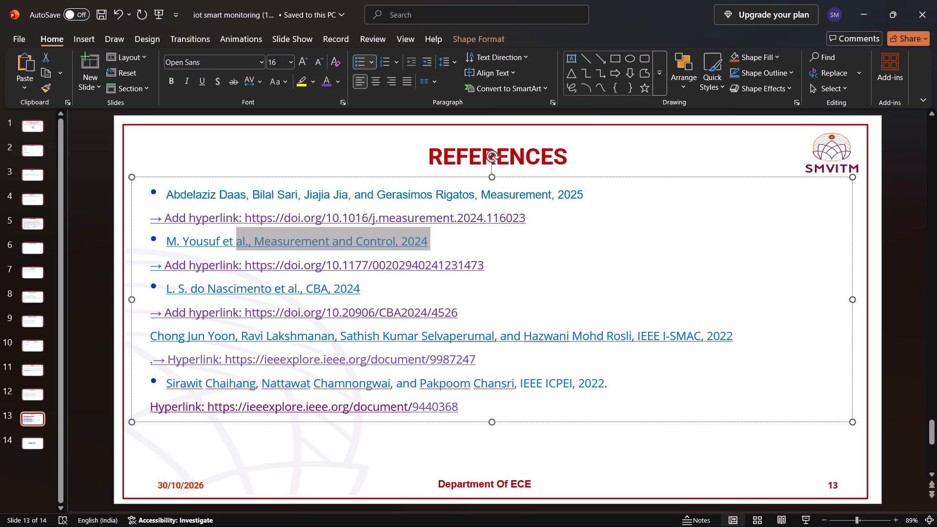
Set the font of the author citation line for the IEEE ICPEI, 2022 reference to Arial (Body).
{"action": "left_click_drag", "start_coordinate": [247, 236], "coordinate": [251, 236]}
{"action": "left_click_drag", "start_coordinate": [614, 381], "coordinate": [454, 390]}
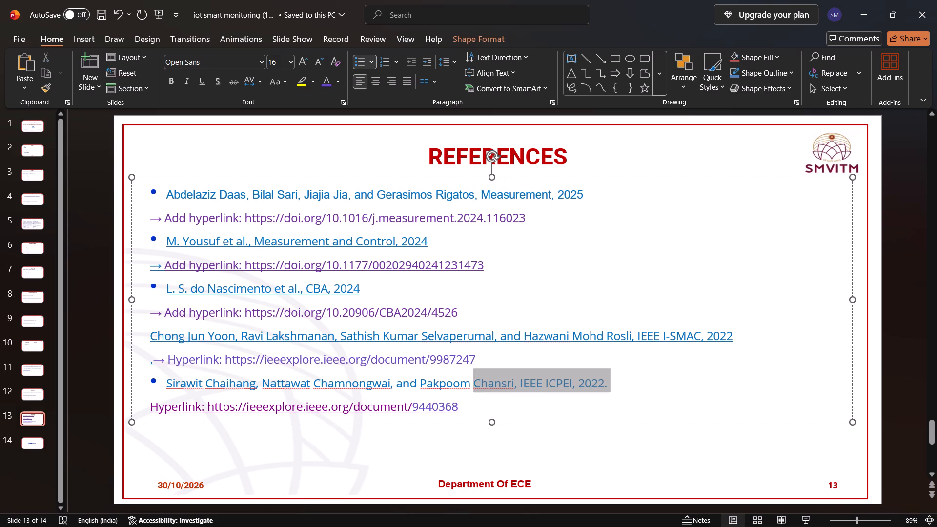
{"action": "left_click_drag", "start_coordinate": [454, 390], "coordinate": [178, 380]}
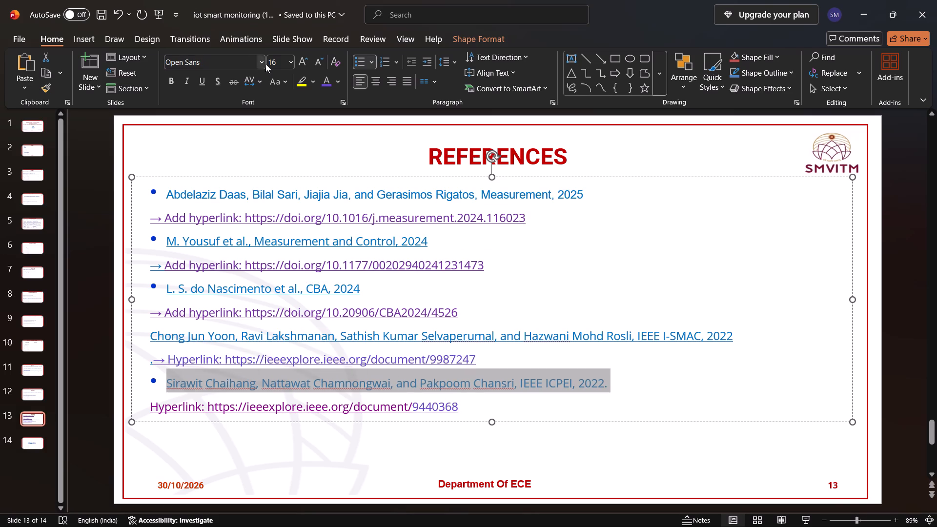
{"action": "left_click", "coordinate": [262, 63]}
{"action": "scroll", "coordinate": [221, 121], "scroll_direction": "up", "scroll_amount": 2}
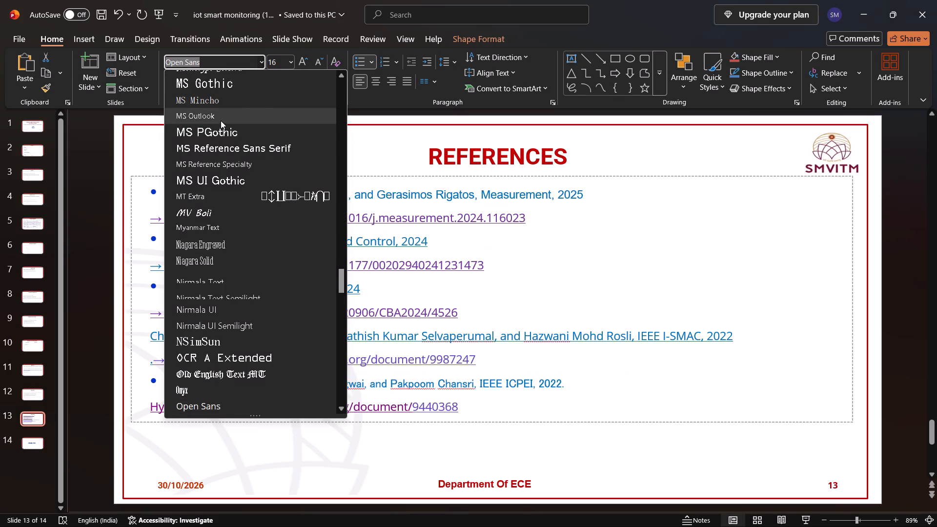
{"action": "scroll", "coordinate": [221, 121], "scroll_direction": "up", "scroll_amount": 20}
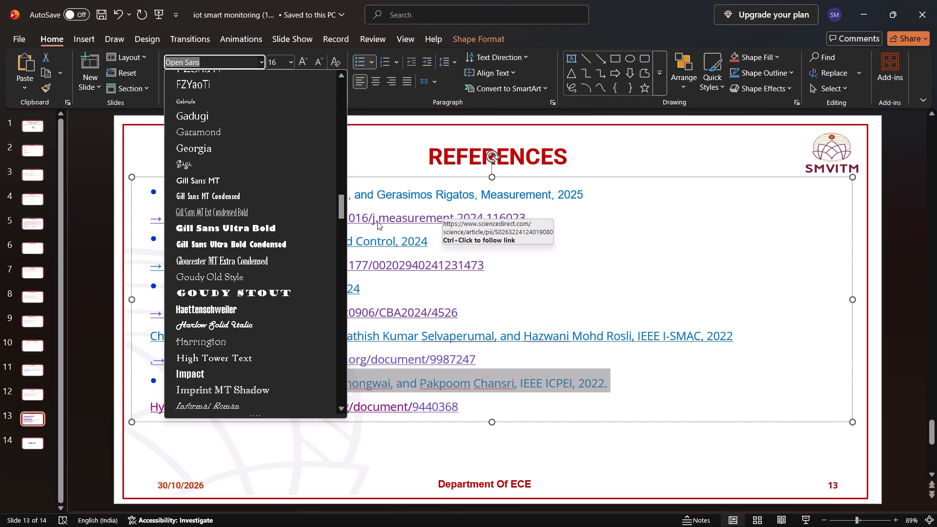
{"action": "left_click_drag", "start_coordinate": [344, 205], "coordinate": [325, 76]}
{"action": "left_click", "coordinate": [239, 111]}
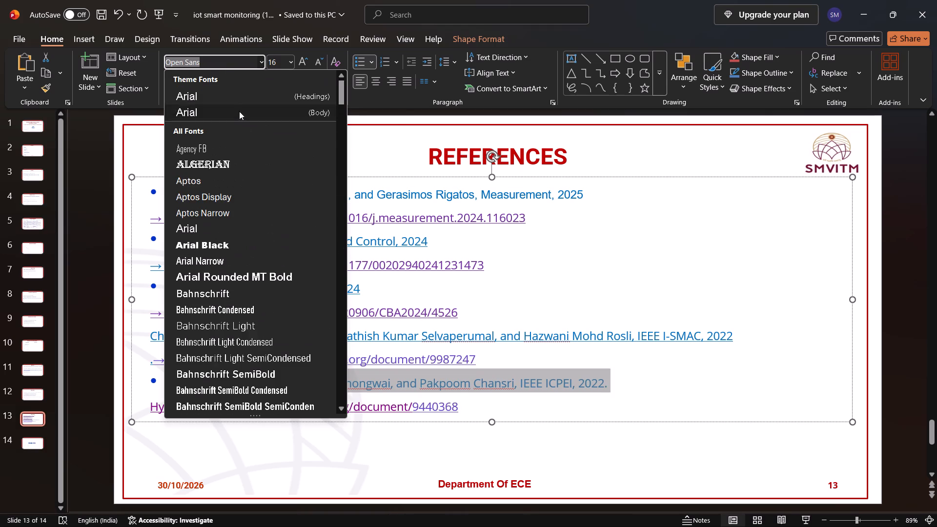
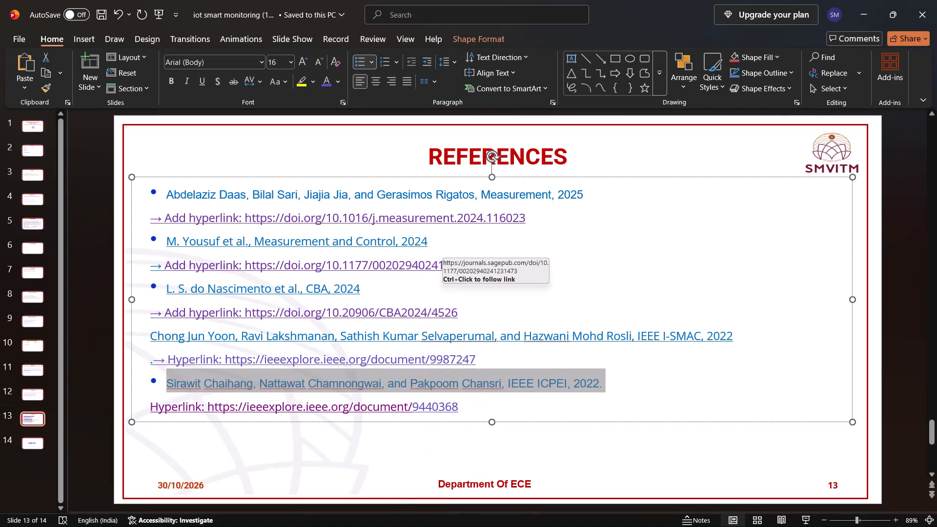
Replace the second reference, the Measurement and Control, 2024 citation, with the copied citation listing all authors' full names.
{"action": "left_click_drag", "start_coordinate": [437, 244], "coordinate": [169, 250]}
{"action": "key", "text": "ctrl+v"}
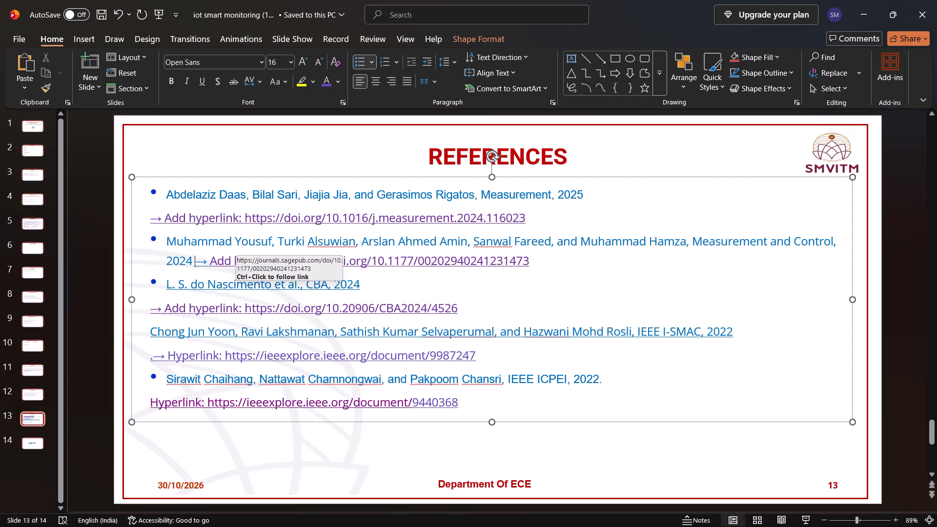
{"action": "key", "text": "Return"}
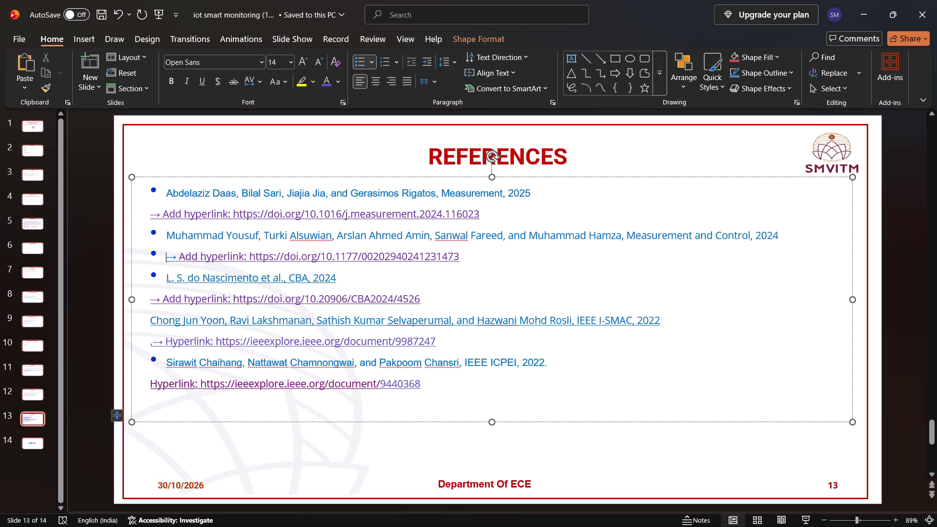
{"action": "left_click_drag", "start_coordinate": [161, 253], "coordinate": [477, 255]}
{"action": "left_click", "coordinate": [357, 59]}
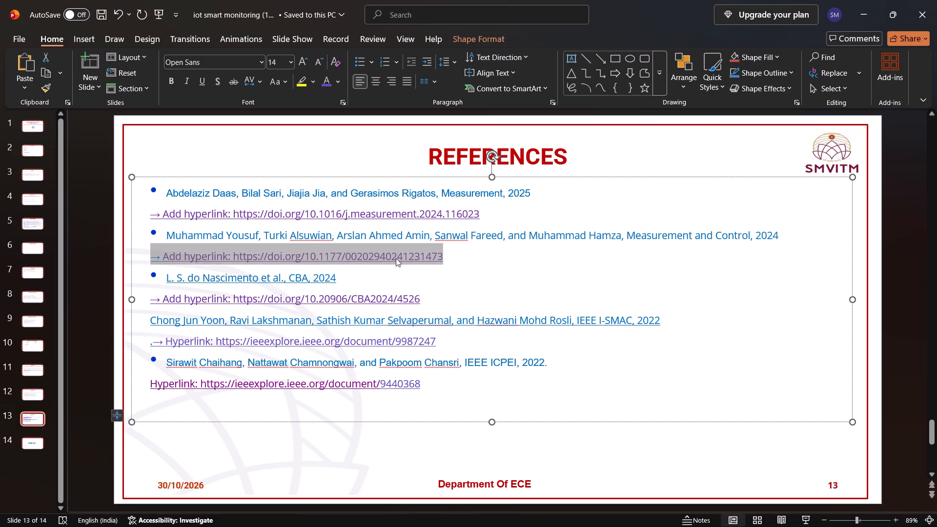
Set the font of the second reference line, the Measurement and Control, 2024 citation, to Arial (Body).
{"action": "left_click_drag", "start_coordinate": [782, 240], "coordinate": [381, 249]}
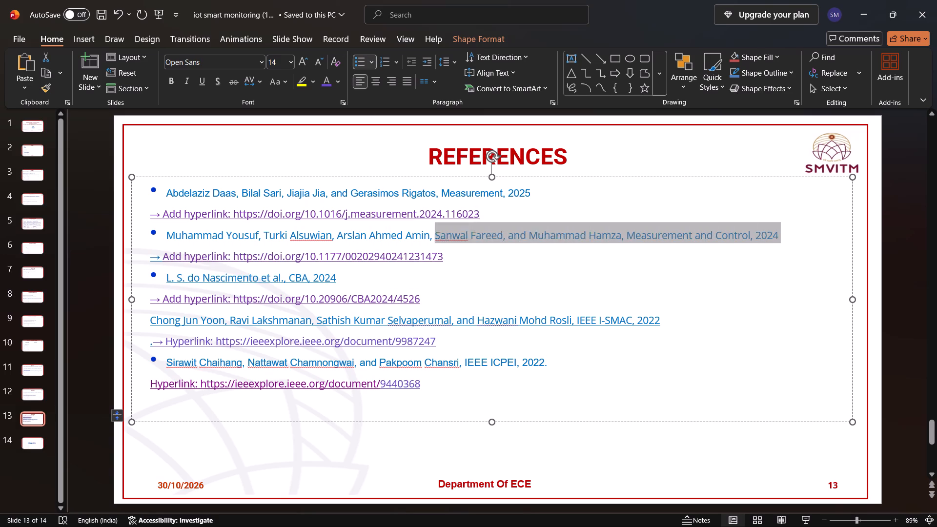
{"action": "left_click_drag", "start_coordinate": [381, 249], "coordinate": [140, 235]}
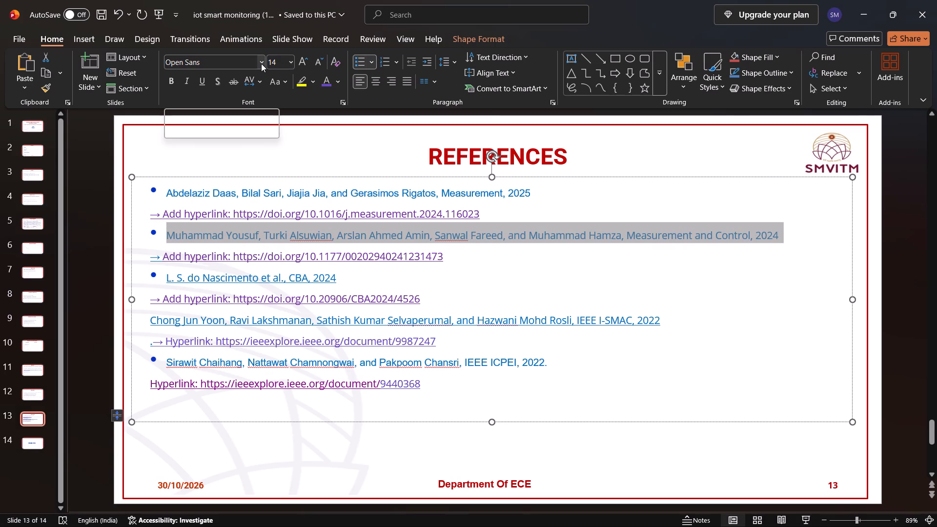
{"action": "left_click", "coordinate": [221, 63]}
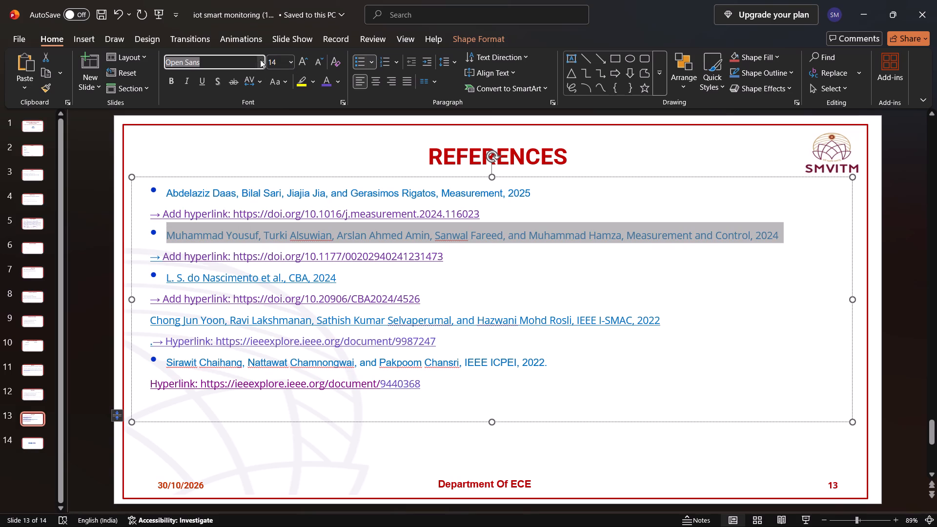
{"action": "left_click", "coordinate": [260, 60]}
{"action": "left_click", "coordinate": [341, 75]}
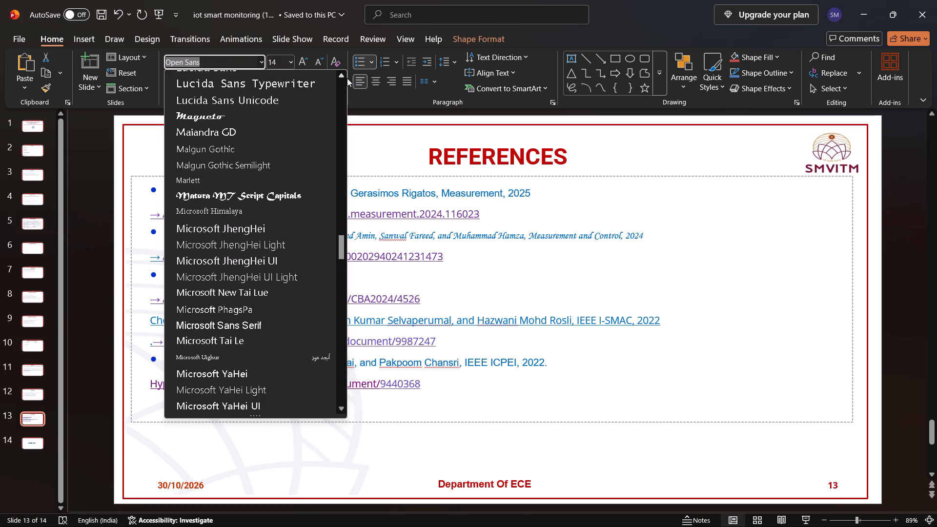
{"action": "key", "text": "a"}
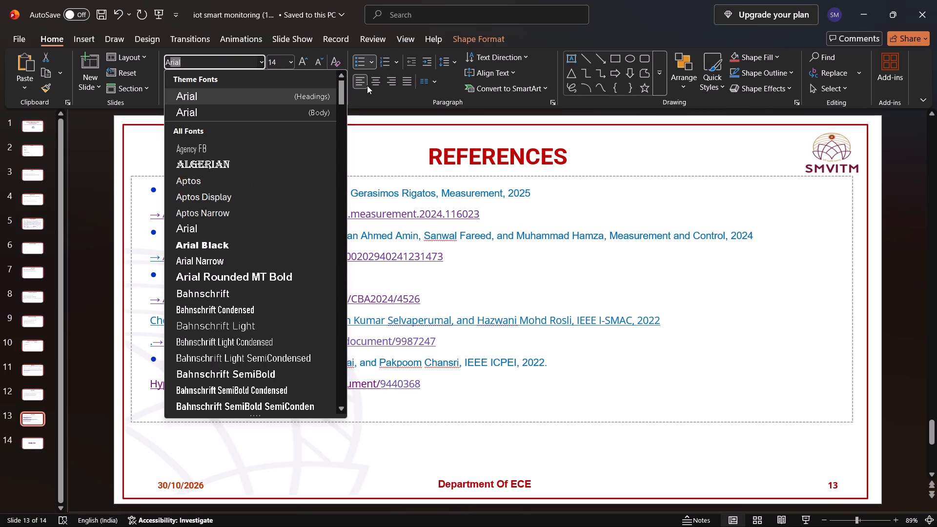
{"action": "left_click", "coordinate": [297, 115]}
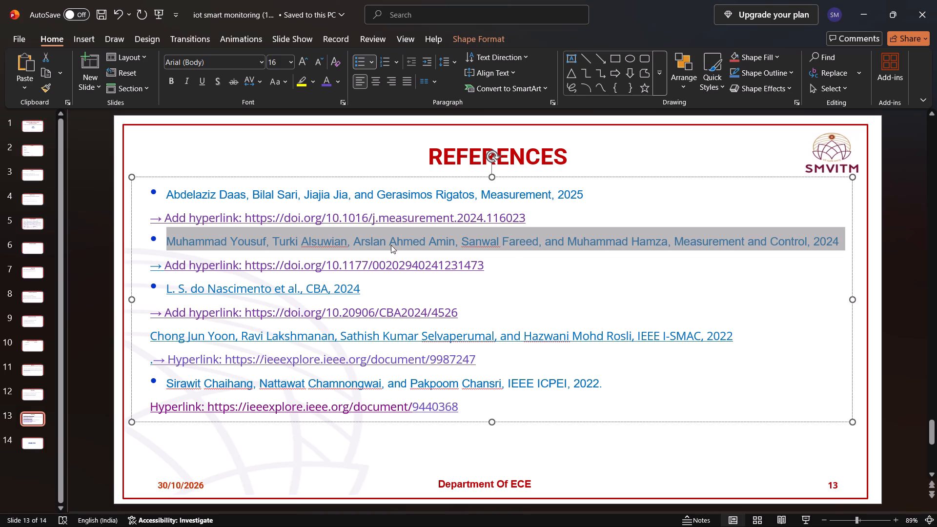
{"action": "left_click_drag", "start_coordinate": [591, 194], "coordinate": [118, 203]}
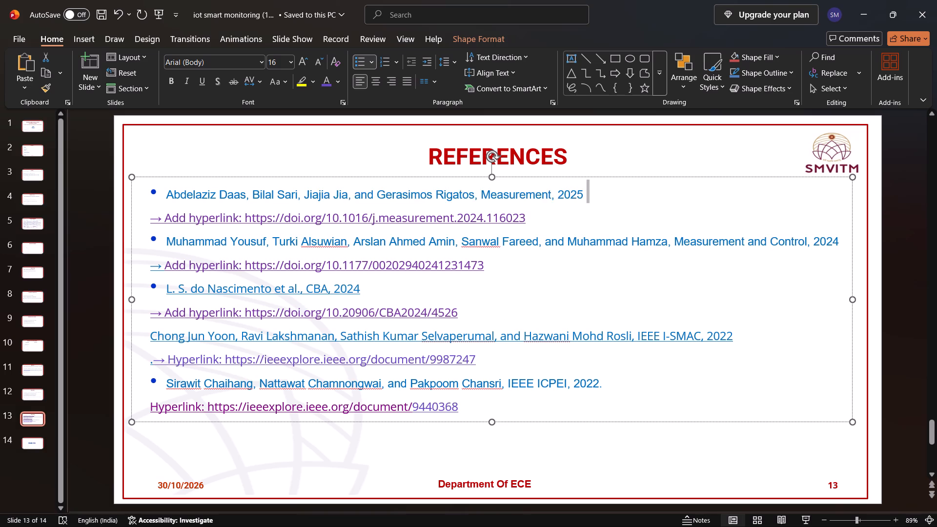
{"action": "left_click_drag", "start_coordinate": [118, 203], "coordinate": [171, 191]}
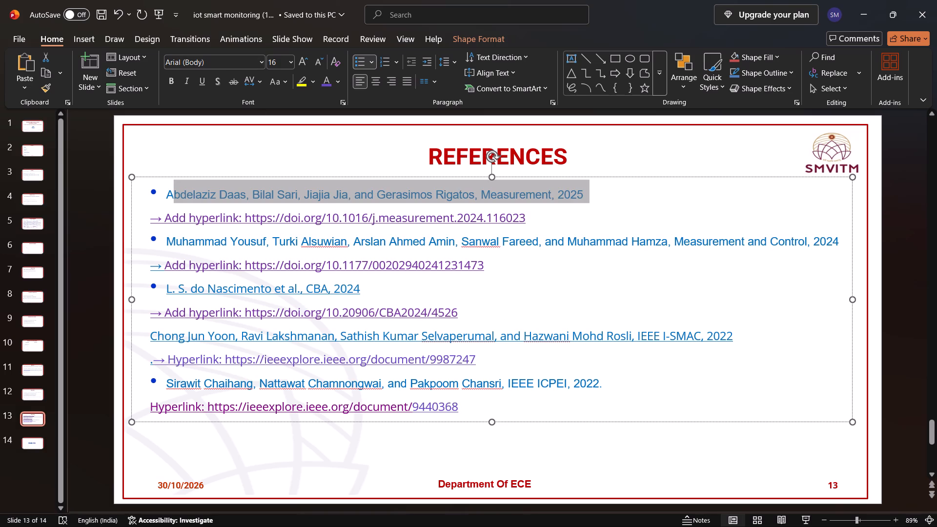
Select the text of the third reference line, the CBA, 2024 citation.
{"action": "left_click_drag", "start_coordinate": [361, 290], "coordinate": [187, 287]}
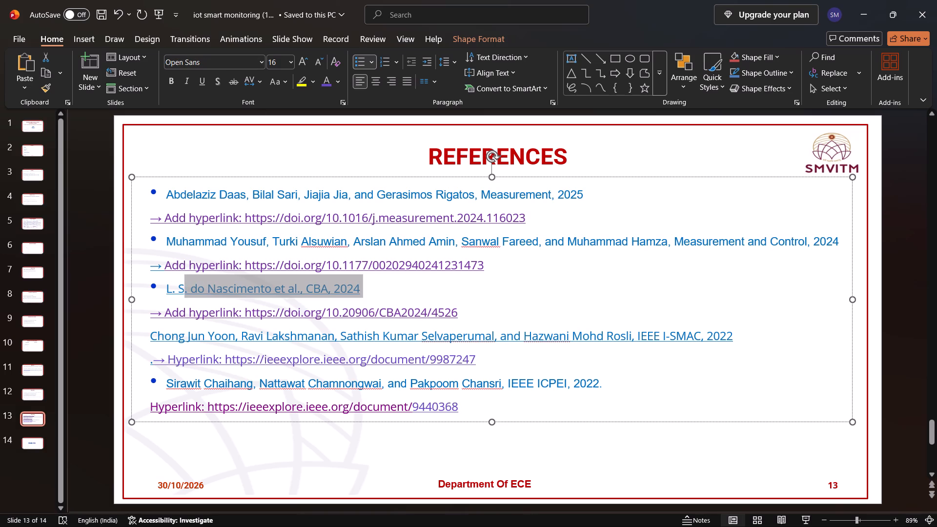
{"action": "left_click_drag", "start_coordinate": [187, 287], "coordinate": [164, 288]}
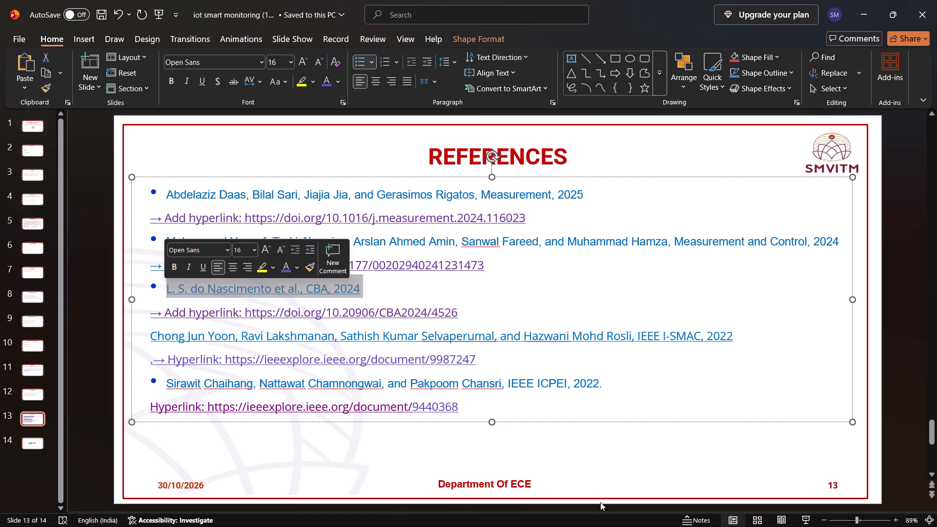
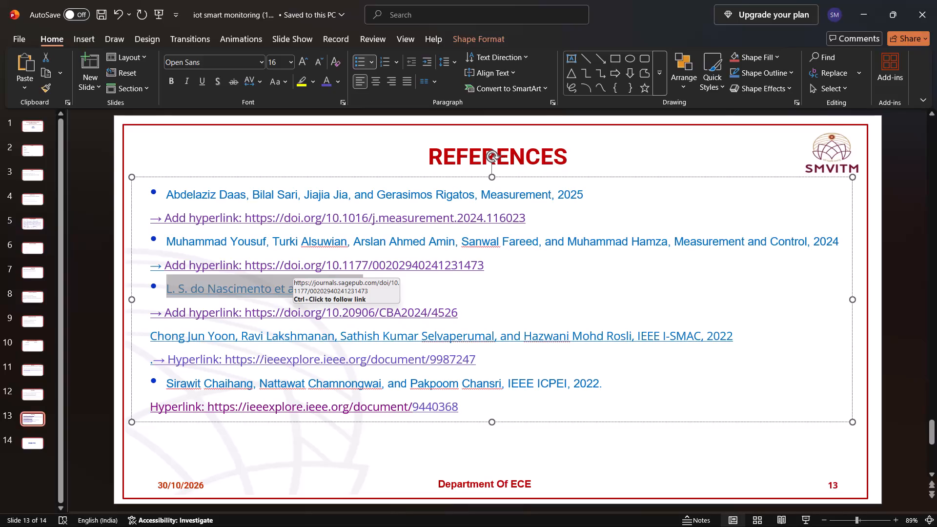
Replace the third reference's citation with the copied full author list and Congresso Brasileiro de Automática (CBA), 2024.
{"action": "key", "text": "ctrl+v"}
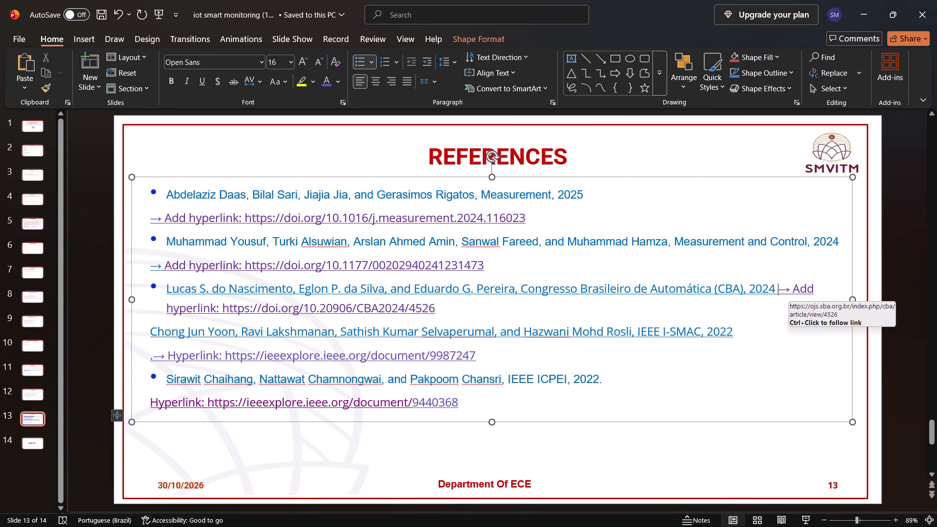
Delete the word "Add" from the link text that follows the third reference's citation.
{"action": "left_click", "coordinate": [817, 286]}
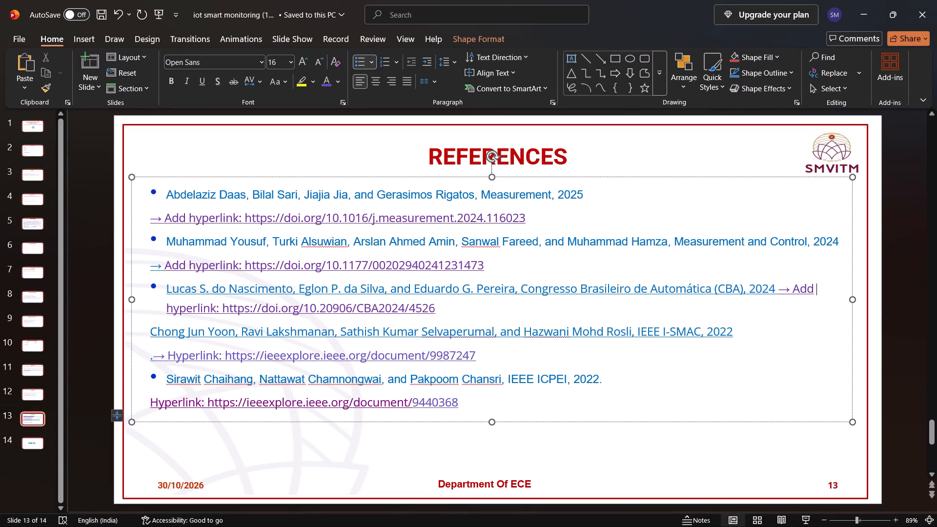
{"action": "key", "text": "BackSpace"}
{"action": "key", "text": "BackSpace"}
{"action": "key", "text": "BackSpace"}
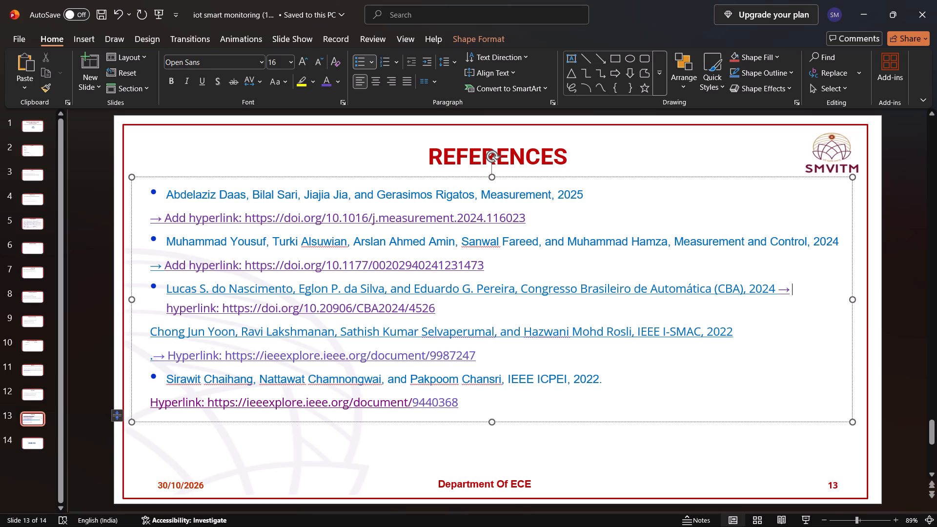
{"action": "left_click", "coordinate": [775, 289]}
{"action": "key", "text": "Return"}
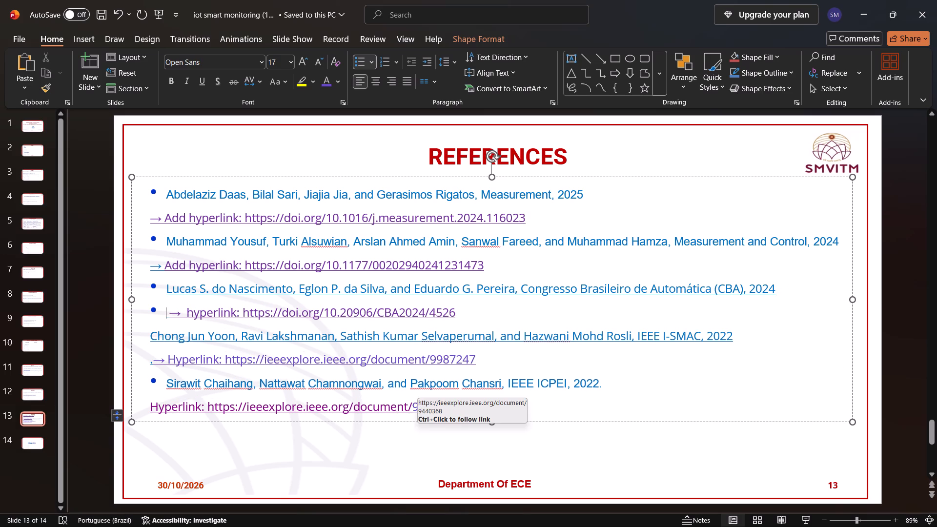
{"action": "left_click_drag", "start_coordinate": [464, 309], "coordinate": [319, 334]}
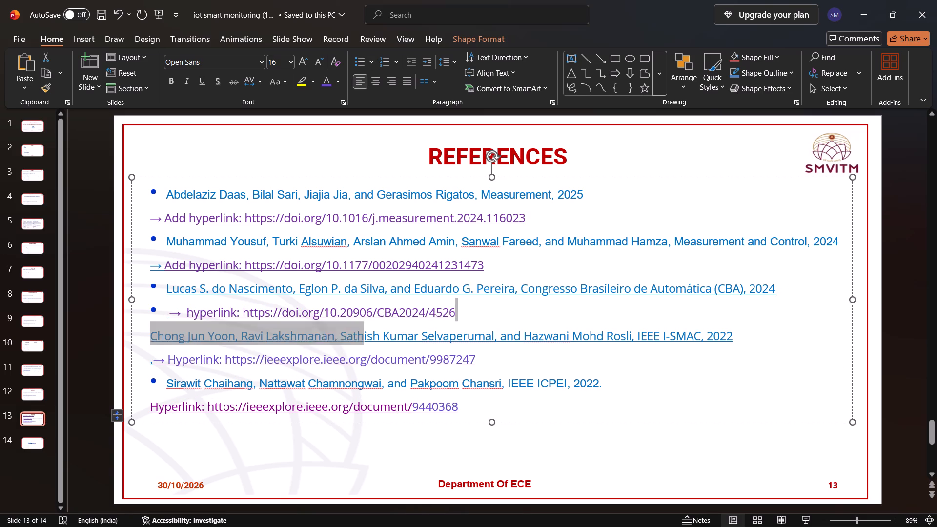
{"action": "left_click_drag", "start_coordinate": [319, 334], "coordinate": [171, 299]}
{"action": "left_click", "coordinate": [360, 62]}
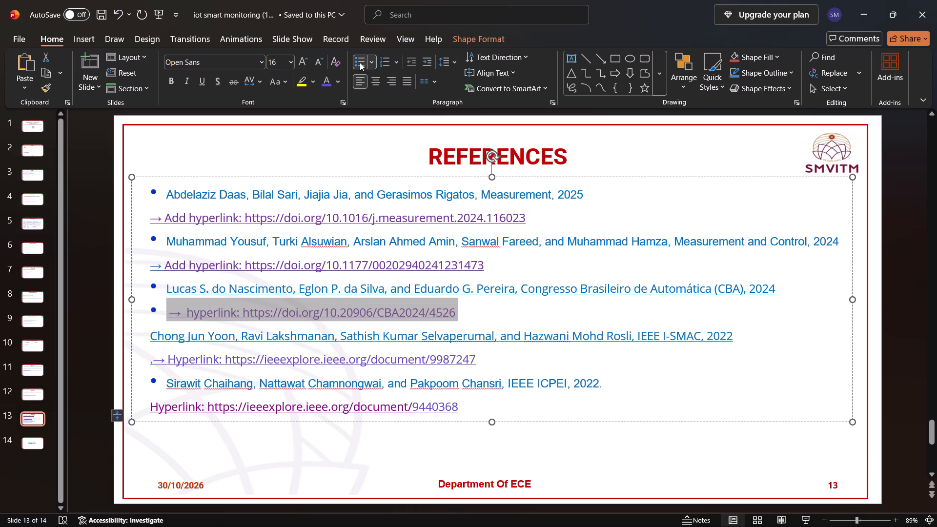
{"action": "left_click", "coordinate": [186, 265]}
{"action": "key", "text": "BackSpace"}
{"action": "key", "text": "BackSpace"}
{"action": "key", "text": "BackSpace"}
{"action": "key", "text": "BackSpace"}
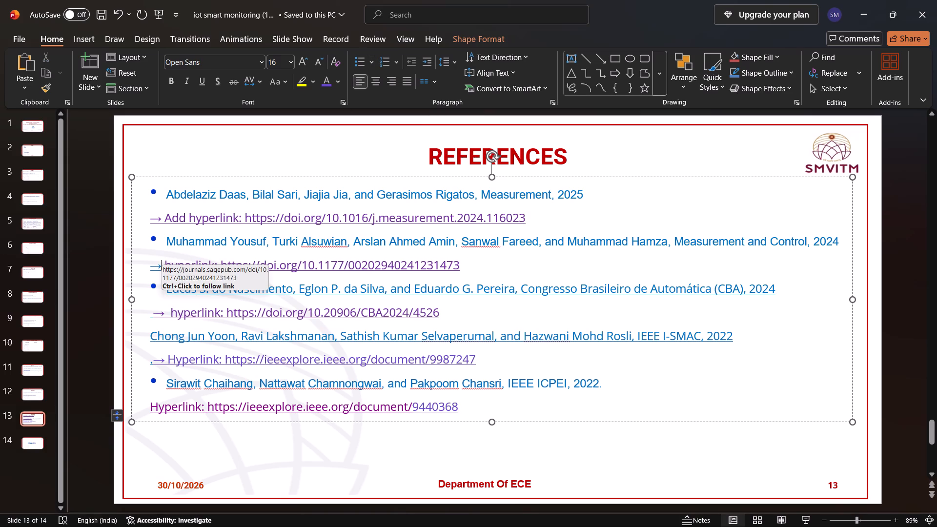
Apply the current purple font colour to the second reference's entire hyperlink line.
{"action": "left_click_drag", "start_coordinate": [466, 264], "coordinate": [145, 262]}
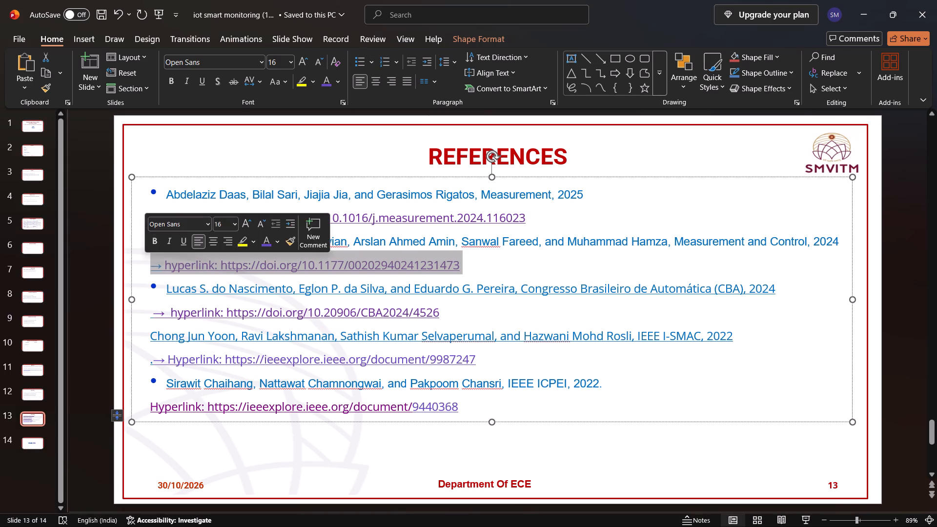
{"action": "left_click", "coordinate": [327, 75]}
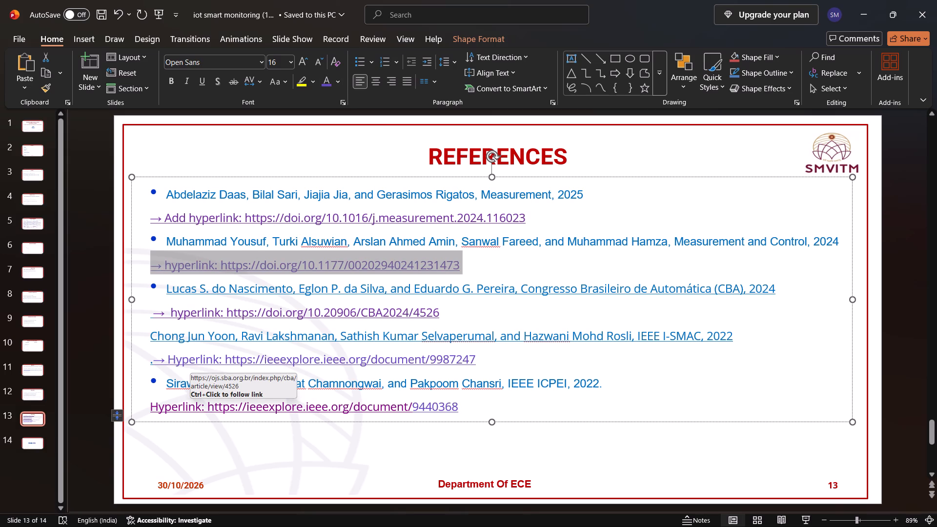
Change "Add hyperlink" to "Hyperlink" in the first reference's link line.
{"action": "left_click", "coordinate": [185, 217]}
{"action": "key", "text": "BackSpace"}
{"action": "key", "text": "BackSpace"}
{"action": "key", "text": "BackSpace"}
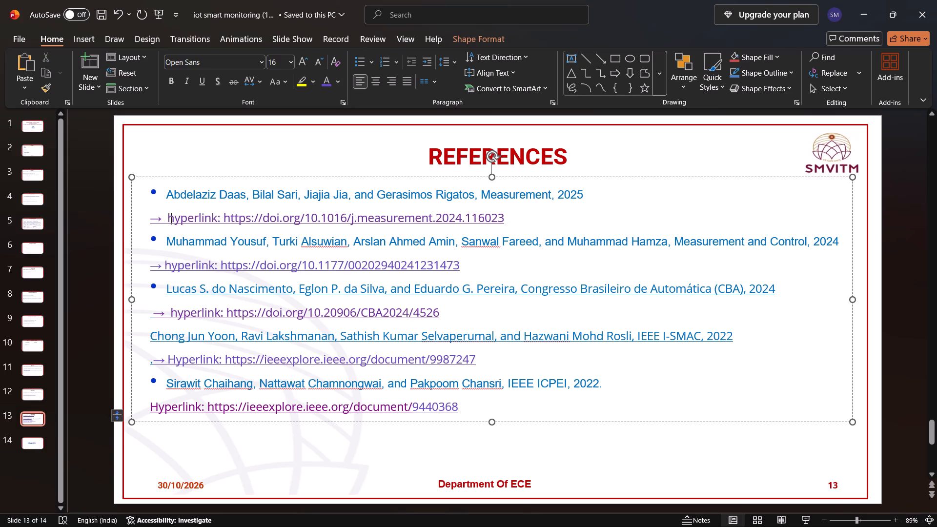
{"action": "key", "text": "Right"}
{"action": "key", "text": "Right"}
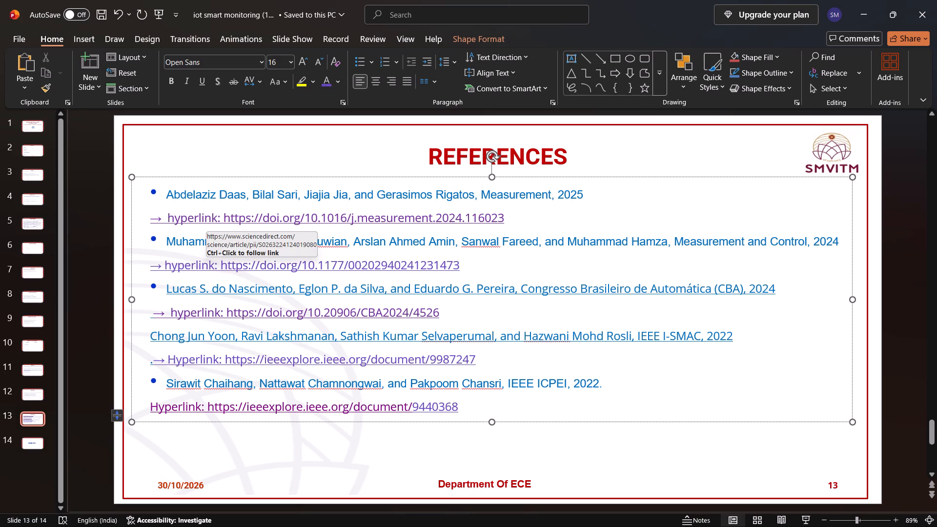
{"action": "key", "text": "BackSpace"}
{"action": "key", "text": "shift+h"}
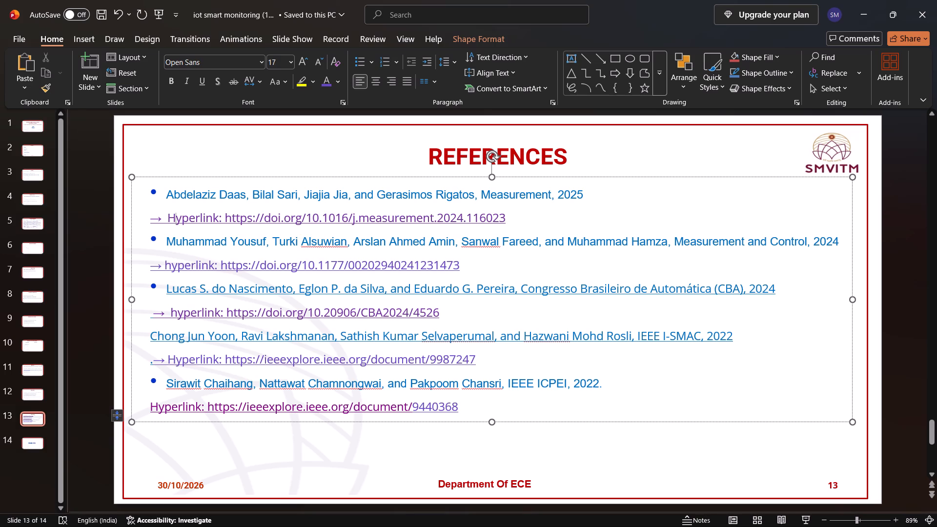
Capitalise the word "Hyperlink" in the second reference's link line.
{"action": "key", "text": "Down"}
{"action": "key", "text": "Down"}
{"action": "key", "text": "Left"}
{"action": "key", "text": "BackSpace"}
{"action": "key", "text": "shift+h"}
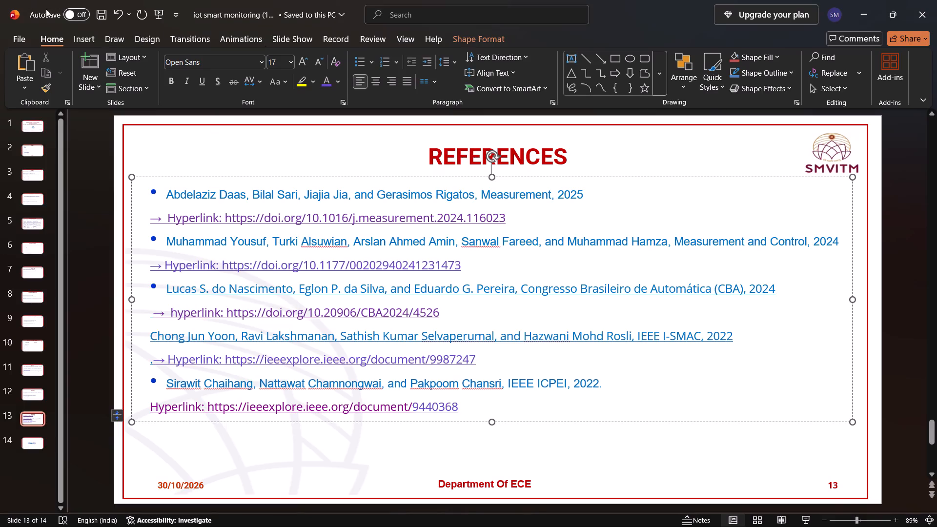
Turn on AutoSave for the presentation by uploading it to OneDrive - Personal.
{"action": "left_click", "coordinate": [79, 11]}
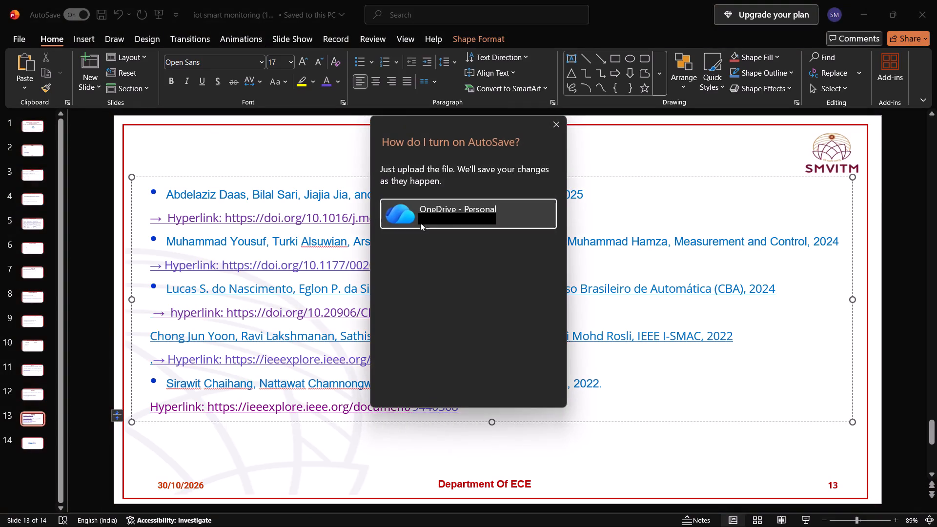
{"action": "left_click", "coordinate": [419, 220]}
{"action": "triple_click", "coordinate": [419, 211]}
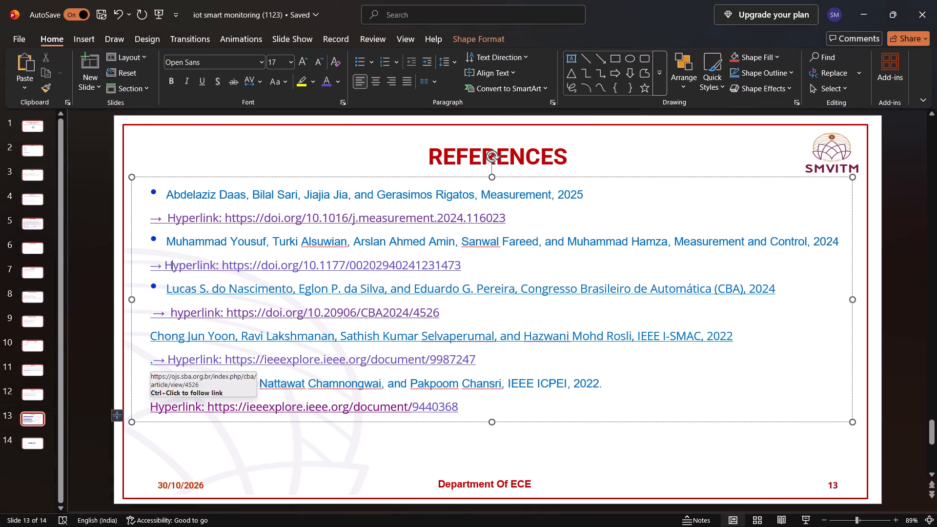
Capitalise the word "Hyperlink" in the third reference's link line.
{"action": "left_click", "coordinate": [177, 313]}
{"action": "key", "text": "BackSpace"}
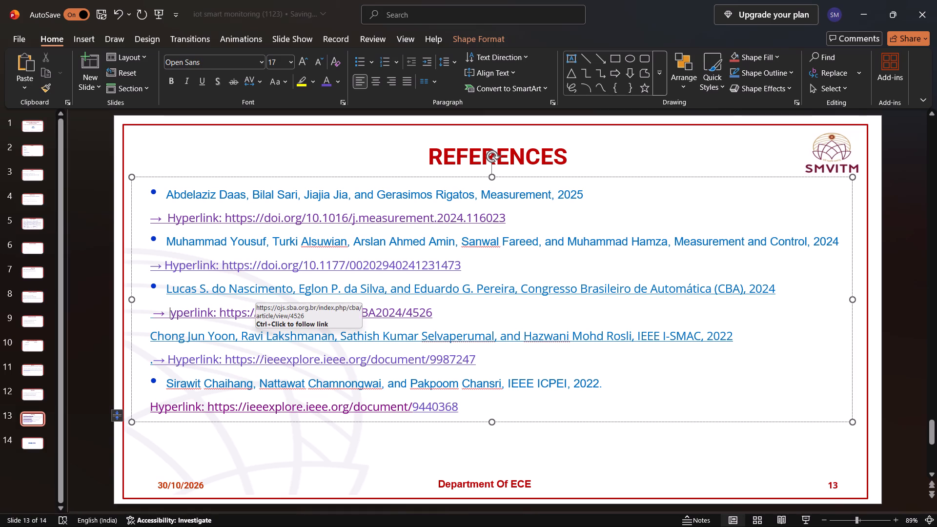
{"action": "key", "text": "shift+h"}
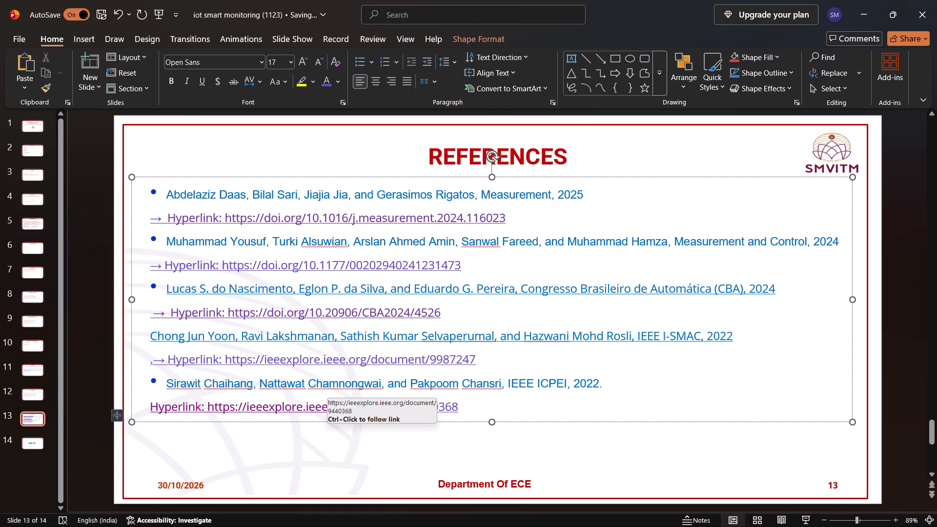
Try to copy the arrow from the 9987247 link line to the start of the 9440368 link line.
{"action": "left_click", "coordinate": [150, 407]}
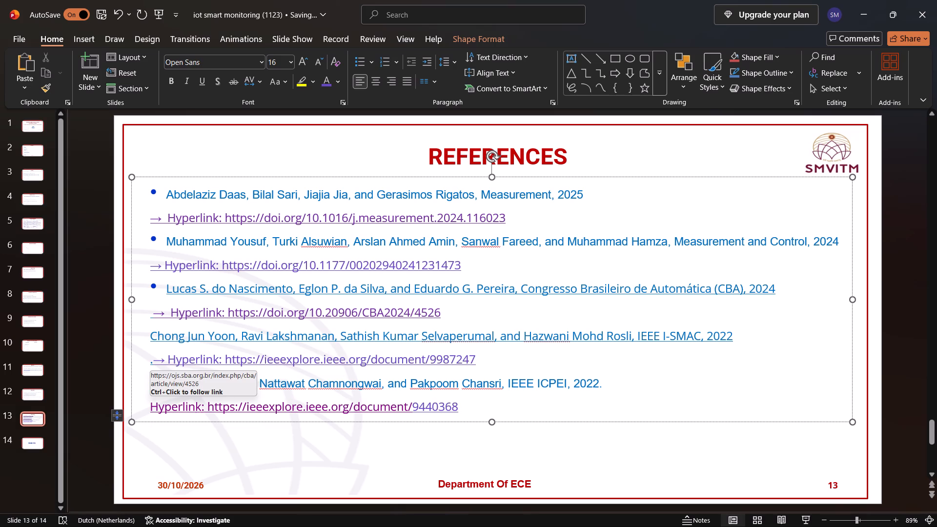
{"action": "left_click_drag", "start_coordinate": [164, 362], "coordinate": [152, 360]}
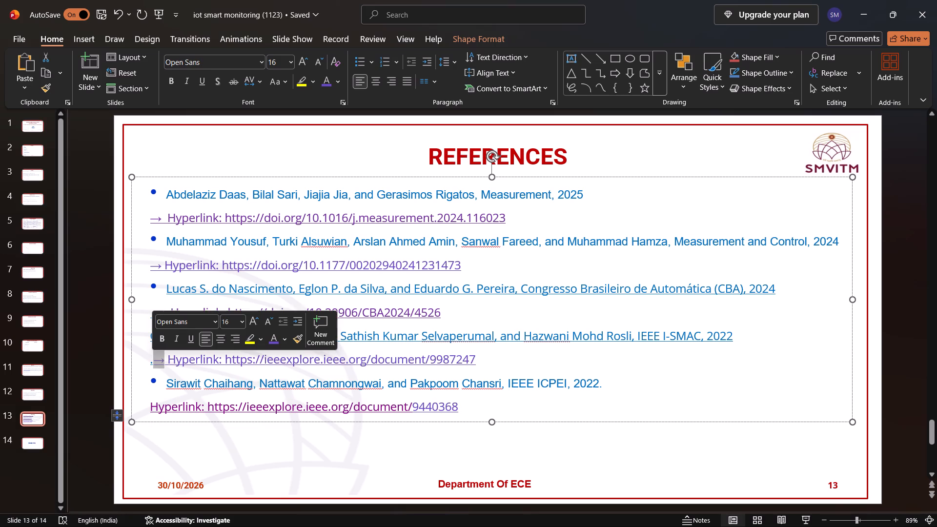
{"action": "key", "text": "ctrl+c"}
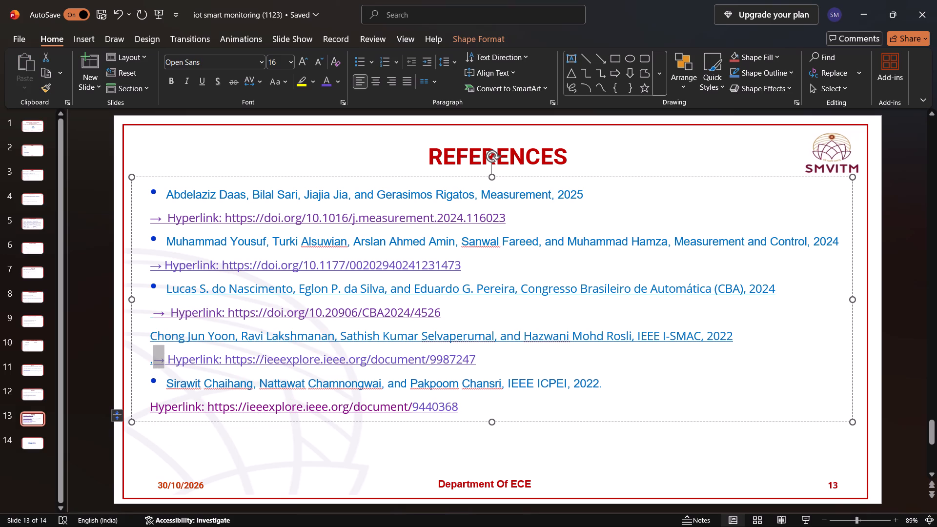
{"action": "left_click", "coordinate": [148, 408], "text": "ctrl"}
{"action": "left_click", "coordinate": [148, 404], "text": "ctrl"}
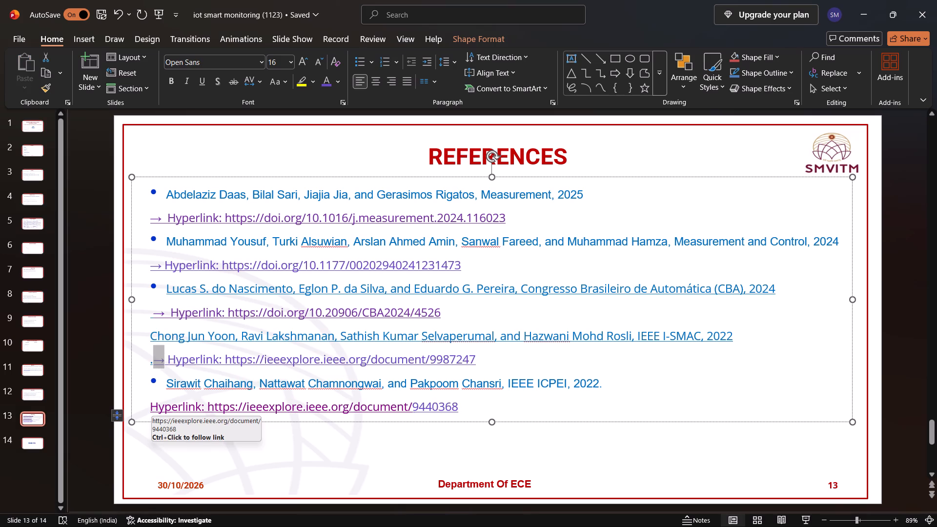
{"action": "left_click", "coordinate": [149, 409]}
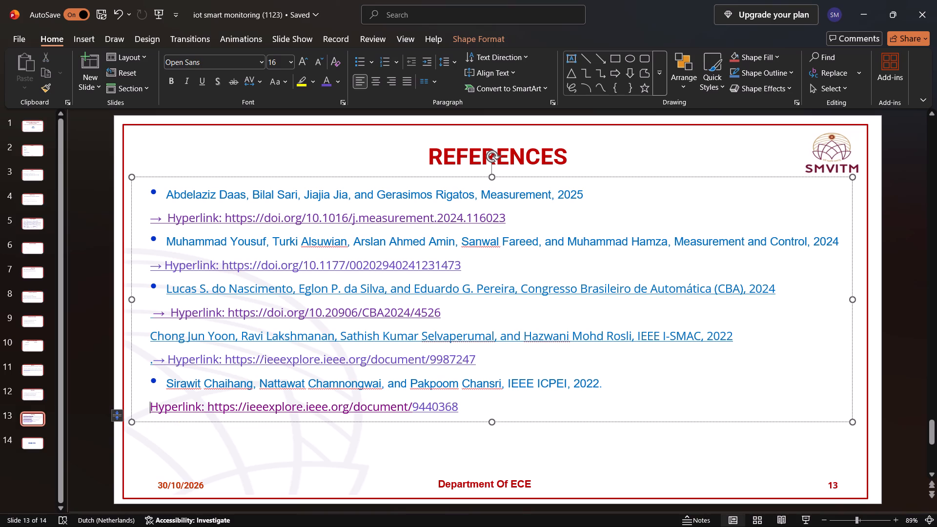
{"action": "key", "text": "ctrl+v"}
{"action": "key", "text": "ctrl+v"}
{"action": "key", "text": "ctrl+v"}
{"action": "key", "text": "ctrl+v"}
Add leading spaces to the 9440368 link line and insert there the arrow copied from the 9987247 link line.
{"action": "key", "text": "space"}
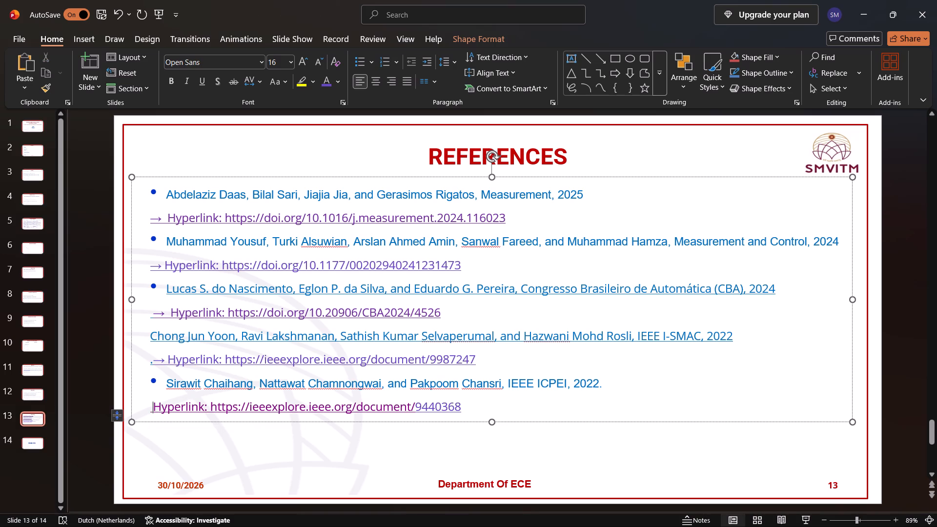
{"action": "key", "text": "space"}
{"action": "key", "text": "space"}
{"action": "key", "text": "space"}
{"action": "left_click_drag", "start_coordinate": [167, 361], "coordinate": [157, 361]}
{"action": "key", "text": "ctrl+c"}
{"action": "key", "text": "ctrl+c"}
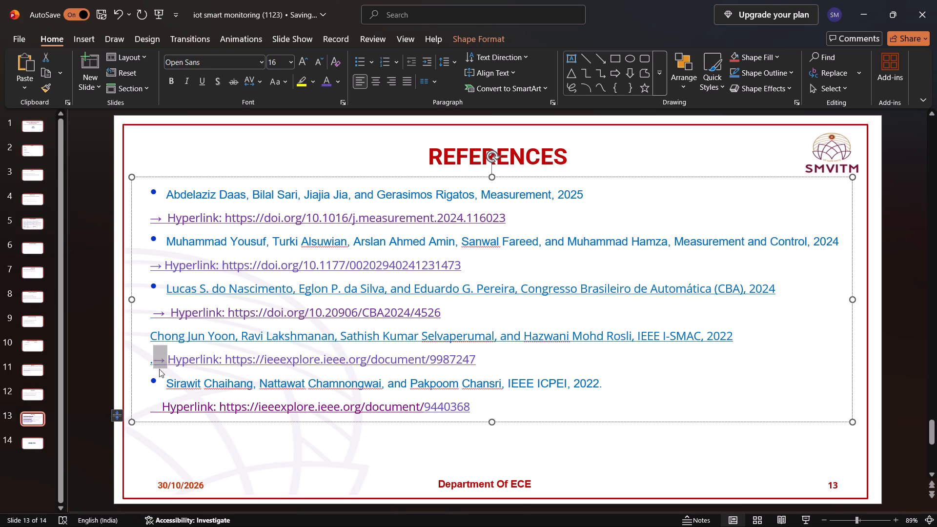
{"action": "left_click", "coordinate": [155, 403]}
{"action": "key", "text": "ctrl+v"}
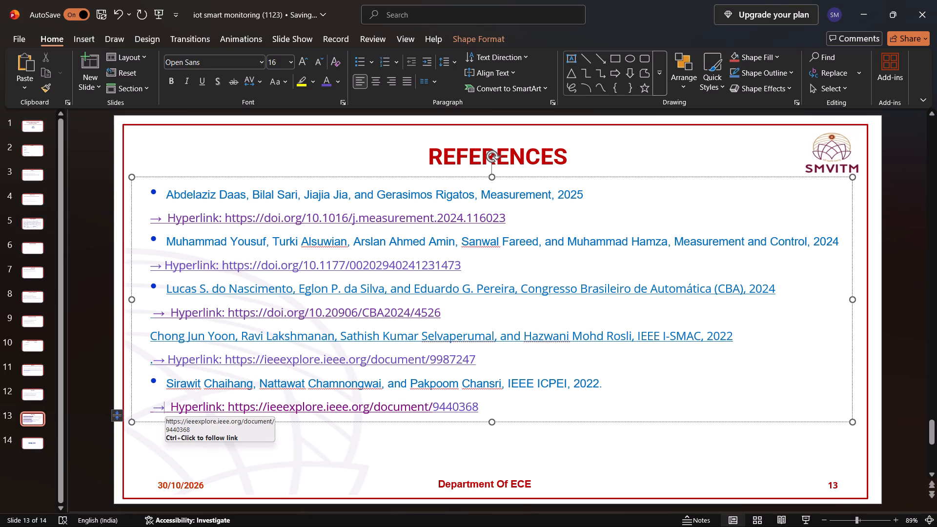
Apply the current purple font colour to the last reference's hyperlink line, including its arrow.
{"action": "left_click_drag", "start_coordinate": [165, 408], "coordinate": [150, 407]}
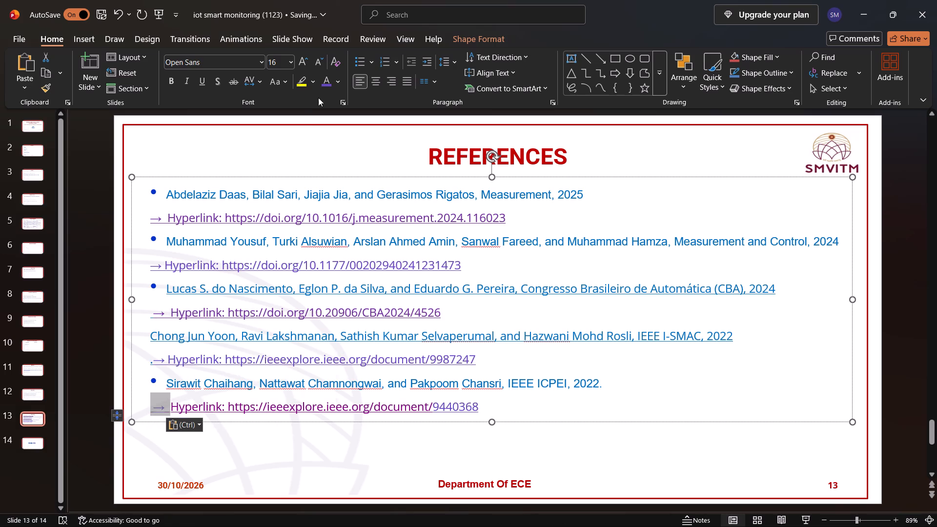
{"action": "left_click", "coordinate": [323, 83]}
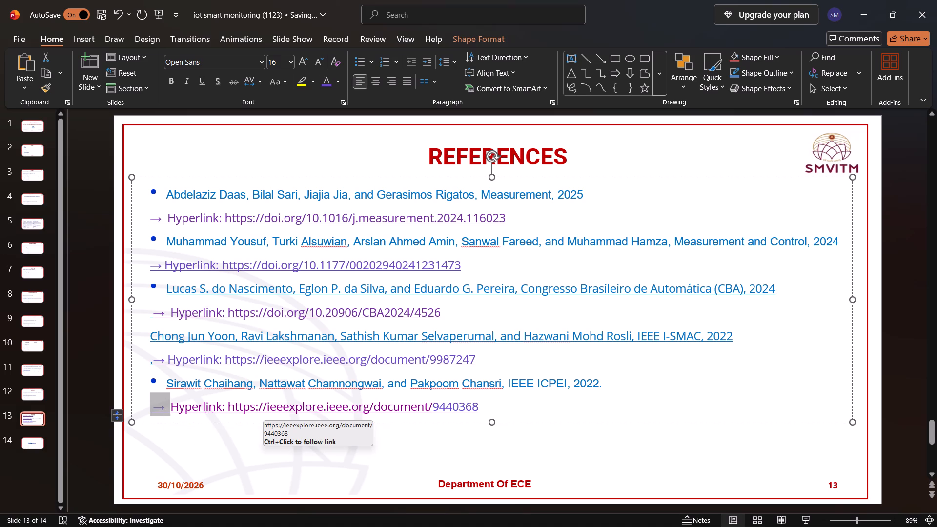
{"action": "left_click_drag", "start_coordinate": [481, 406], "coordinate": [157, 393]}
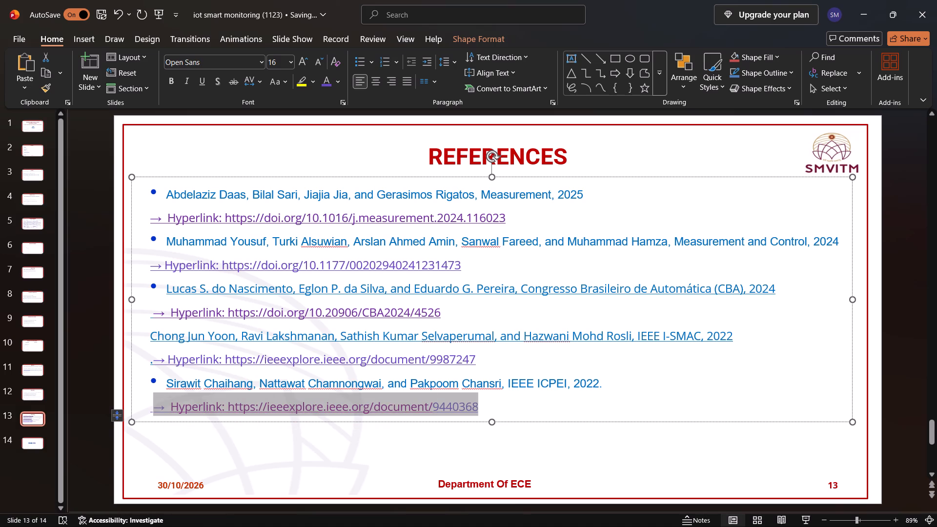
{"action": "left_click", "coordinate": [323, 84]}
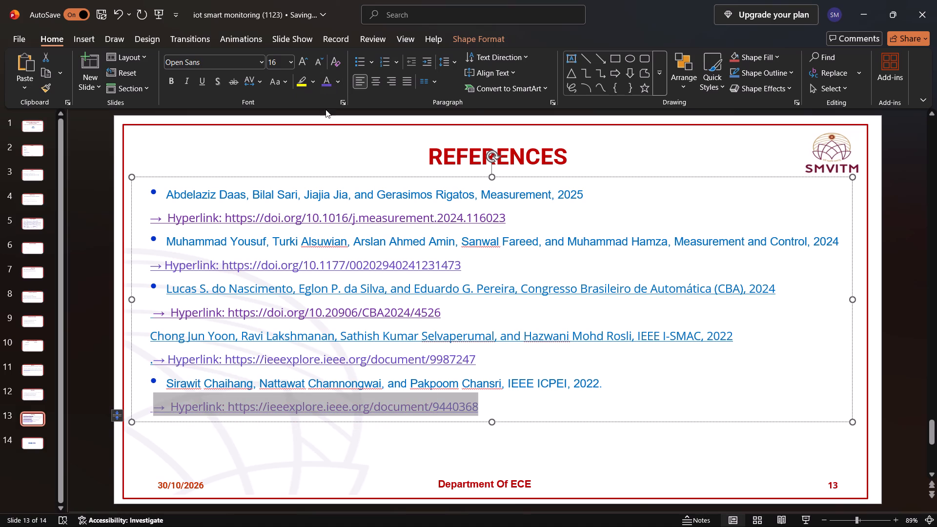
{"action": "left_click", "coordinate": [505, 403]}
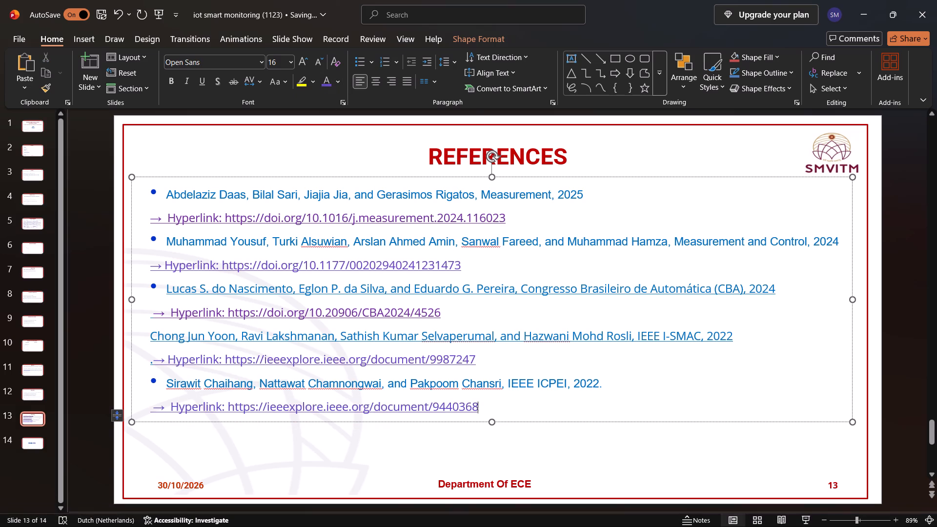
Set the font of all the reference and hyperlink lines on the References slide to Arial (Body).
{"action": "left_click_drag", "start_coordinate": [501, 415], "coordinate": [192, 202]}
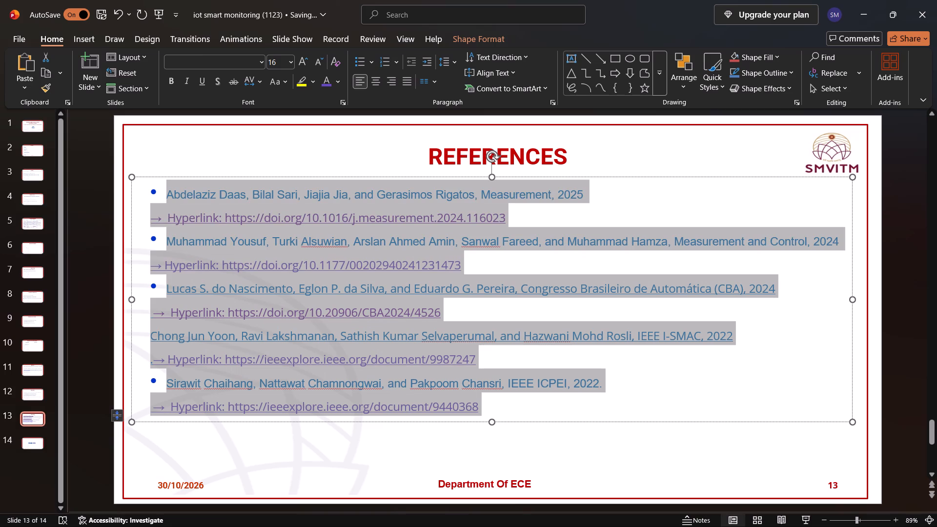
{"action": "left_click_drag", "start_coordinate": [192, 202], "coordinate": [181, 197]}
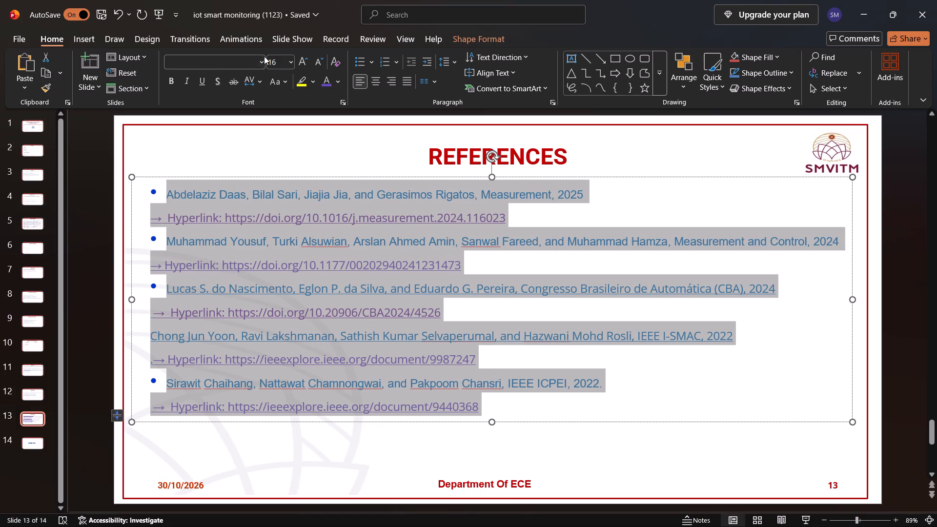
{"action": "left_click", "coordinate": [263, 61]}
{"action": "left_click", "coordinate": [210, 116]}
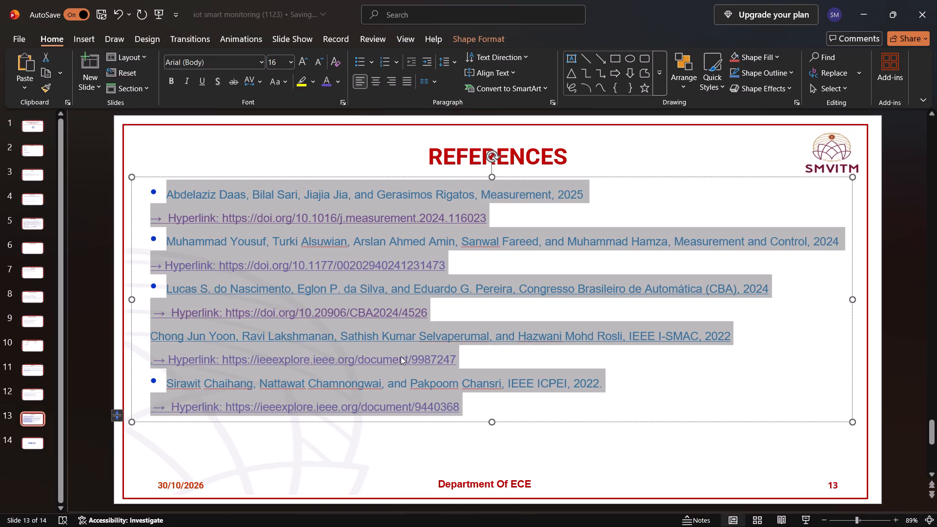
{"action": "left_click", "coordinate": [737, 399]}
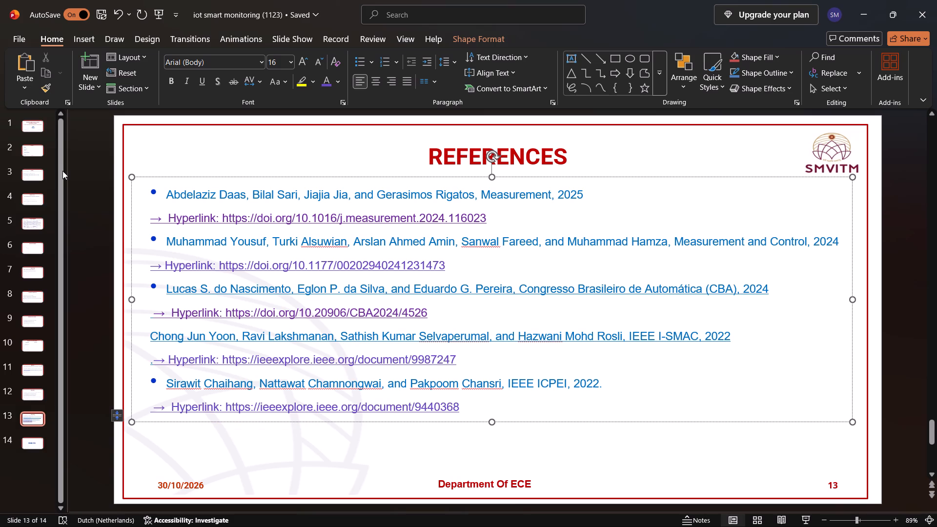
On slide 10, copy the five hardware bullets into the small empty text box below the Software Details heading.
{"action": "left_click", "coordinate": [34, 253]}
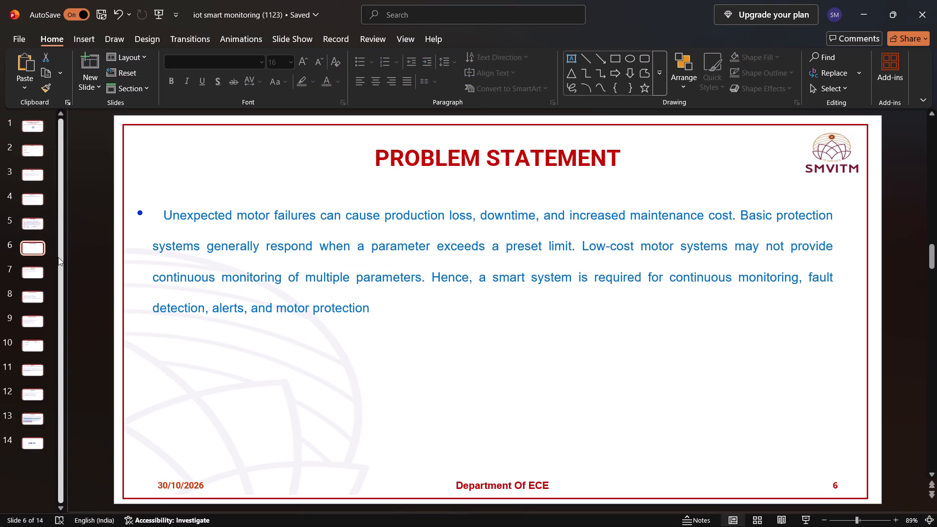
{"action": "left_click", "coordinate": [26, 277]}
{"action": "left_click", "coordinate": [30, 296]}
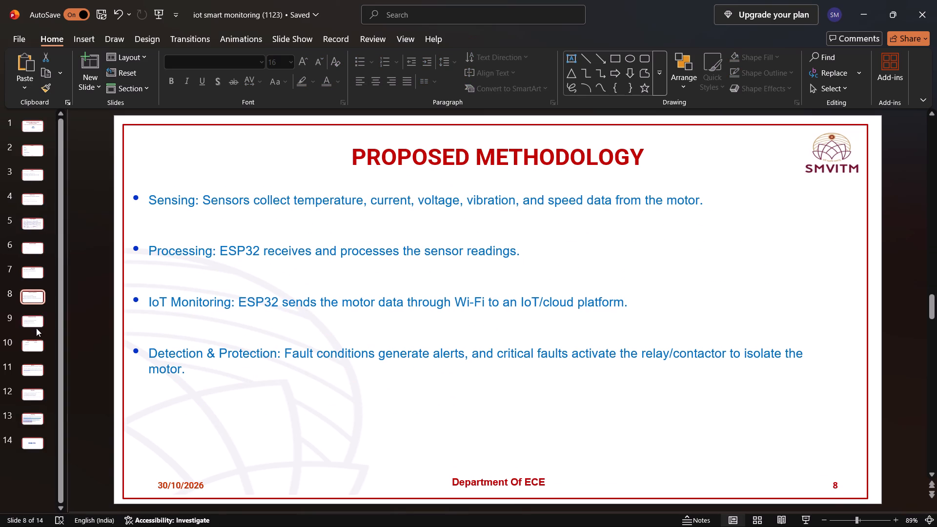
{"action": "left_click", "coordinate": [34, 322]}
{"action": "left_click", "coordinate": [26, 345]}
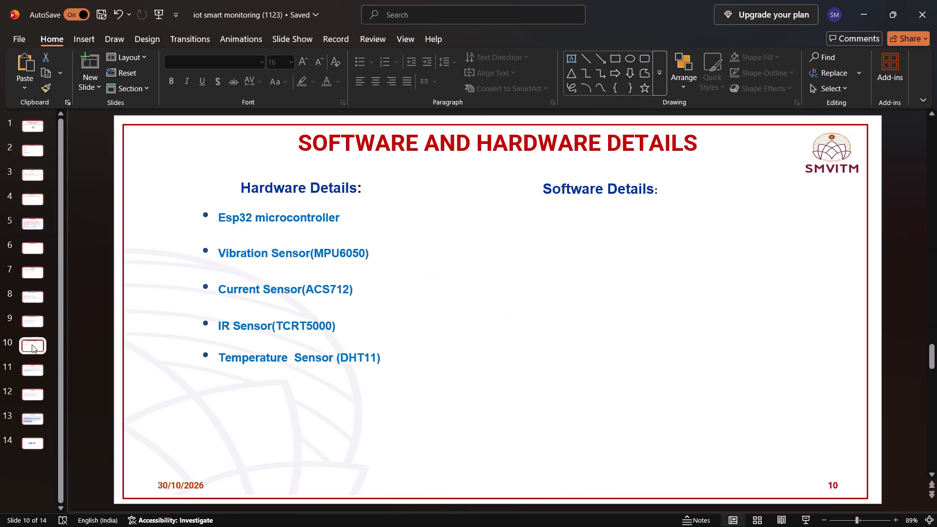
{"action": "double_click", "coordinate": [597, 233]}
{"action": "left_click_drag", "start_coordinate": [594, 228], "coordinate": [596, 246]}
{"action": "left_click_drag", "start_coordinate": [604, 266], "coordinate": [606, 272]}
{"action": "left_click", "coordinate": [607, 272]}
{"action": "left_click_drag", "start_coordinate": [607, 281], "coordinate": [608, 291]}
{"action": "triple_click", "coordinate": [607, 305]}
{"action": "left_click", "coordinate": [609, 307]}
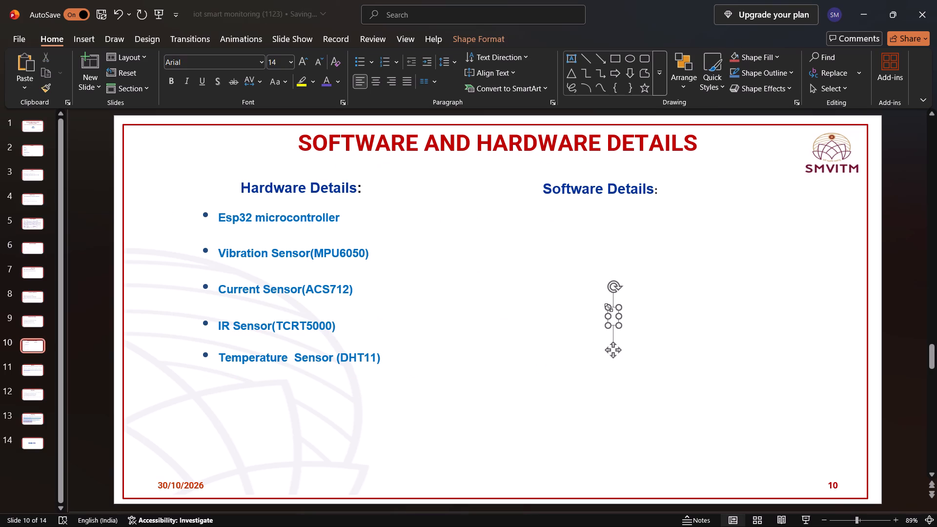
{"action": "left_click", "coordinate": [613, 316]}
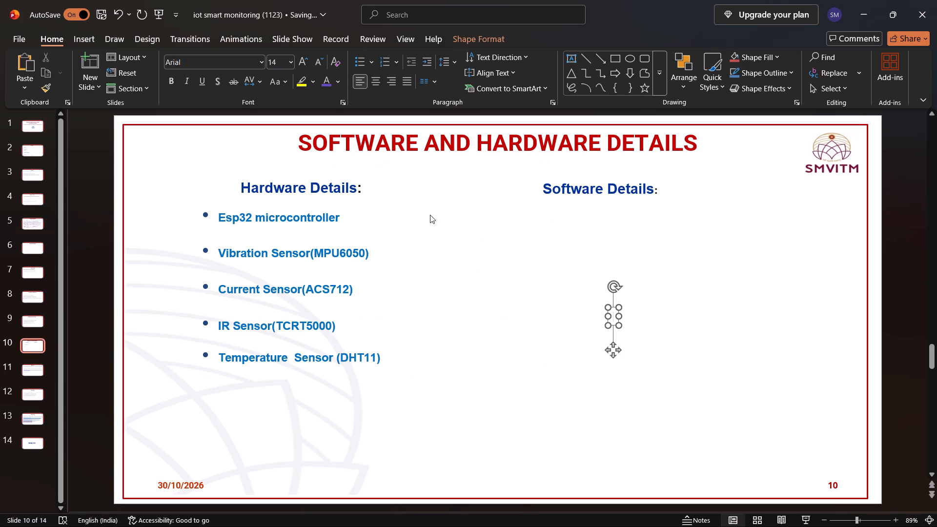
{"action": "left_click_drag", "start_coordinate": [386, 362], "coordinate": [244, 219]}
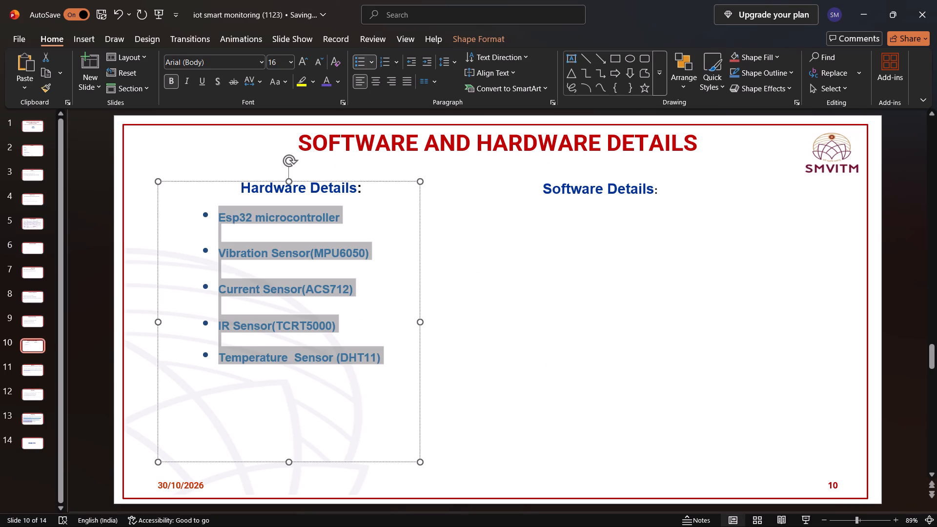
{"action": "left_click_drag", "start_coordinate": [244, 219], "coordinate": [242, 217]}
{"action": "key", "text": "ctrl+c"}
{"action": "left_click", "coordinate": [614, 322]}
{"action": "left_click", "coordinate": [612, 313]}
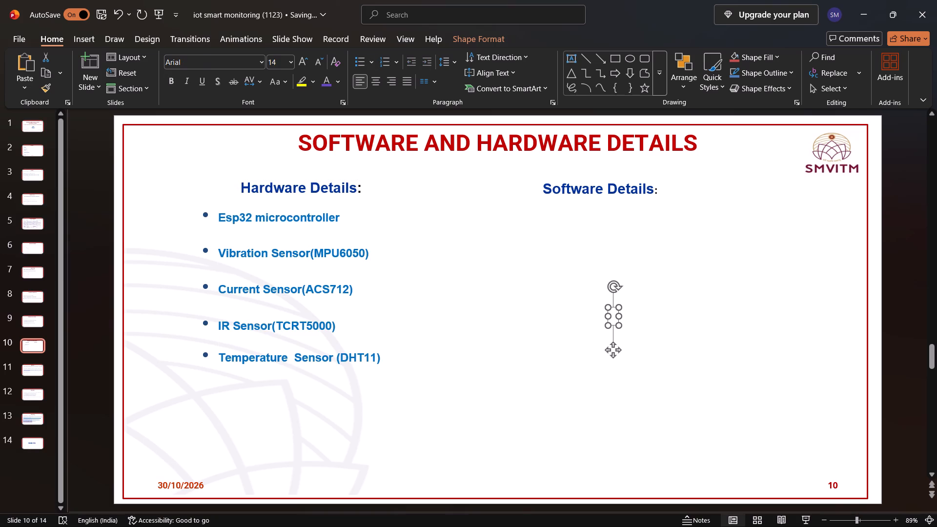
{"action": "key", "text": "ctrl+v"}
Move the pasted list's text box directly beneath the Software Details heading, level with the hardware list.
{"action": "left_click_drag", "start_coordinate": [632, 322], "coordinate": [625, 319]}
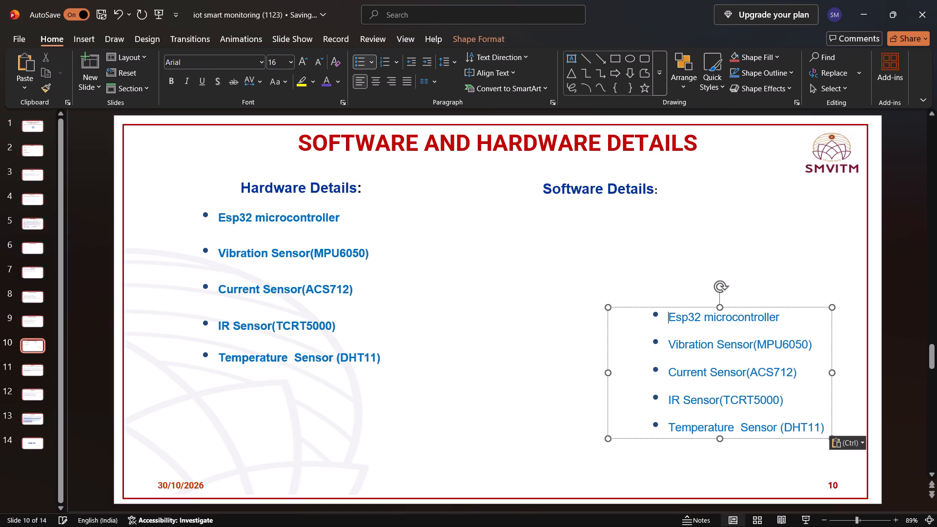
{"action": "left_click_drag", "start_coordinate": [625, 319], "coordinate": [619, 312]}
{"action": "left_click_drag", "start_coordinate": [643, 307], "coordinate": [509, 203]}
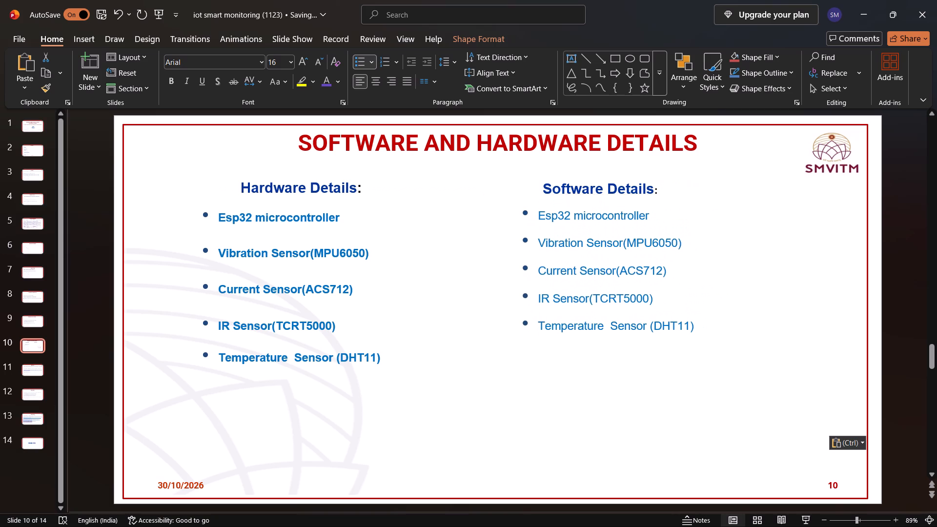
{"action": "left_click_drag", "start_coordinate": [509, 203], "coordinate": [520, 209]}
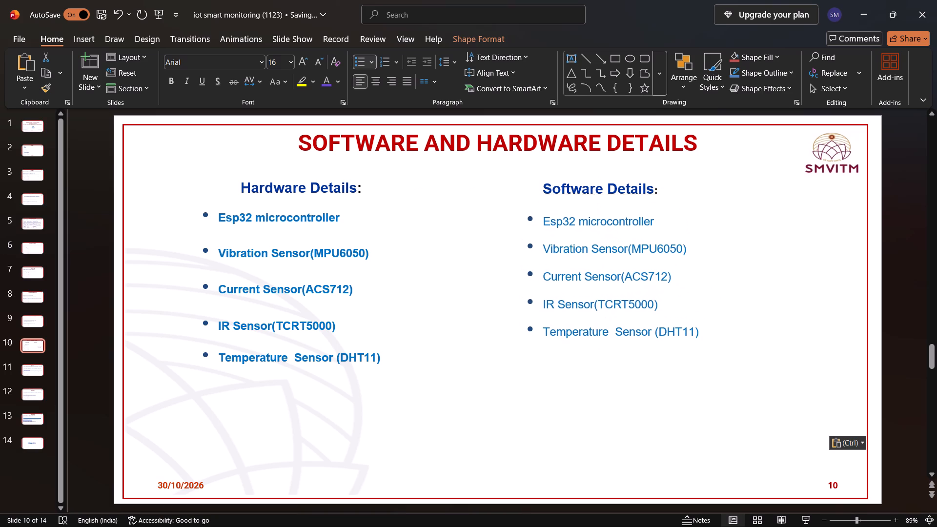
{"action": "left_click_drag", "start_coordinate": [520, 209], "coordinate": [523, 210]}
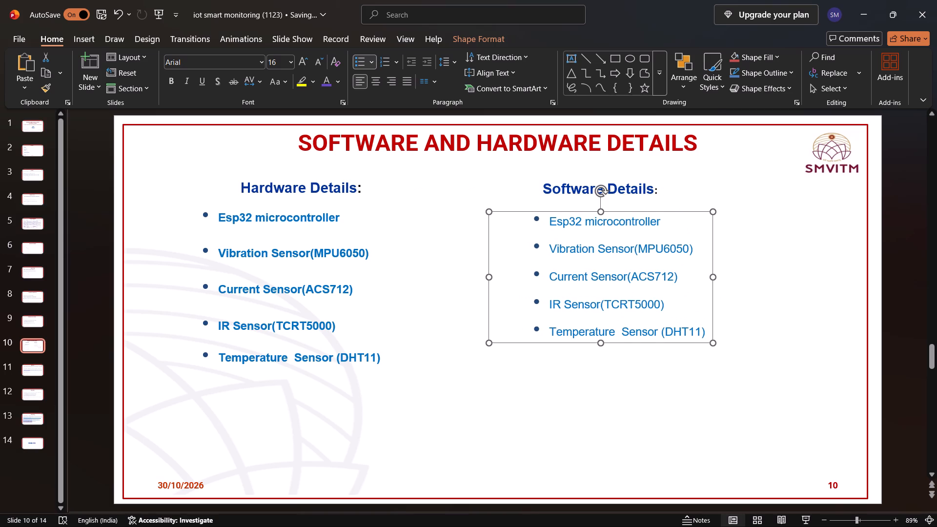
{"action": "left_click_drag", "start_coordinate": [519, 213], "coordinate": [369, 219]}
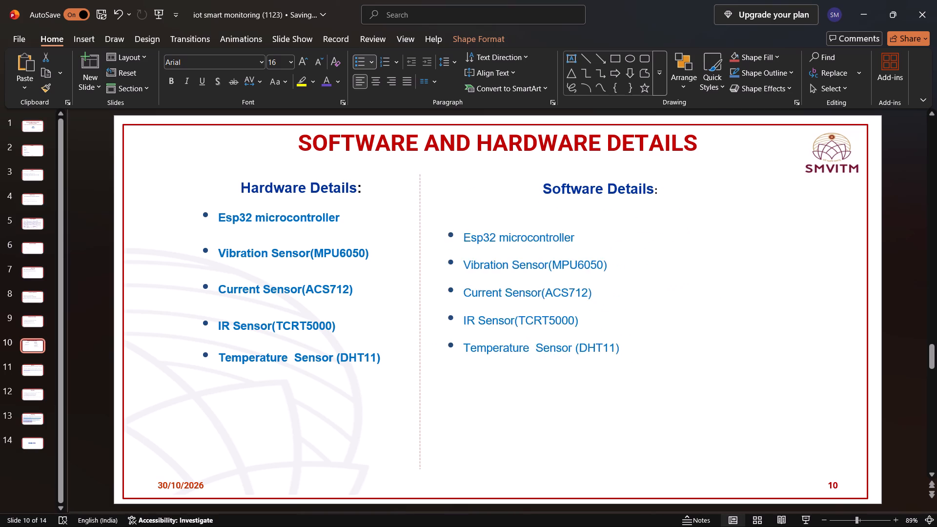
{"action": "left_click_drag", "start_coordinate": [369, 219], "coordinate": [468, 217]}
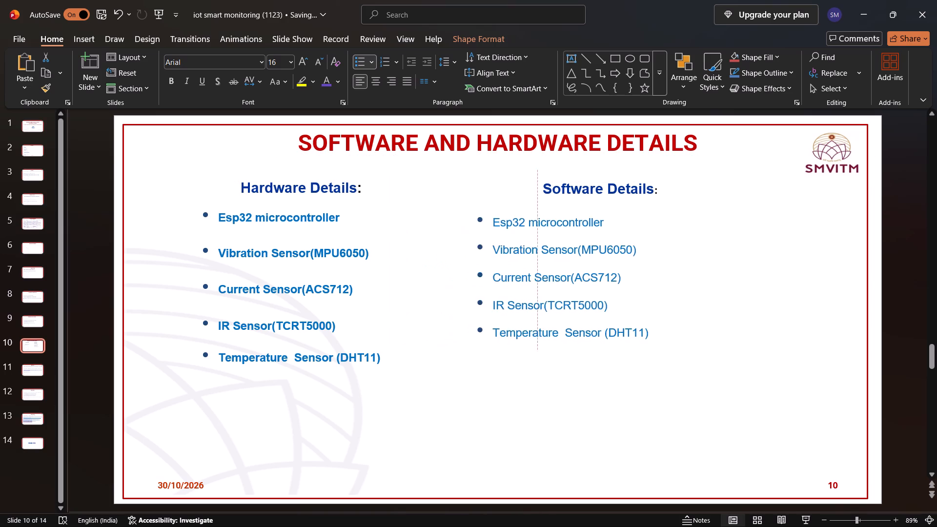
{"action": "left_click_drag", "start_coordinate": [468, 217], "coordinate": [528, 213]}
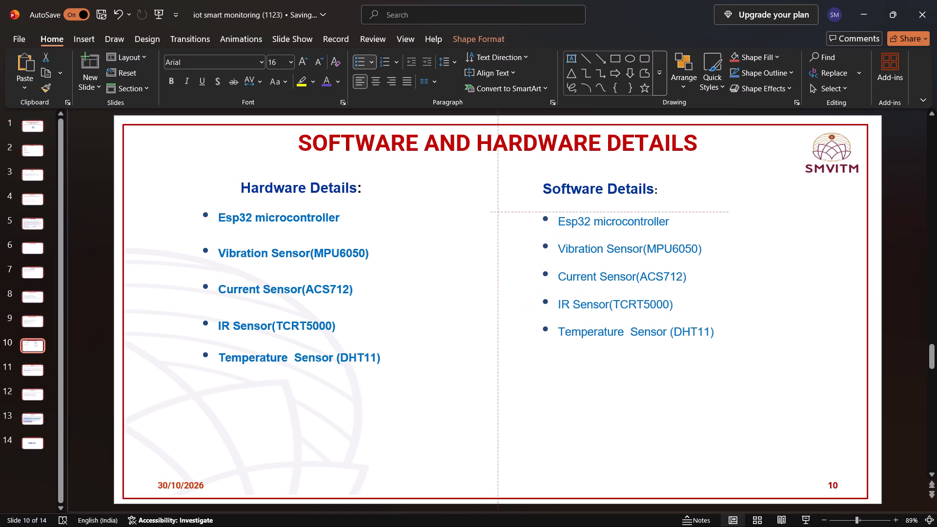
{"action": "left_click_drag", "start_coordinate": [528, 213], "coordinate": [529, 213]}
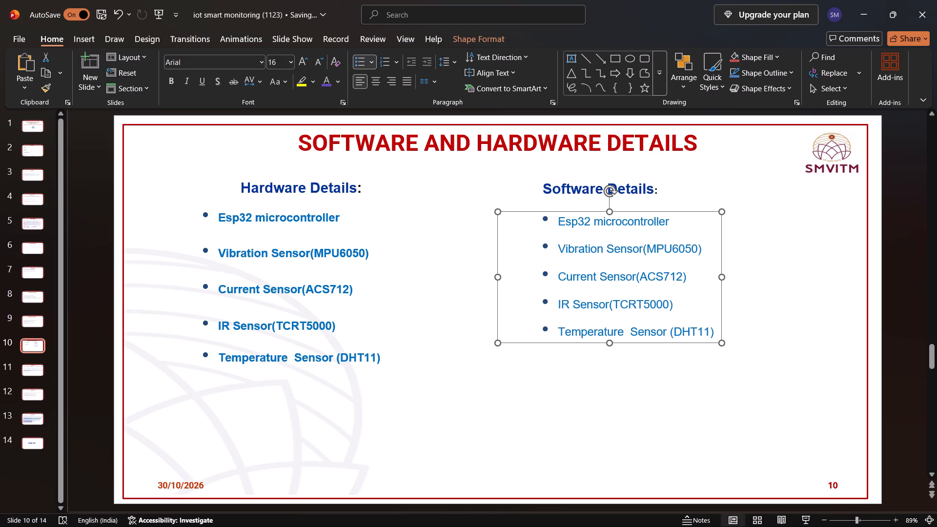
Delete all the copied hardware text from the Software Details list, keeping one empty bullet.
{"action": "left_click", "coordinate": [716, 329]}
{"action": "left_click", "coordinate": [713, 330]}
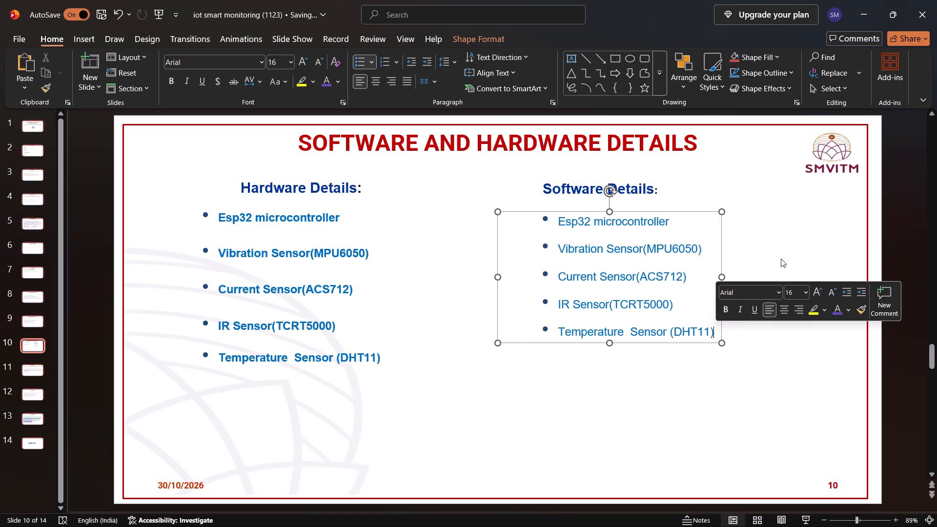
{"action": "key", "text": "BackSpace"}
{"action": "key", "text": "BackSpace"}
{"action": "key", "text": "BackSpace"}
{"action": "key", "text": "BackSpace"}
{"action": "key", "text": "BackSpace"}
{"action": "key", "text": "BackSpace"}
{"action": "key", "text": "BackSpace"}
{"action": "key", "text": "BackSpace"}
{"action": "key", "text": "BackSpace"}
{"action": "key", "text": "BackSpace"}
{"action": "key", "text": "BackSpace"}
{"action": "key", "text": "BackSpace"}
{"action": "key", "text": "BackSpace"}
{"action": "key", "text": "BackSpace"}
{"action": "key", "text": "BackSpace"}
{"action": "key", "text": "BackSpace"}
{"action": "key", "text": "BackSpace"}
{"action": "key", "text": "BackSpace"}
{"action": "key", "text": "BackSpace"}
{"action": "key", "text": "BackSpace"}
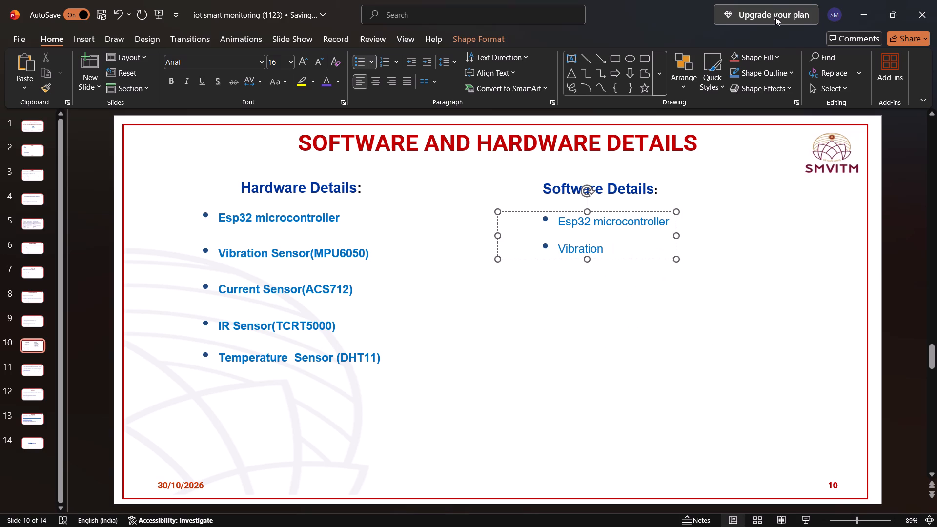
{"action": "key", "text": "BackSpace"}
{"action": "key", "text": "BackSpace"}
{"action": "key", "text": "BackSpace"}
{"action": "key", "text": "BackSpace"}
{"action": "key", "text": "BackSpace"}
{"action": "key", "text": "BackSpace"}
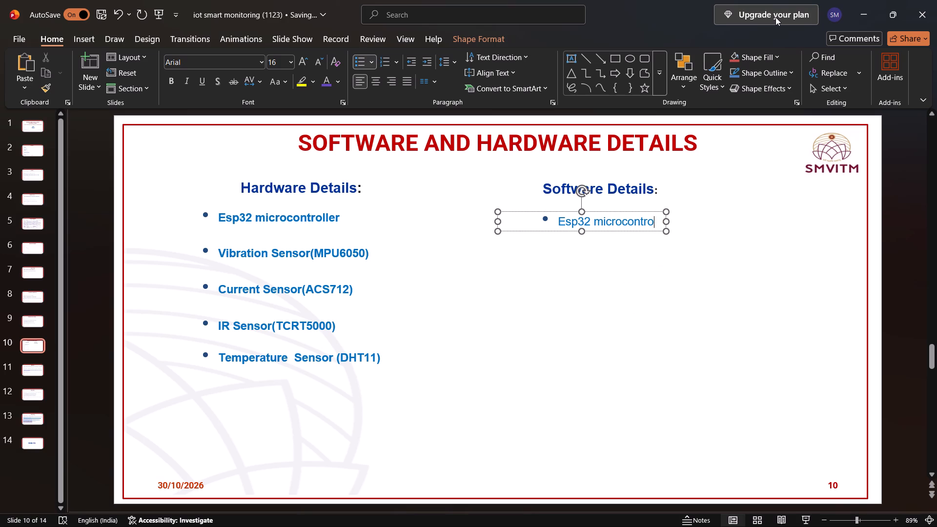
{"action": "key", "text": "BackSpace"}
{"action": "key", "text": "BackSpace"}
{"action": "key", "text": "BackSpace"}
{"action": "key", "text": "BackSpace"}
{"action": "key", "text": "BackSpace"}
{"action": "key", "text": "BackSpace"}
{"action": "key", "text": "BackSpace"}
{"action": "key", "text": "BackSpace"}
{"action": "key", "text": "BackSpace"}
{"action": "key", "text": "BackSpace"}
{"action": "key", "text": "BackSpace"}
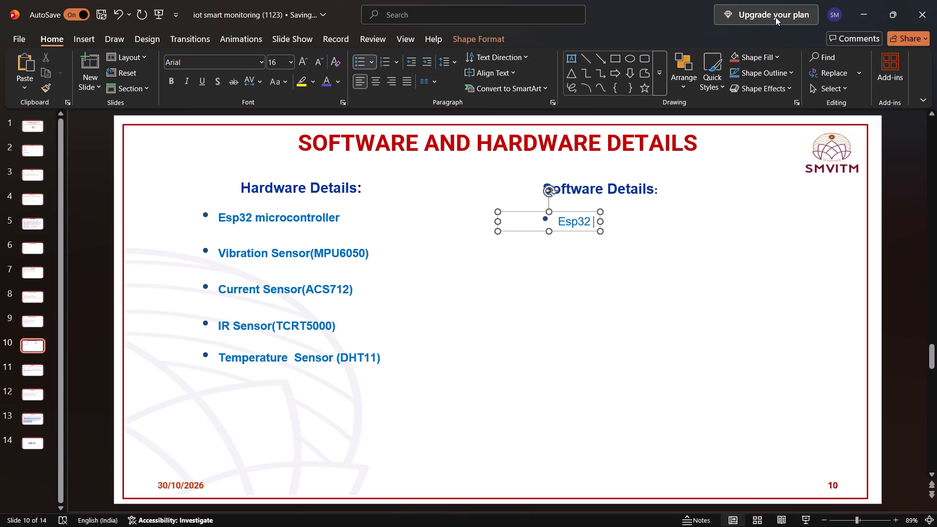
{"action": "key", "text": "BackSpace"}
{"action": "key", "text": "BackSpace"}
{"action": "key", "text": "BackSpace"}
{"action": "key", "text": "BackSpace"}
{"action": "key", "text": "BackSpace"}
{"action": "key", "text": "BackSpace"}
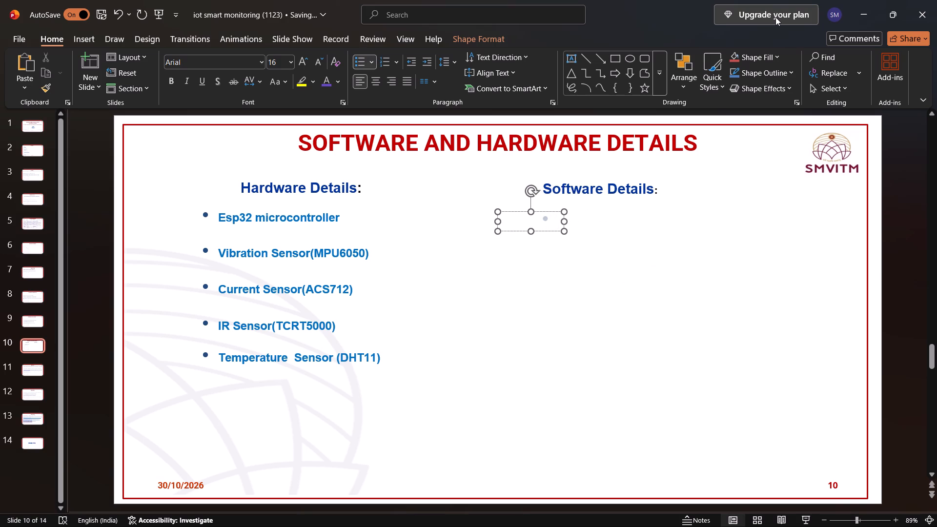
Enter "Ardunio IDE" as the first bullet under Software Details.
{"action": "type", "text": "Ar"}
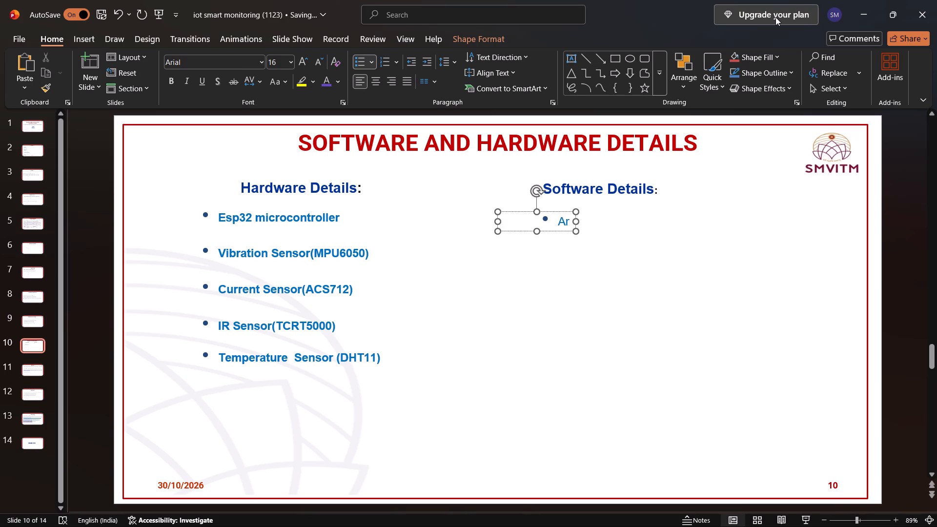
{"action": "type", "text": "dunio"}
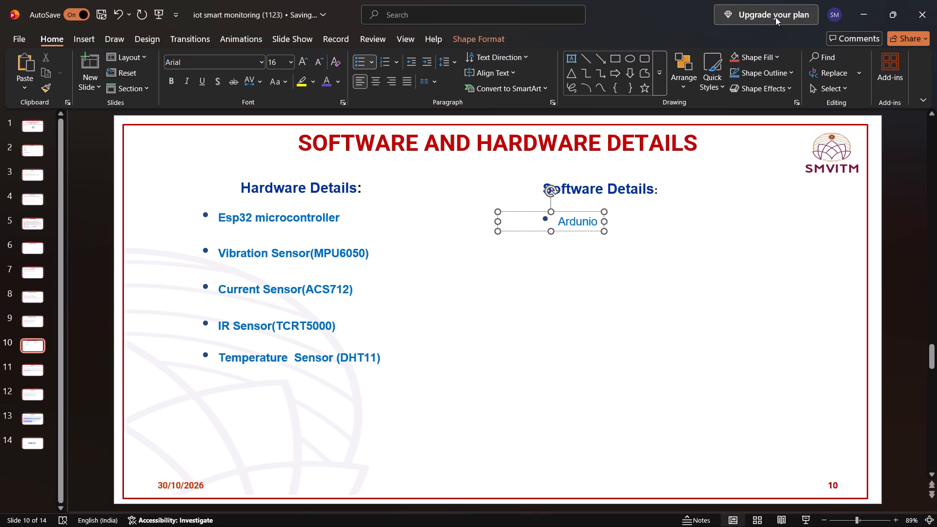
{"action": "key", "text": "space"}
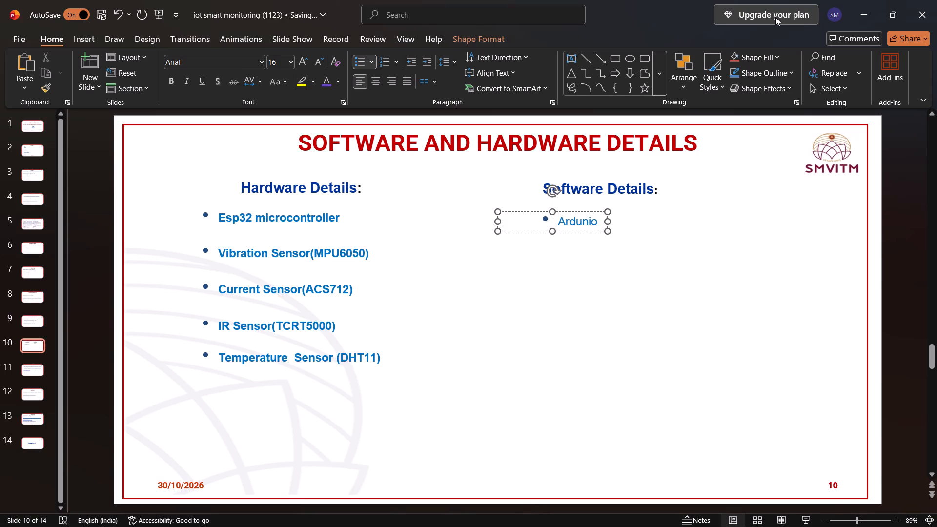
{"action": "key", "text": "shift+i"}
{"action": "type", "text": "DE"}
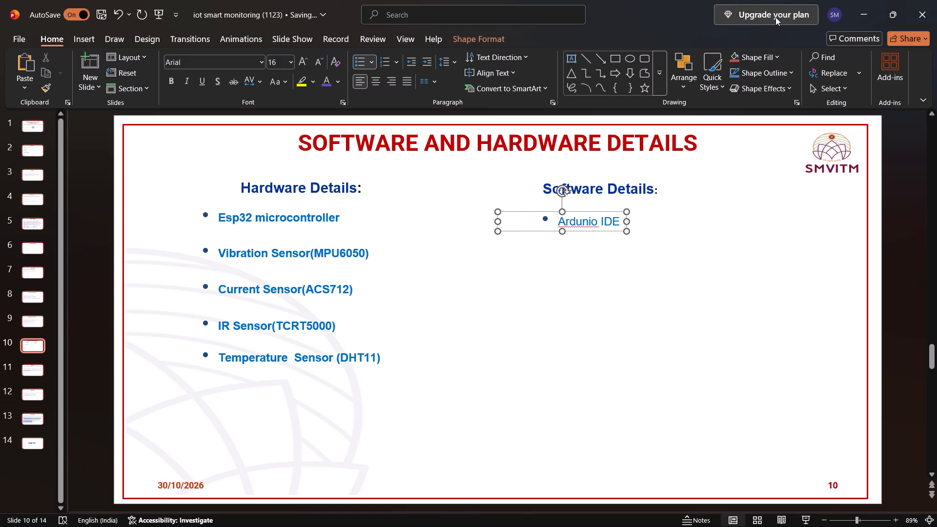
Add "BLYNK" as the second software bullet, leaving one blank line below the first bullet.
{"action": "key", "text": "Return"}
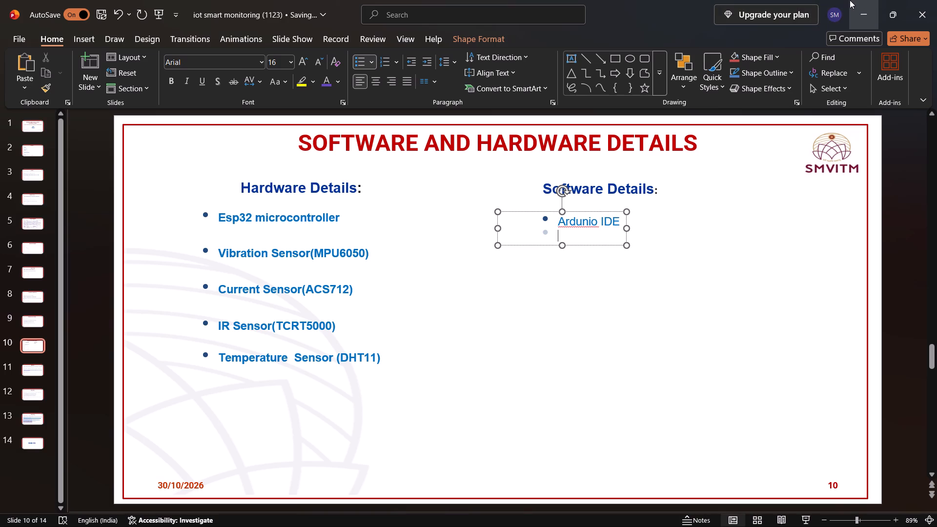
{"action": "key", "text": "Return"}
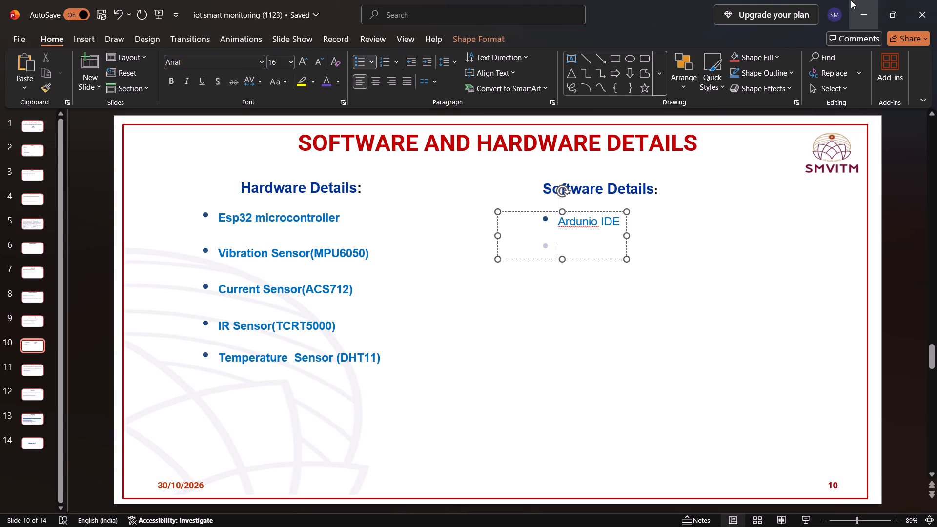
{"action": "key", "text": "shift+b"}
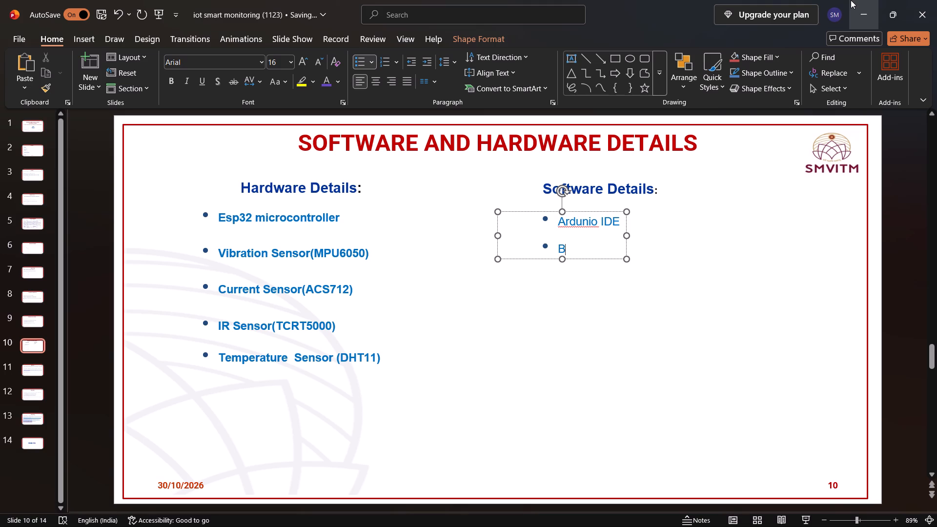
{"action": "type", "text": "LY"}
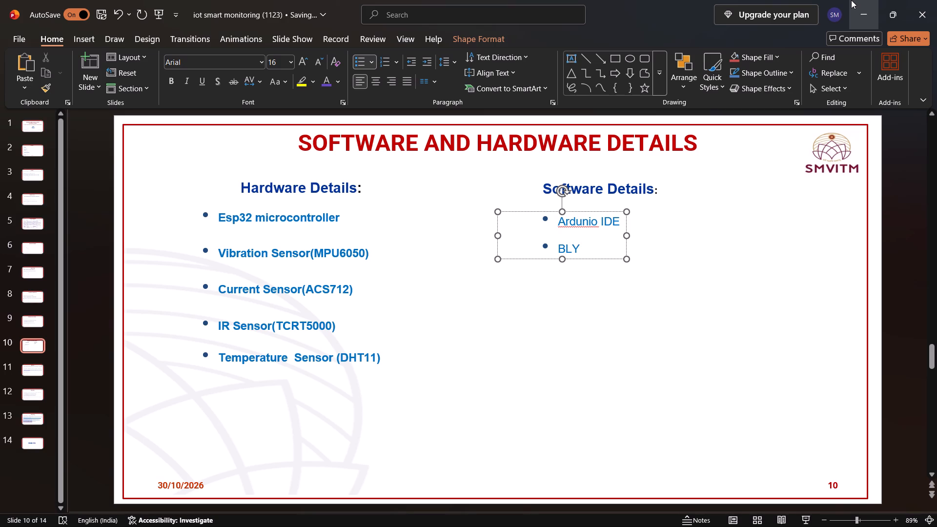
{"action": "key", "text": "n"}
{"action": "key", "text": "BackSpace"}
{"action": "type", "text": "NK"}
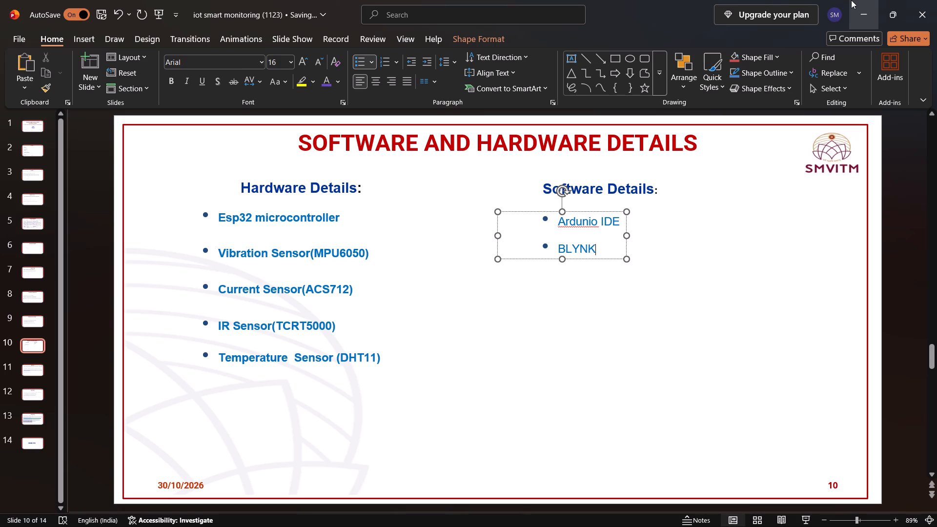
Append "IoT" to the BLYNK bullet in the Software Details list, with a lowercase "o".
{"action": "key", "text": "space"}
{"action": "type", "text": "IOT"}
{"action": "key", "text": "BackSpace"}
{"action": "key", "text": "BackSpace"}
{"action": "key", "text": "BackSpace"}
{"action": "key", "text": "shift+i"}
{"action": "key", "text": "o"}
{"action": "key", "text": "shift+t"}
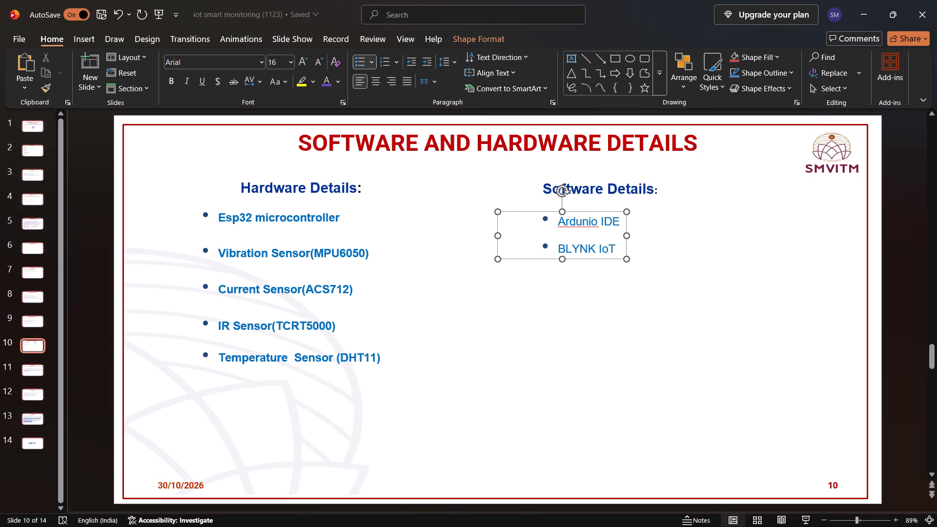
Move the software list's text box slightly to the right beneath the Software Details heading.
{"action": "left_click_drag", "start_coordinate": [576, 212], "coordinate": [592, 212]}
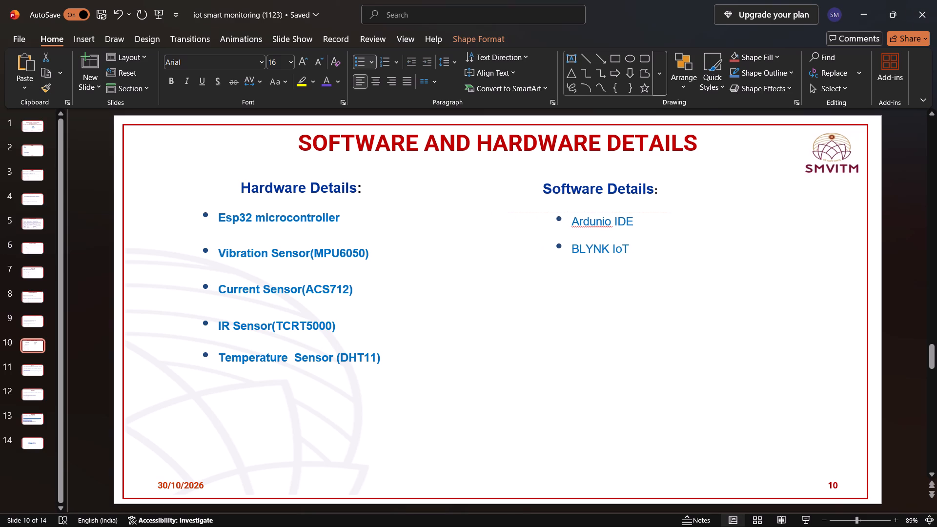
{"action": "left_click_drag", "start_coordinate": [592, 212], "coordinate": [592, 212]}
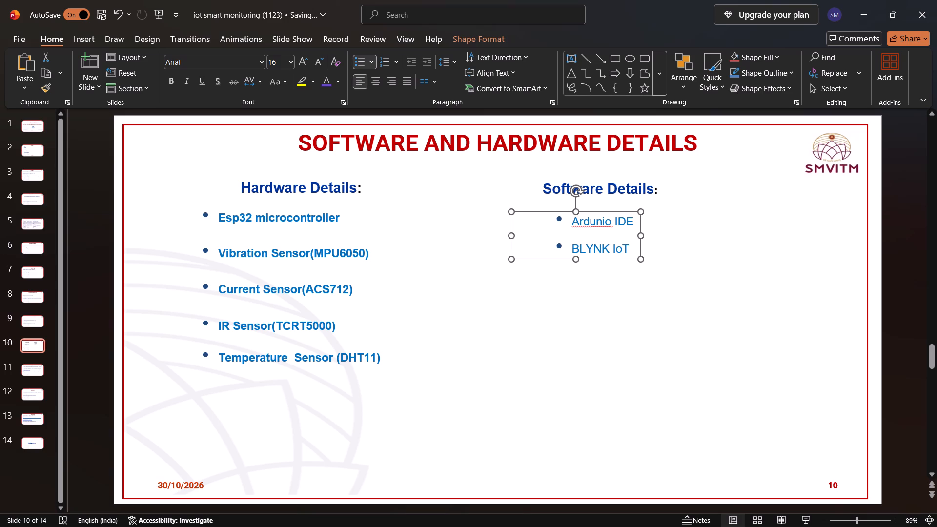
Change the second software bullet to read "Blynk IoT", with only the first letter of Blynk capitalised.
{"action": "left_click", "coordinate": [611, 250]}
{"action": "key", "text": "BackSpace"}
{"action": "key", "text": "BackSpace"}
{"action": "key", "text": "BackSpace"}
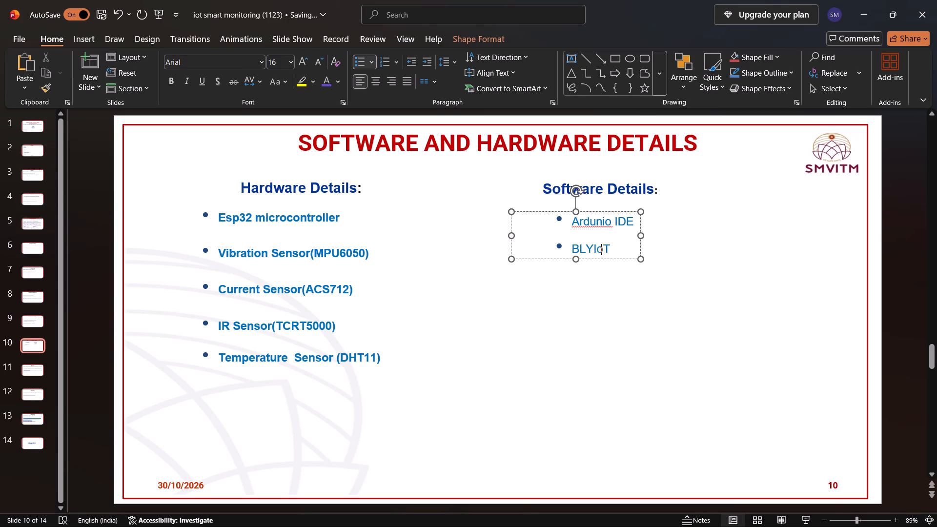
{"action": "key", "text": "BackSpace"}
{"action": "key", "text": "BackSpace"}
{"action": "type", "text": "ly"}
{"action": "type", "text": "nk"}
{"action": "key", "text": "space"}
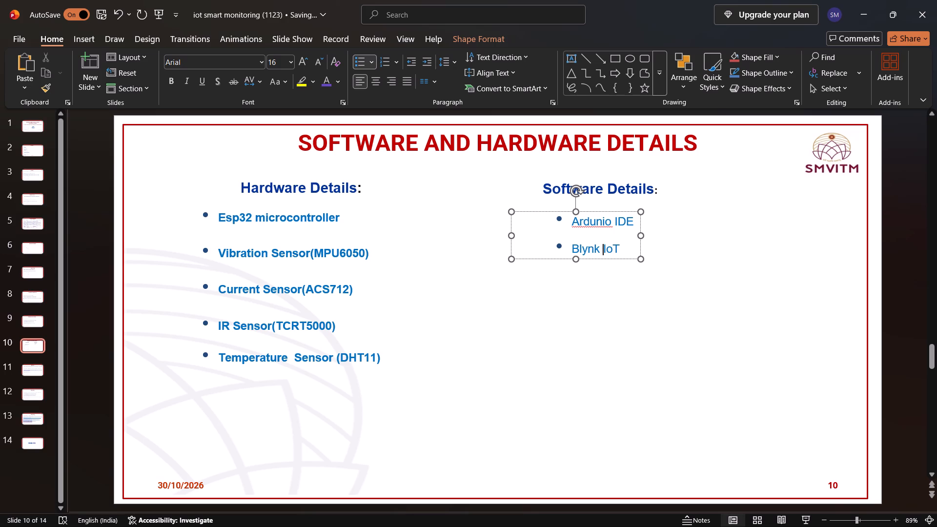
{"action": "left_click", "coordinate": [698, 233]}
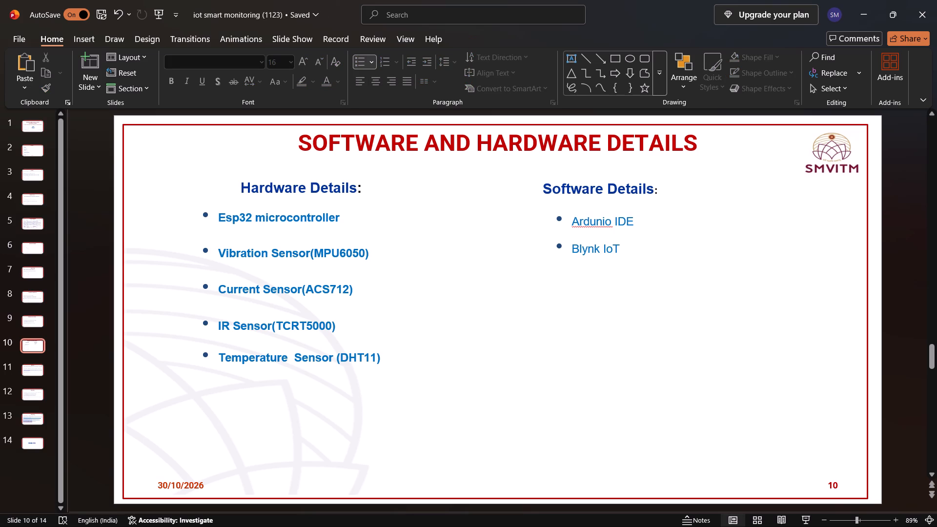
Shift the software list's text box slightly further right to align it under the Software Details heading.
{"action": "left_click", "coordinate": [623, 225]}
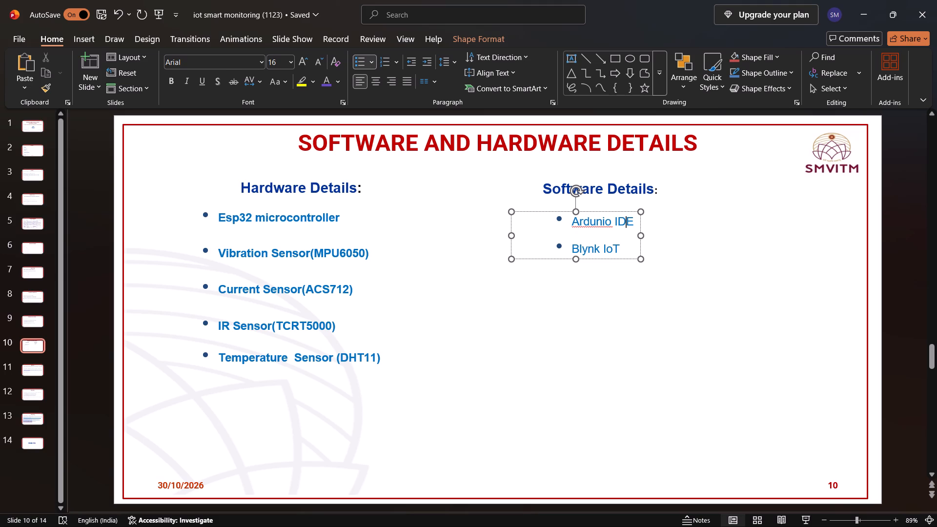
{"action": "left_click_drag", "start_coordinate": [598, 212], "coordinate": [610, 210]}
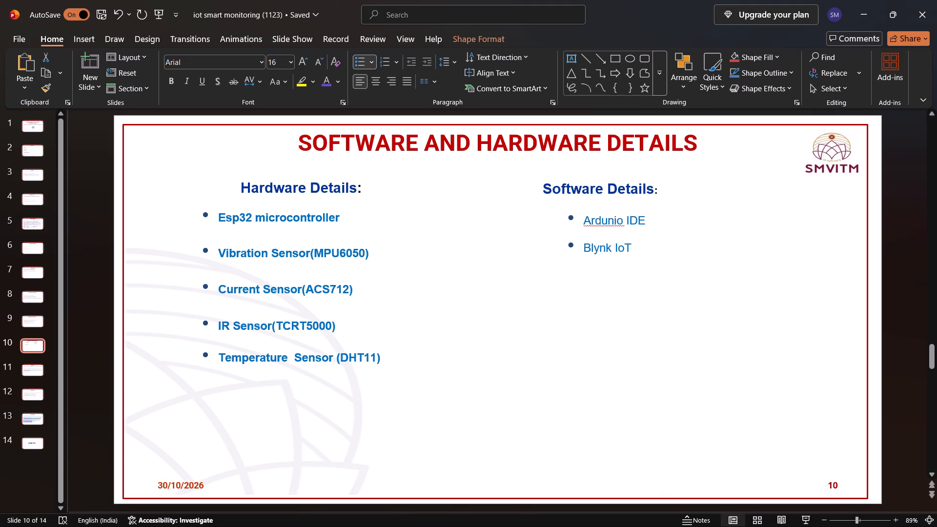
{"action": "left_click_drag", "start_coordinate": [610, 210], "coordinate": [610, 211]}
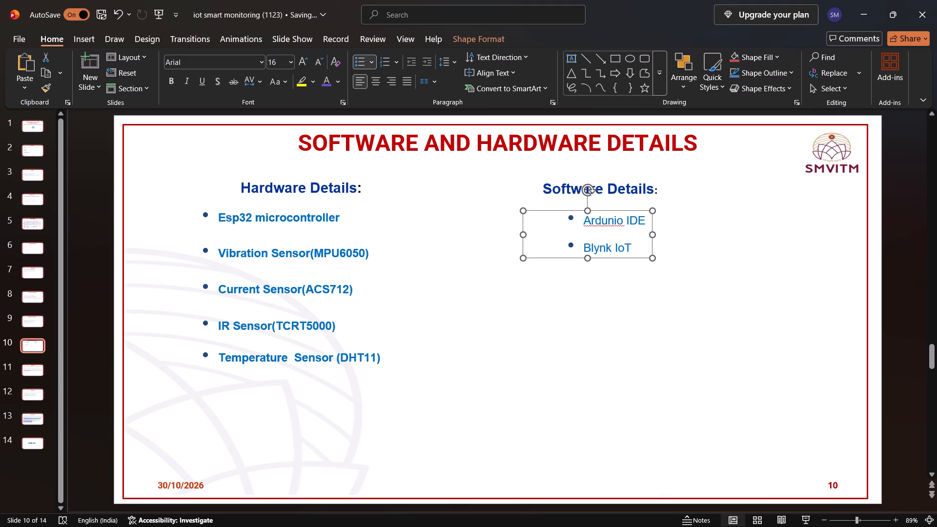
Save the presentation.
{"action": "left_click", "coordinate": [96, 13]}
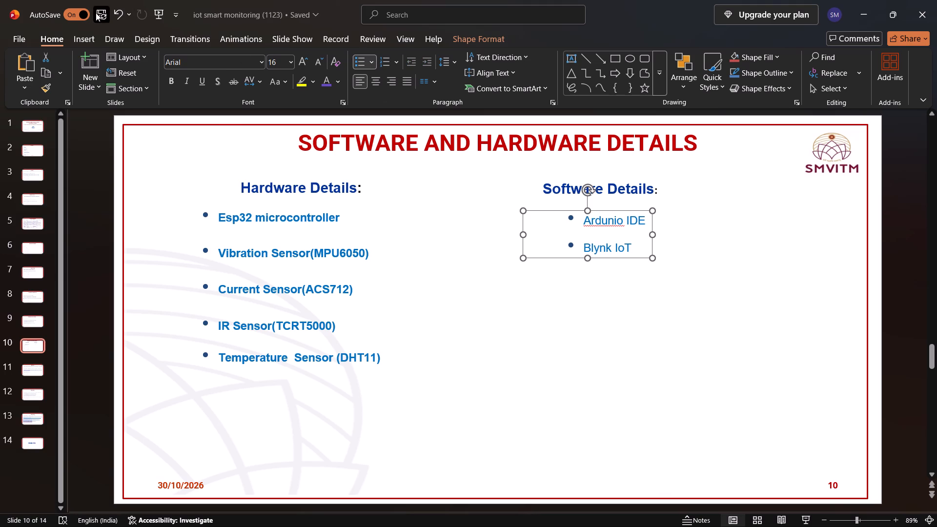
{"action": "triple_click", "coordinate": [99, 16]}
{"action": "left_click", "coordinate": [99, 16]}
Change the title slide's date to 30/10/2026 and widen its text box so the date fits on one line.
{"action": "left_click", "coordinate": [158, 19]}
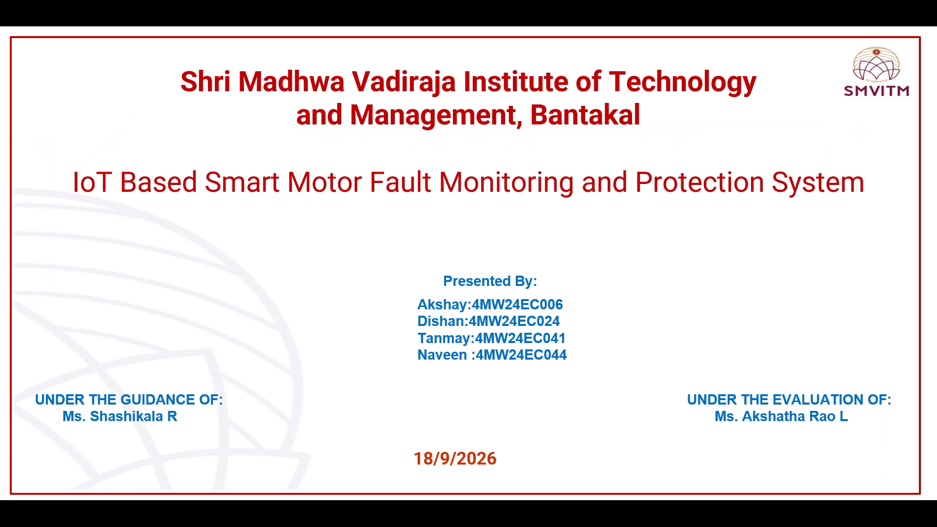
{"action": "key", "text": "Right"}
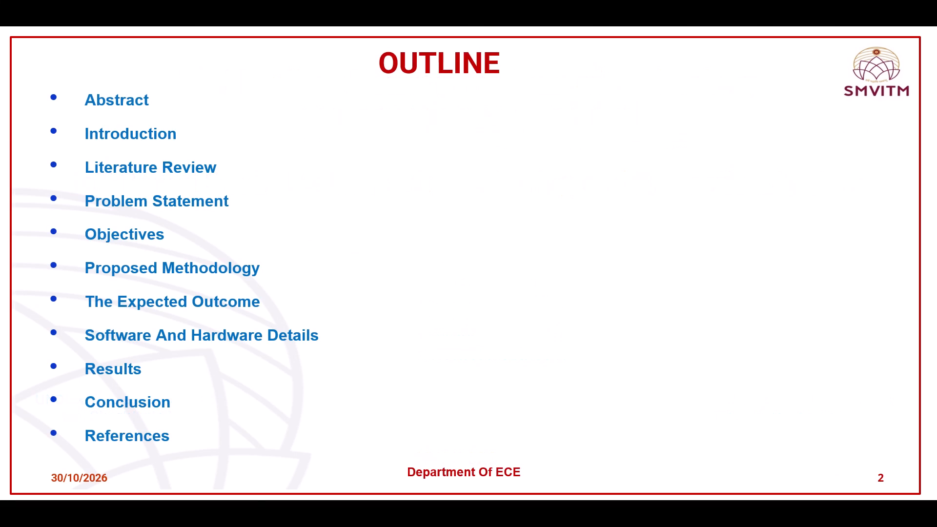
{"action": "key", "text": "Left"}
{"action": "key", "text": "Escape"}
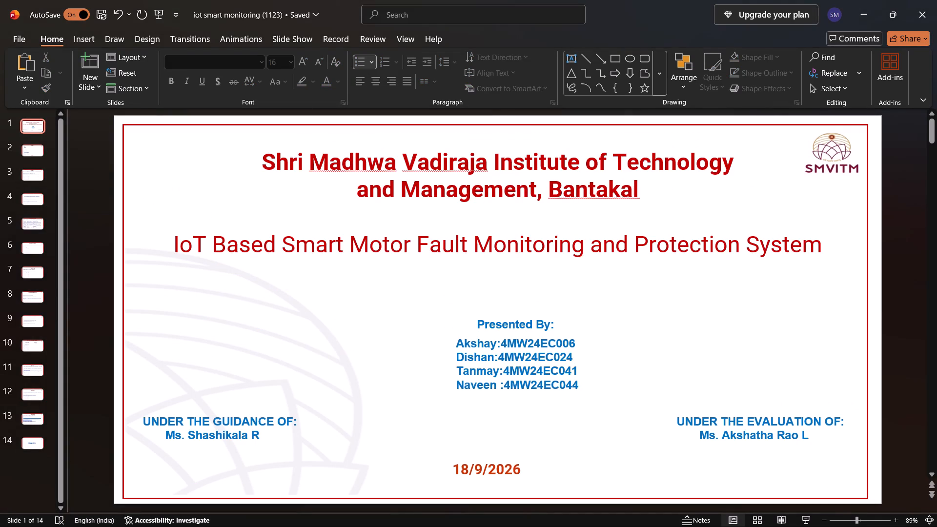
{"action": "left_click", "coordinate": [467, 471]}
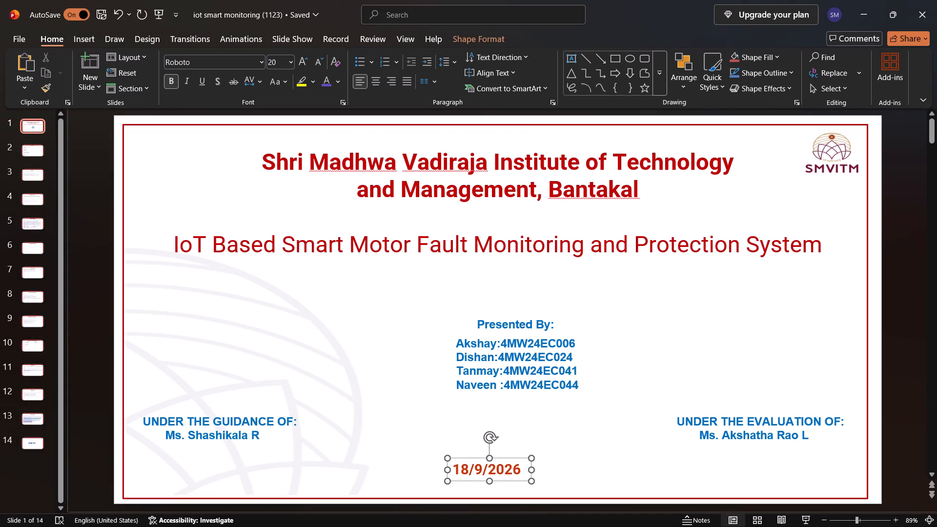
{"action": "key", "text": "BackSpace"}
{"action": "key", "text": "BackSpace"}
{"action": "type", "text": "390"}
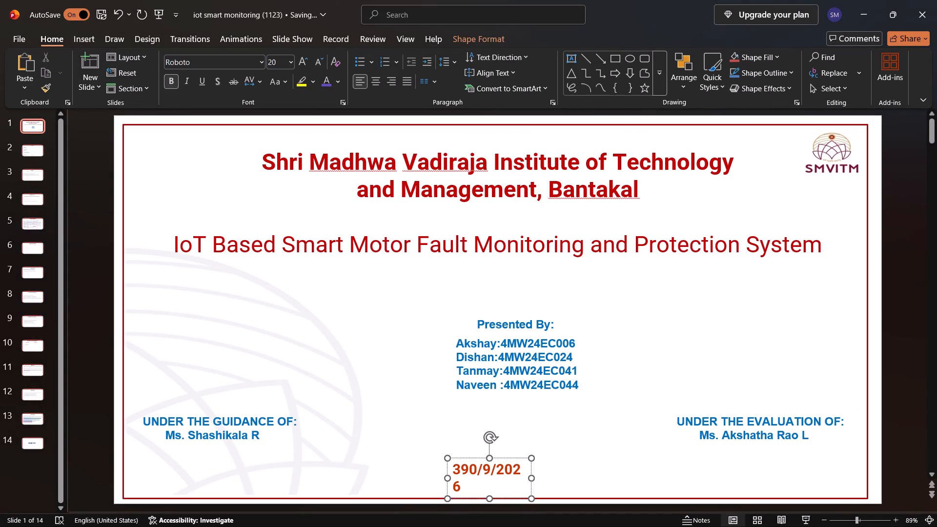
{"action": "key", "text": "BackSpace"}
{"action": "key", "text": "BackSpace"}
{"action": "key", "text": "BackSpace"}
{"action": "type", "text": "30"}
{"action": "key", "text": "Right"}
{"action": "key", "text": "Right"}
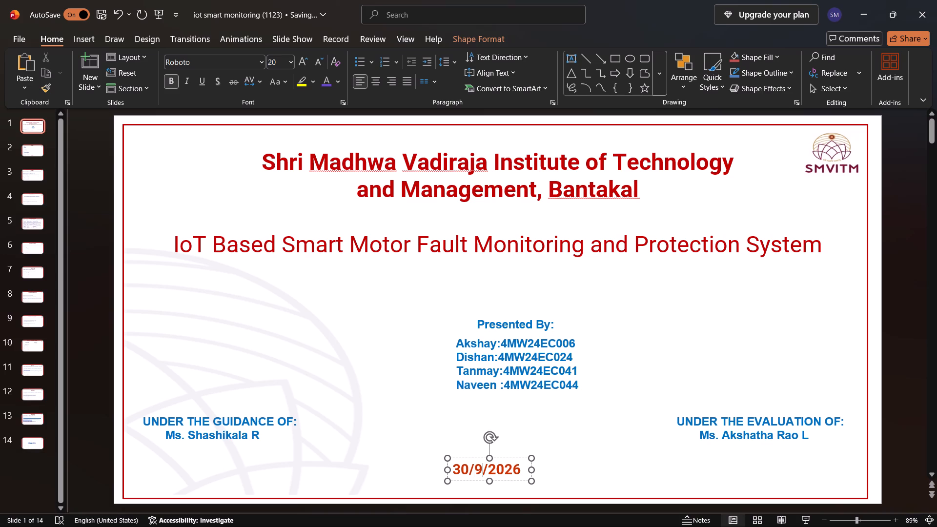
{"action": "key", "text": "BackSpace"}
{"action": "type", "text": "10"}
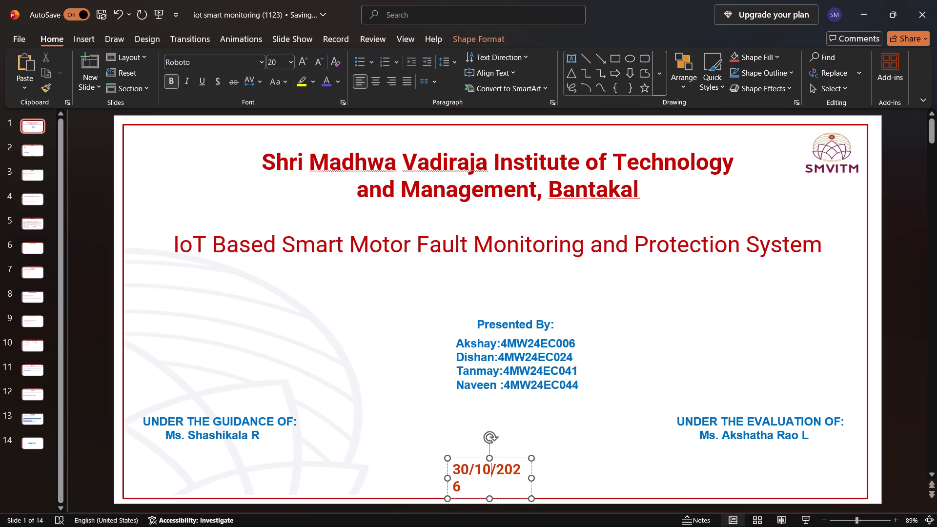
{"action": "left_click_drag", "start_coordinate": [532, 481], "coordinate": [540, 481]}
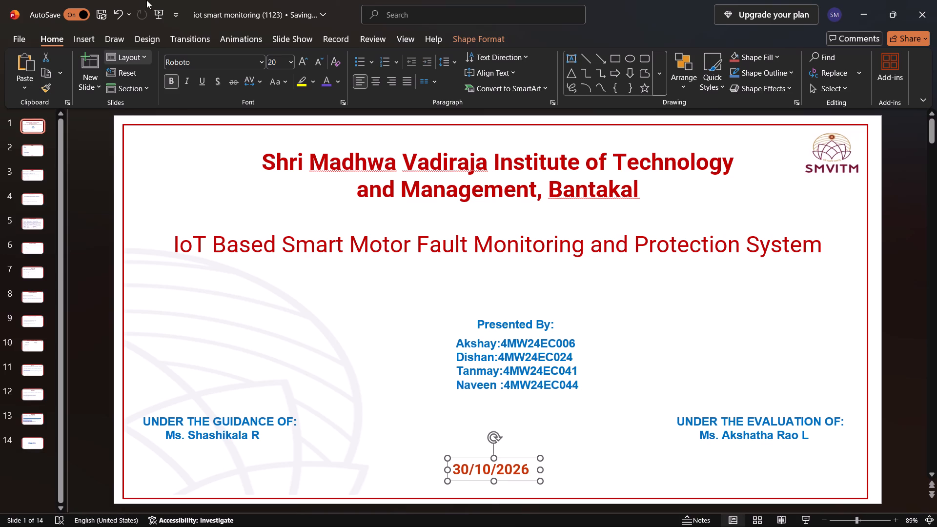
Run the slide show from the title slide to the closing slide, checking each slide and returning to References.
{"action": "left_click", "coordinate": [163, 15]}
{"action": "key", "text": "Right"}
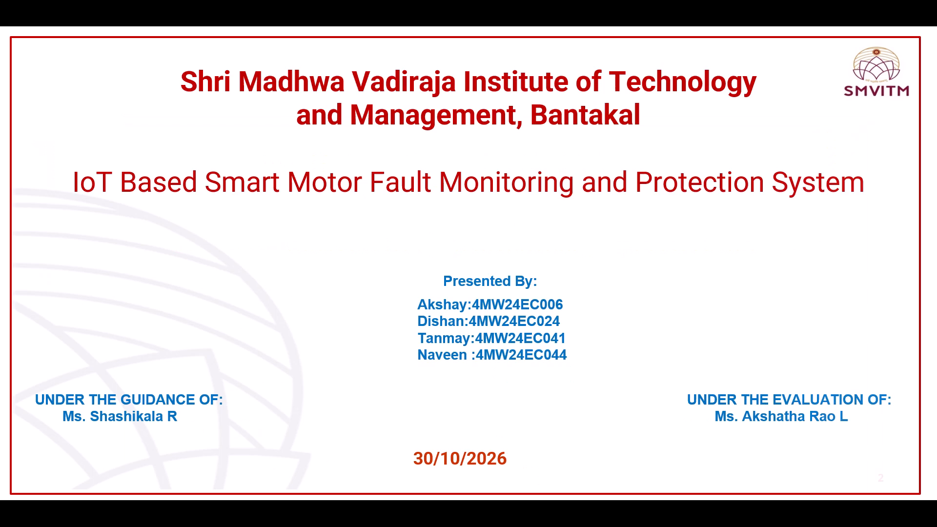
{"action": "key", "text": "Right"}
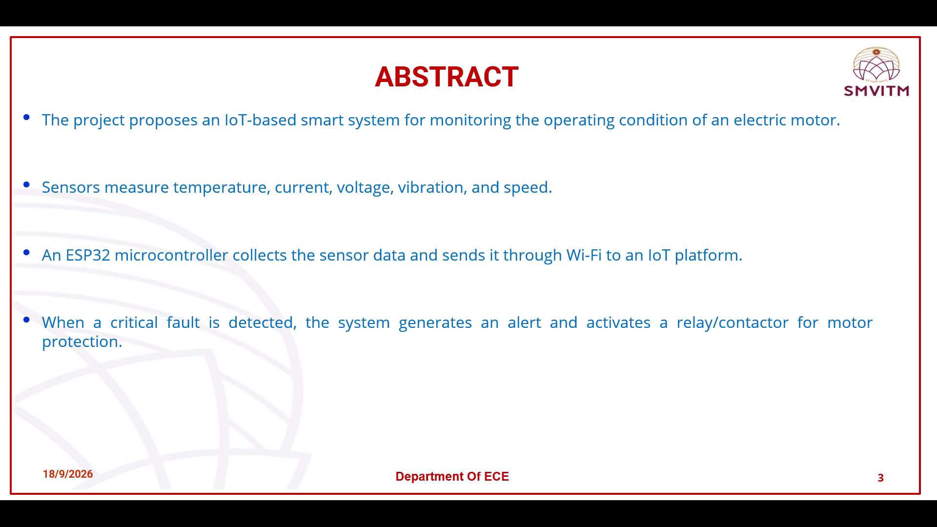
{"action": "key", "text": "Right"}
{"action": "key", "text": "Right"}
{"action": "key", "text": "Right"}
{"action": "key", "text": "Right"}
{"action": "key", "text": "Right"}
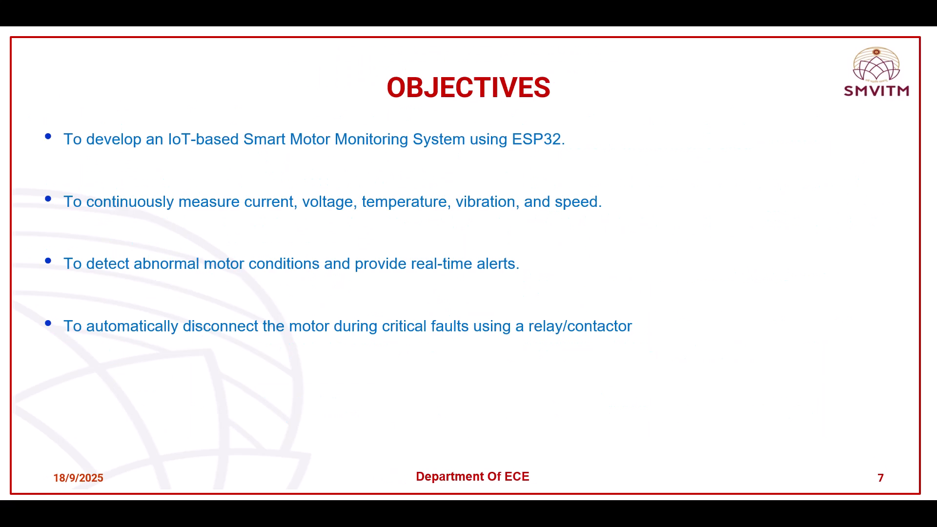
{"action": "key", "text": "Right"}
{"action": "key", "text": "Right"}
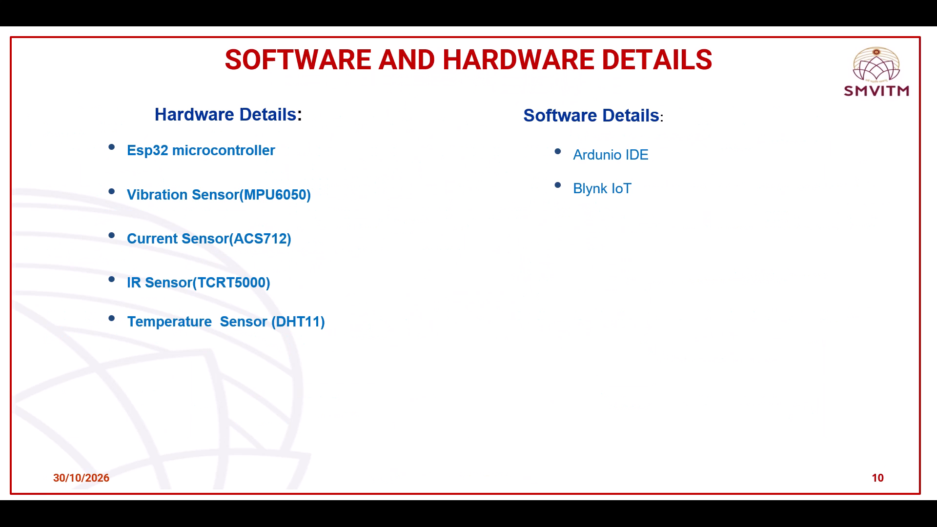
{"action": "key", "text": "Right"}
{"action": "key", "text": "Right"}
{"action": "key", "text": "Right"}
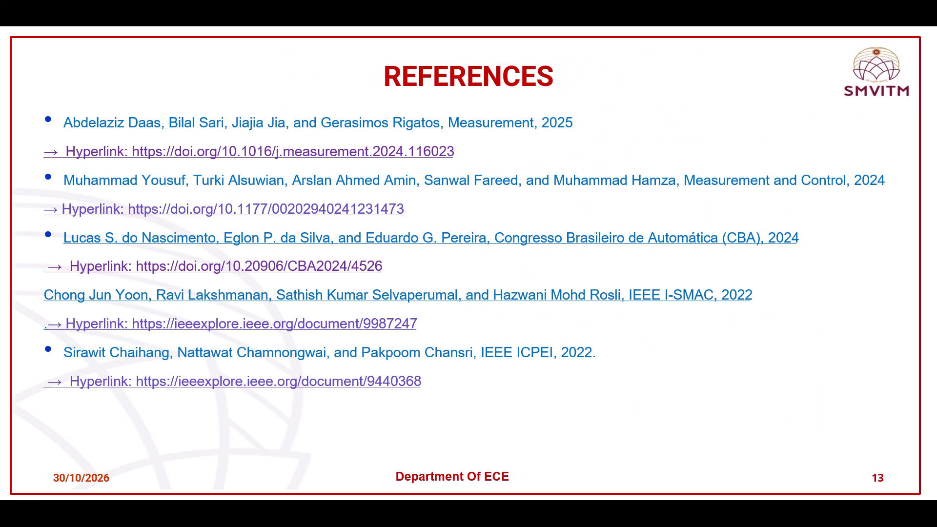
{"action": "key", "text": "Right"}
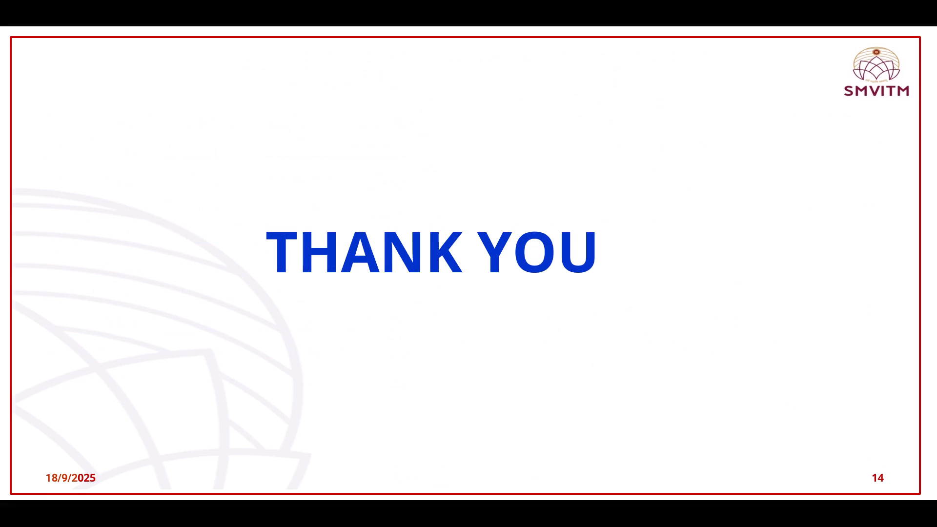
{"action": "key", "text": "Left"}
{"action": "key", "text": "Left"}
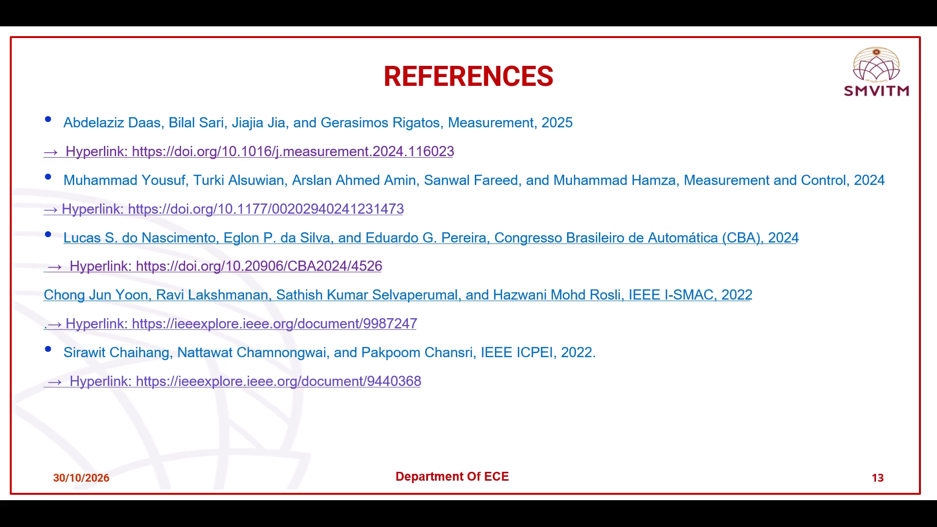
{"action": "key", "text": "Escape"}
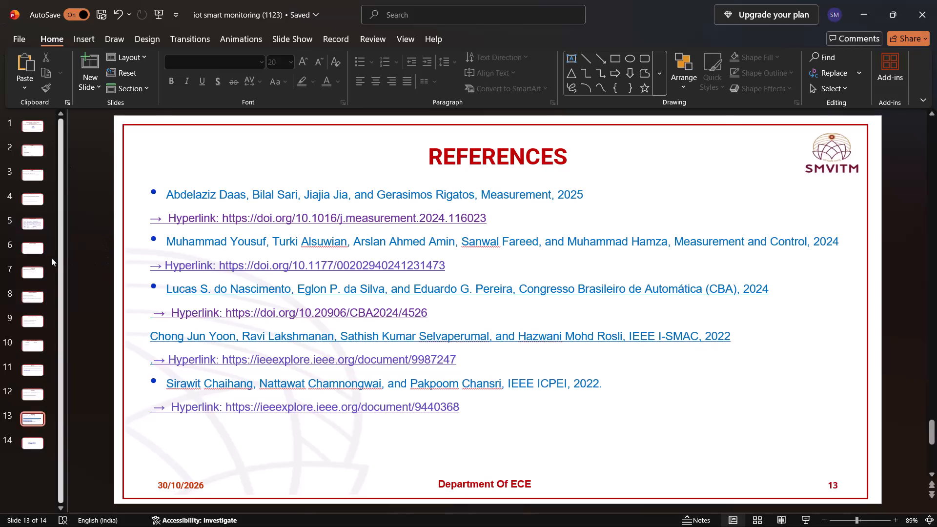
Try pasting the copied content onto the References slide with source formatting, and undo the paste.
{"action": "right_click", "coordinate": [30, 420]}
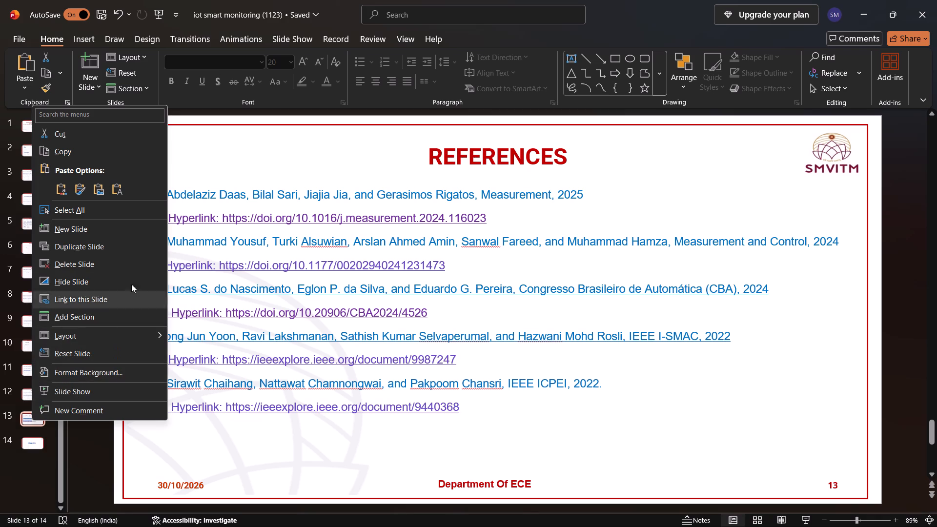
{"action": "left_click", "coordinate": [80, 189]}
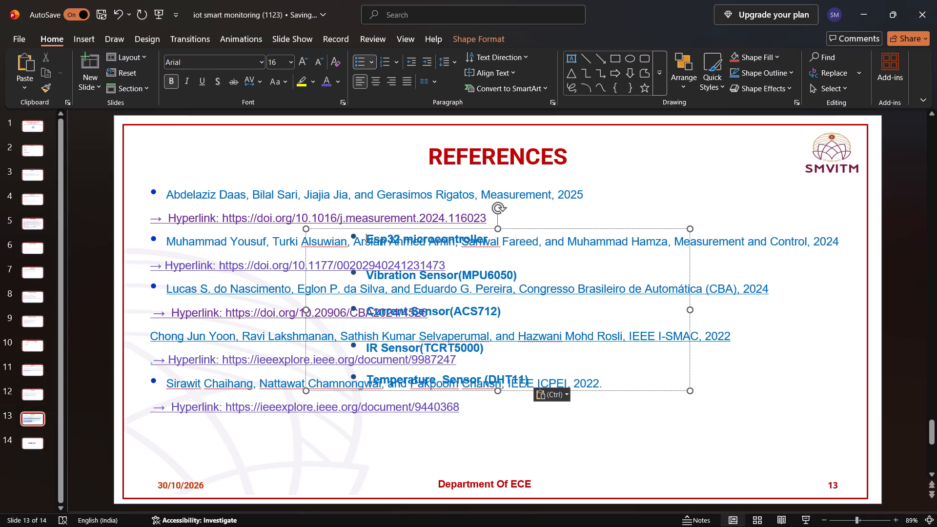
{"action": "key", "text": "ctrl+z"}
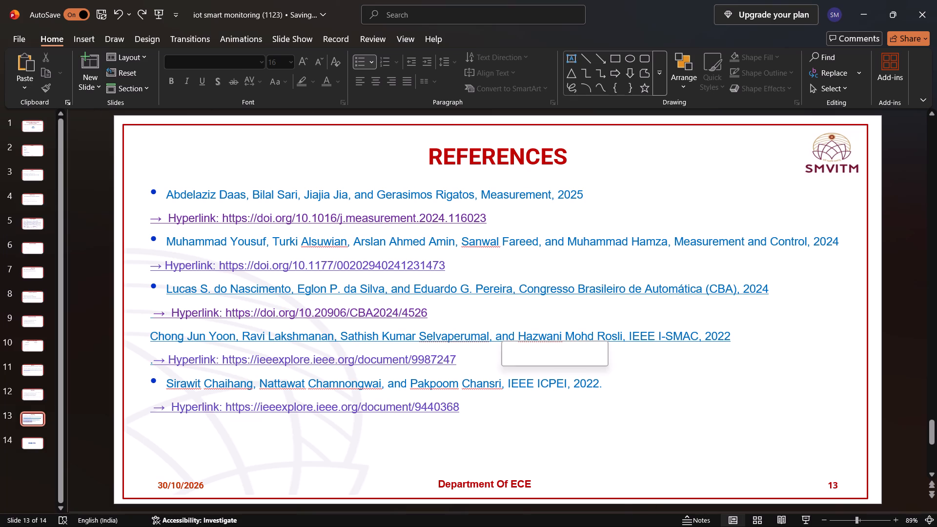
Open the Save a Copy locations for the presentation.
{"action": "left_click", "coordinate": [27, 38]}
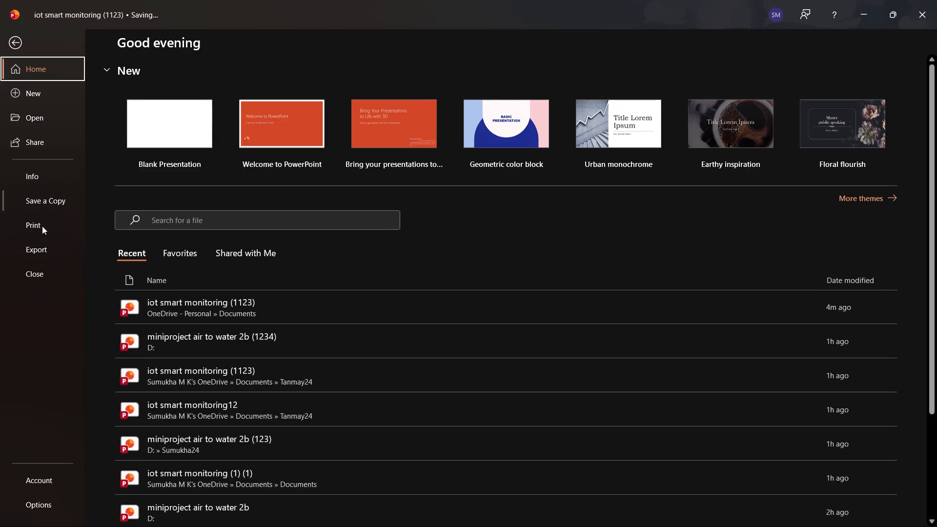
{"action": "left_click", "coordinate": [48, 199]}
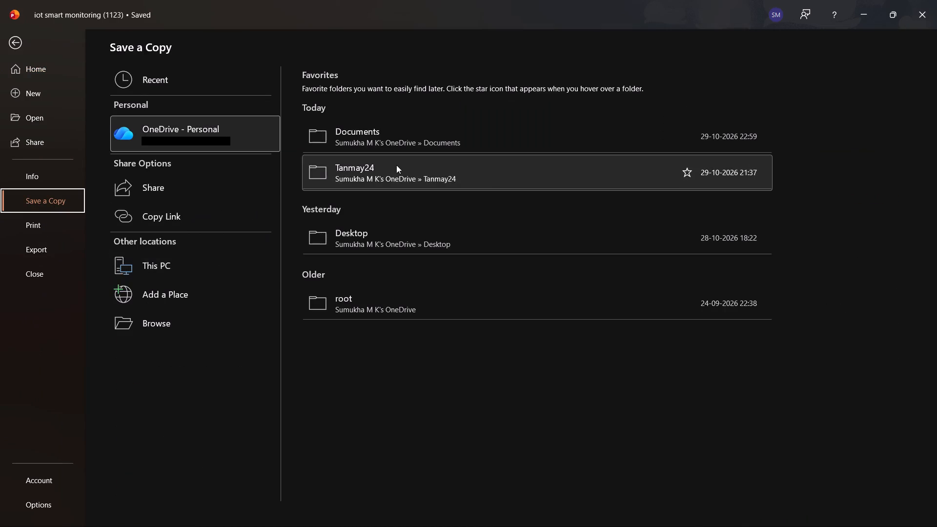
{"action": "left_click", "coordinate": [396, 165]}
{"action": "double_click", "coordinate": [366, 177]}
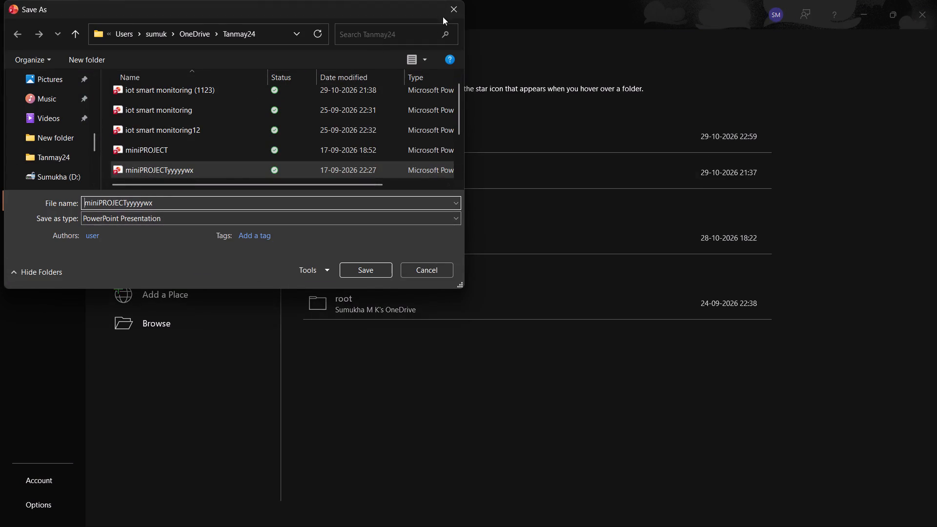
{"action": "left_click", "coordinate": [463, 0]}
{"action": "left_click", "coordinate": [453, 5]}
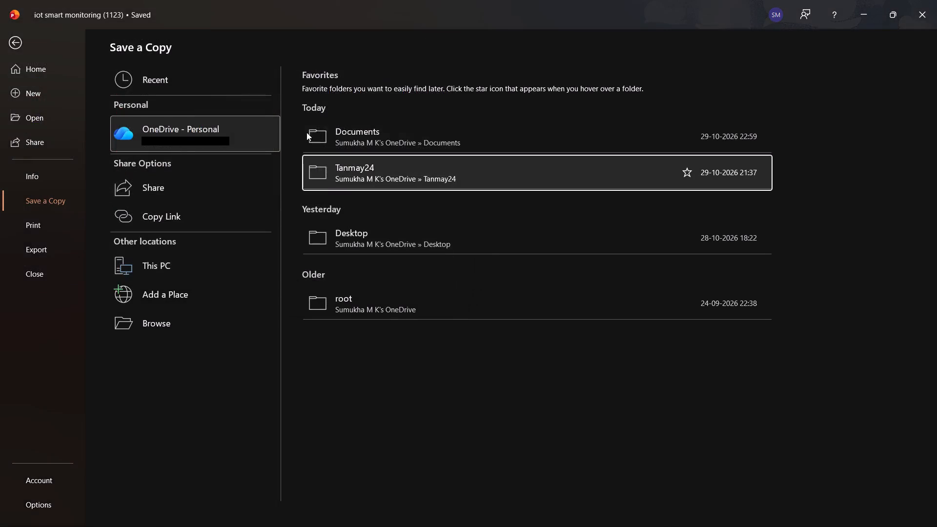
Save a copy of the presentation in the Tanmay24 folder, adding 44 to the file name iot smart monitoring (1123).
{"action": "double_click", "coordinate": [346, 175]}
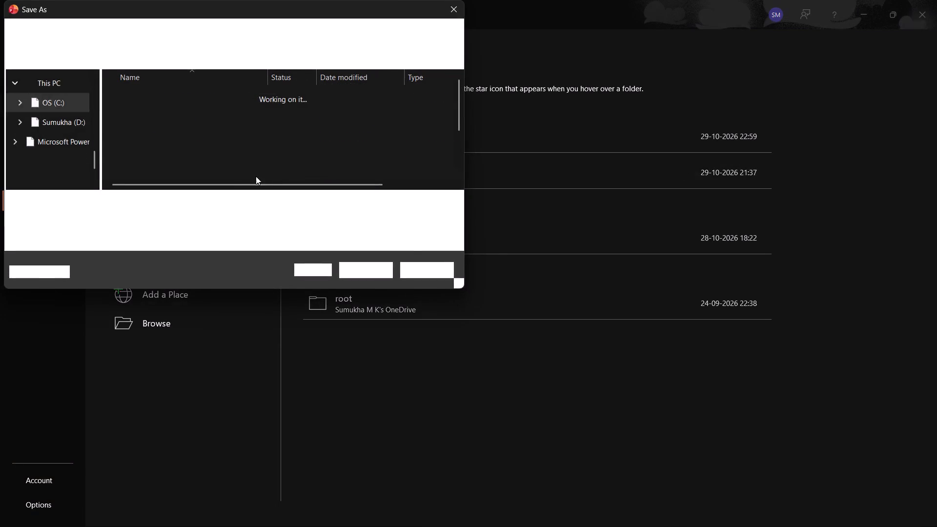
{"action": "left_click", "coordinate": [170, 203]}
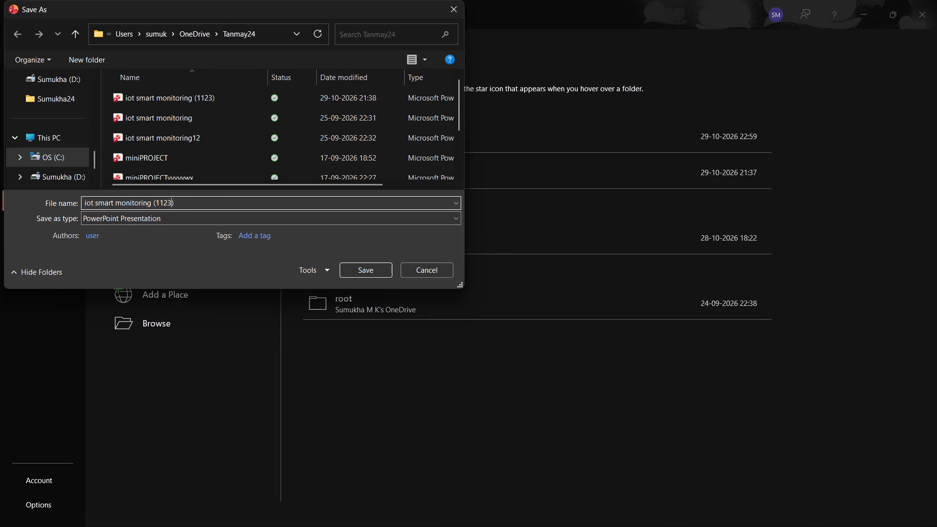
{"action": "type", "text": "44"}
{"action": "left_click", "coordinate": [362, 274]}
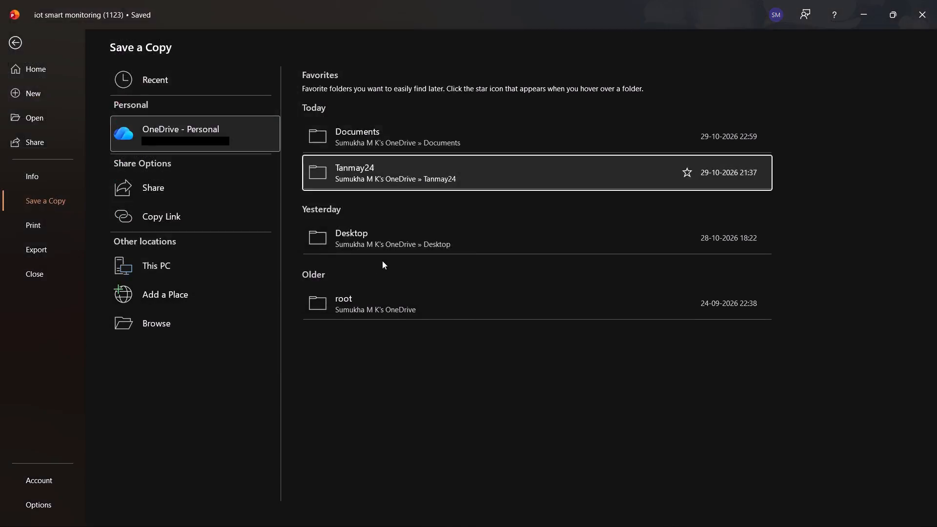
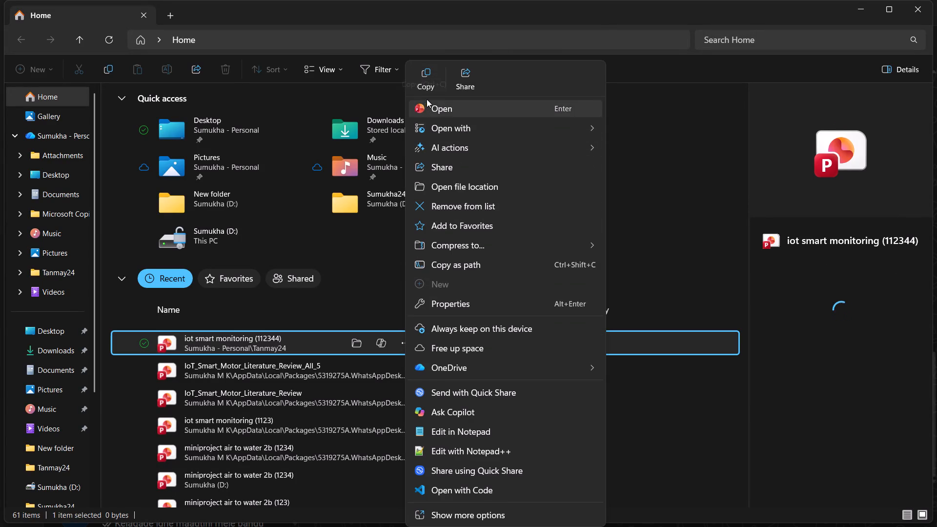
Copy the presentation file iot smart monitoring (112344) from the recent files and close the File Explorer window.
{"action": "left_click", "coordinate": [432, 84]}
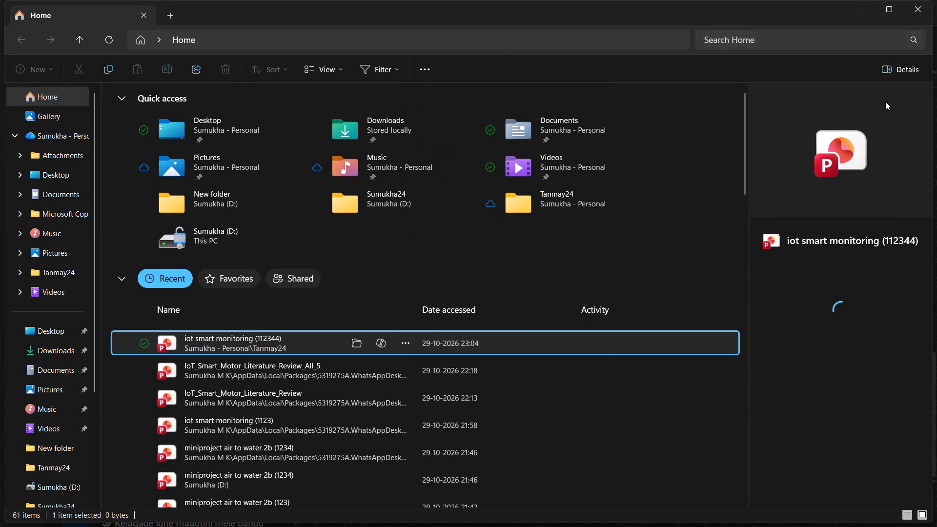
{"action": "left_click", "coordinate": [916, 17]}
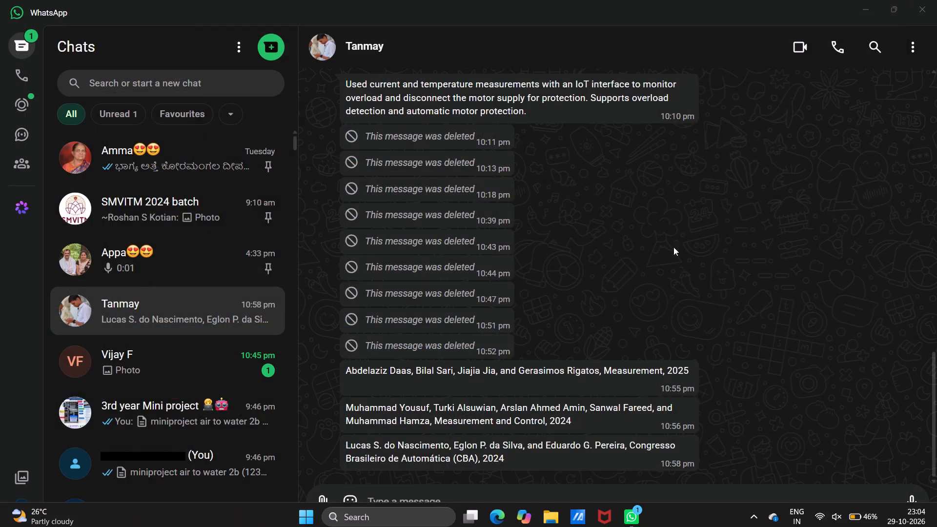
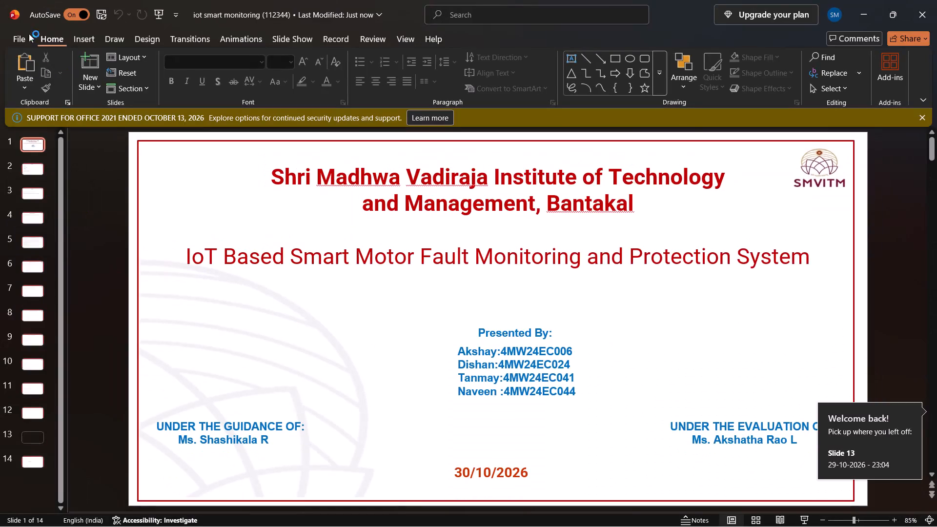
Save a copy of the presentation as a PDF named iot smart monitoring (112344) in the Tanmay24 OneDrive folder, at standard quality.
{"action": "left_click", "coordinate": [12, 44]}
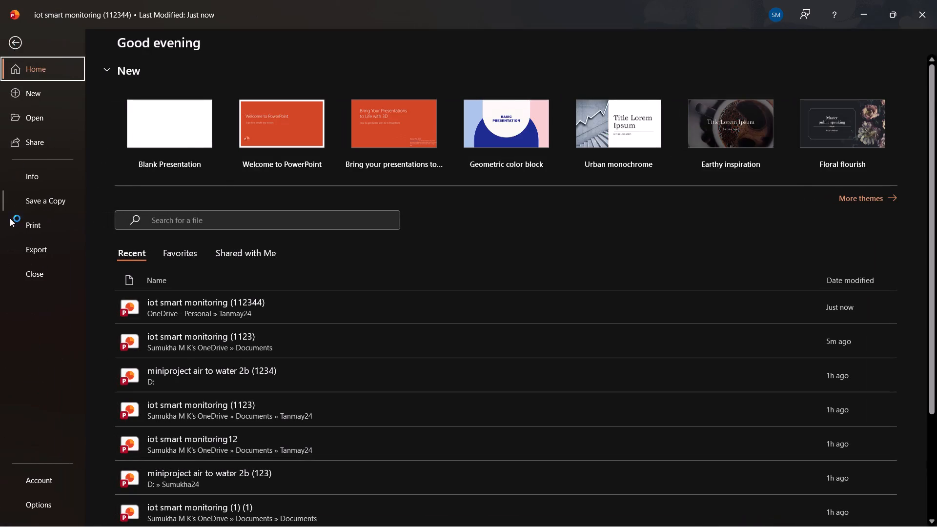
{"action": "left_click", "coordinate": [60, 199]}
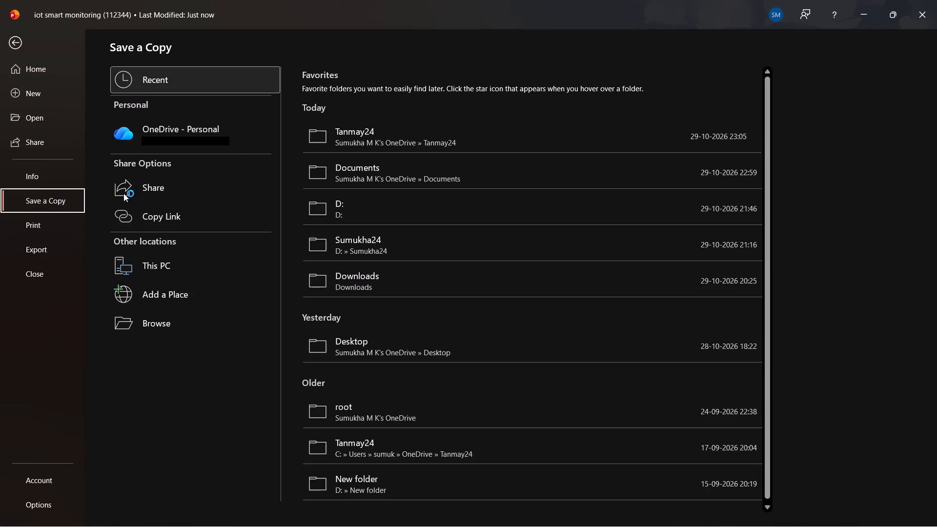
{"action": "double_click", "coordinate": [357, 138]}
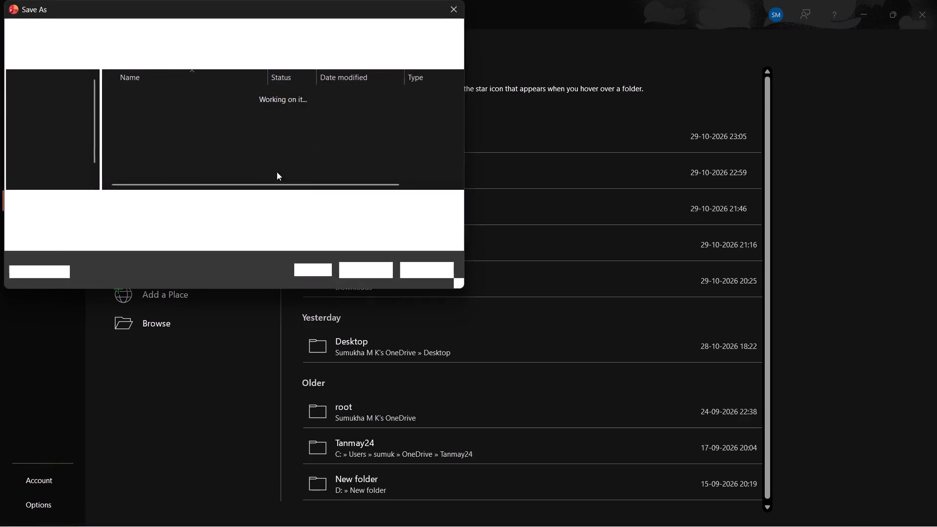
{"action": "left_click", "coordinate": [152, 220]}
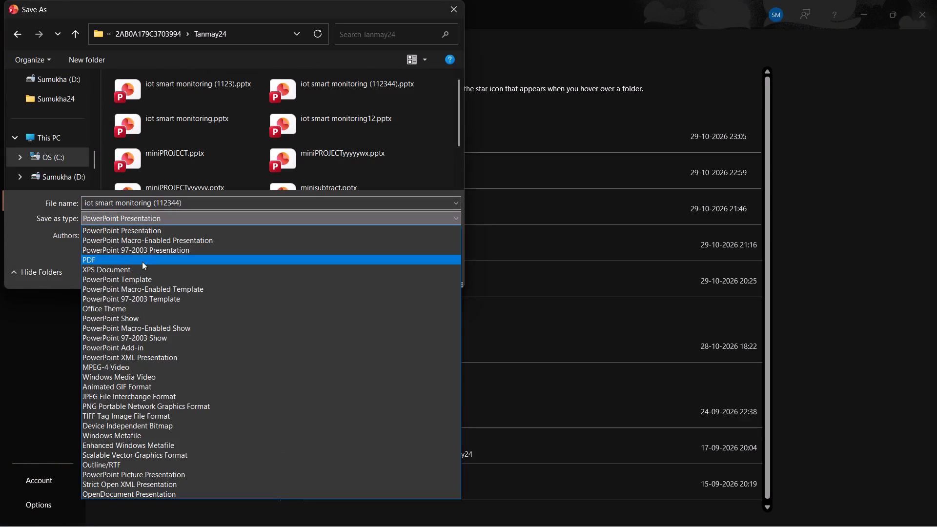
{"action": "left_click", "coordinate": [140, 262]}
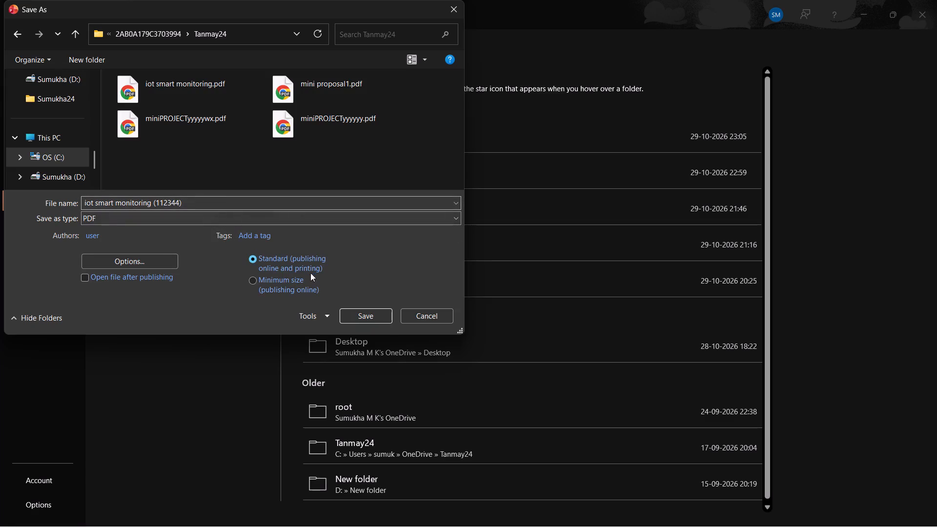
{"action": "left_click", "coordinate": [368, 317]}
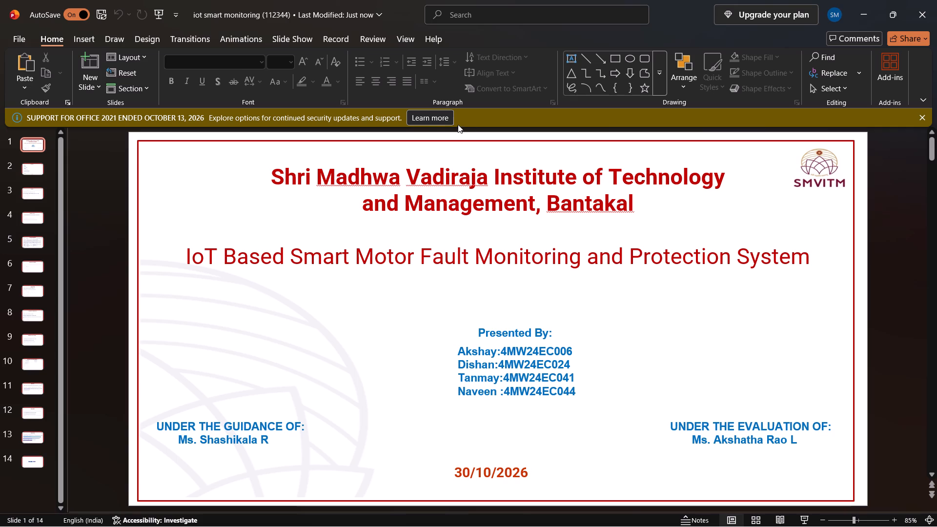
Switch to File Explorer and select IoT_Smart_Motor_Literature_Review_All_5 among the recent files.
{"action": "left_click", "coordinate": [868, 14]}
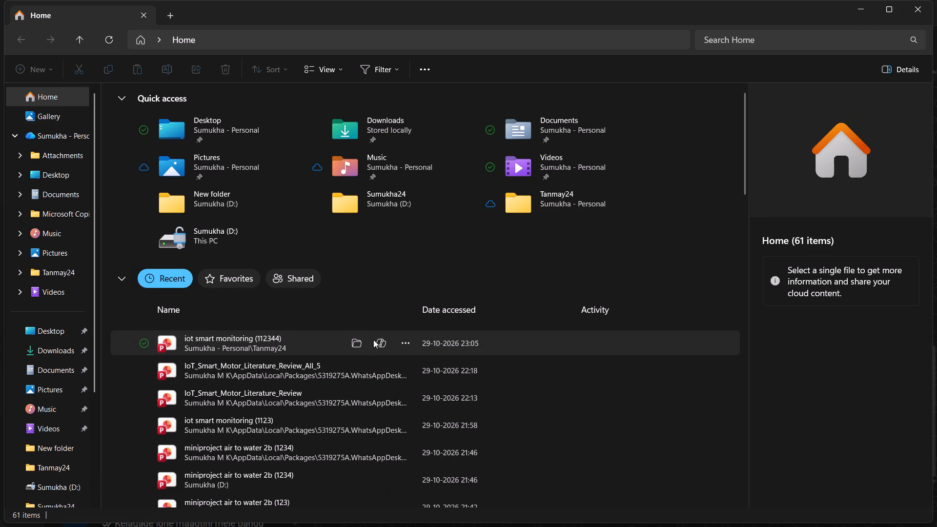
{"action": "left_click", "coordinate": [406, 374]}
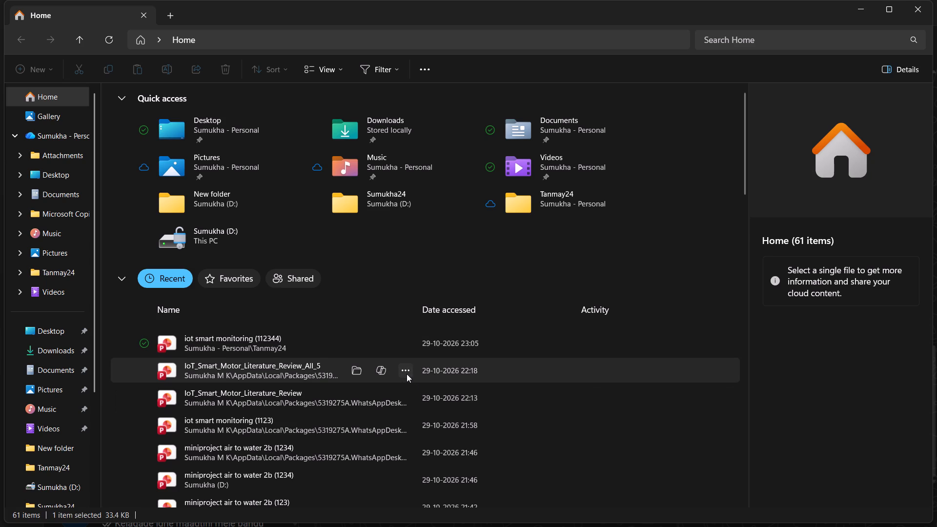
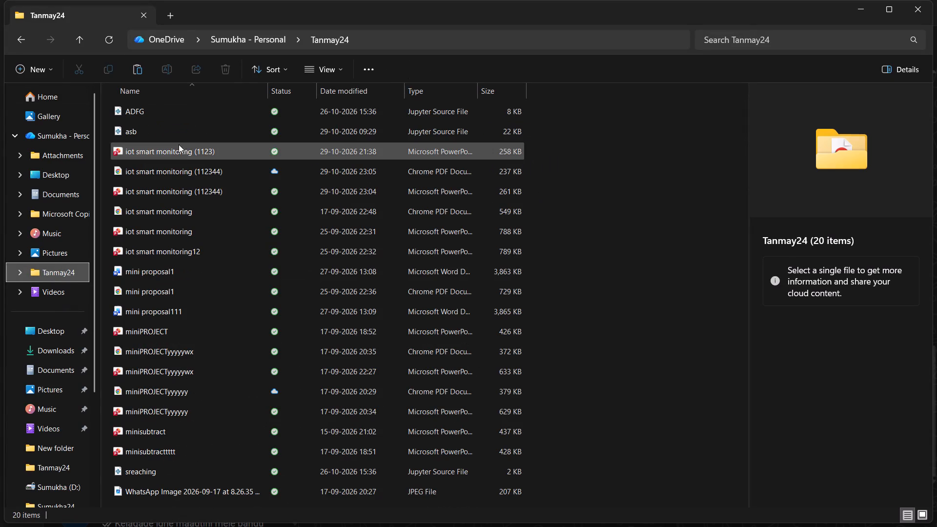
Copy the iot smart monitoring (112344) PDF file from the Tanmay24 folder.
{"action": "left_click", "coordinate": [179, 172]}
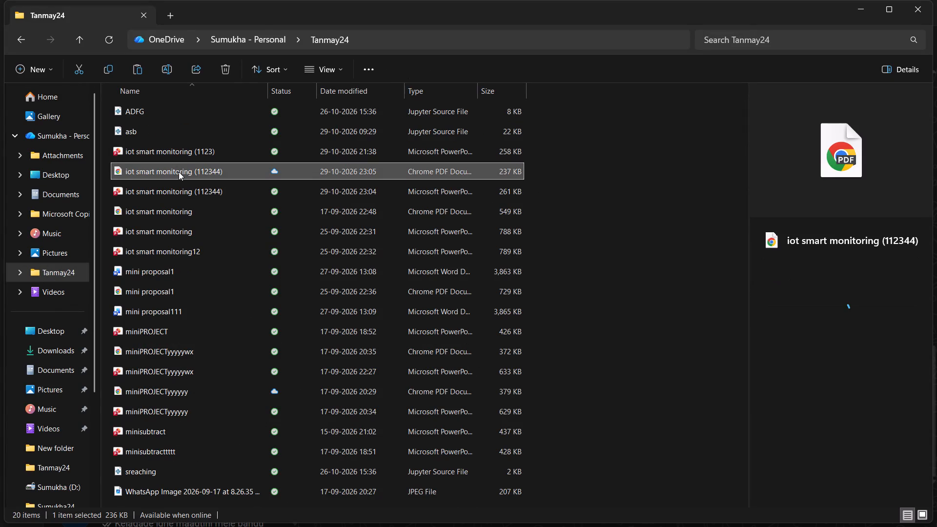
{"action": "left_click", "coordinate": [103, 69]}
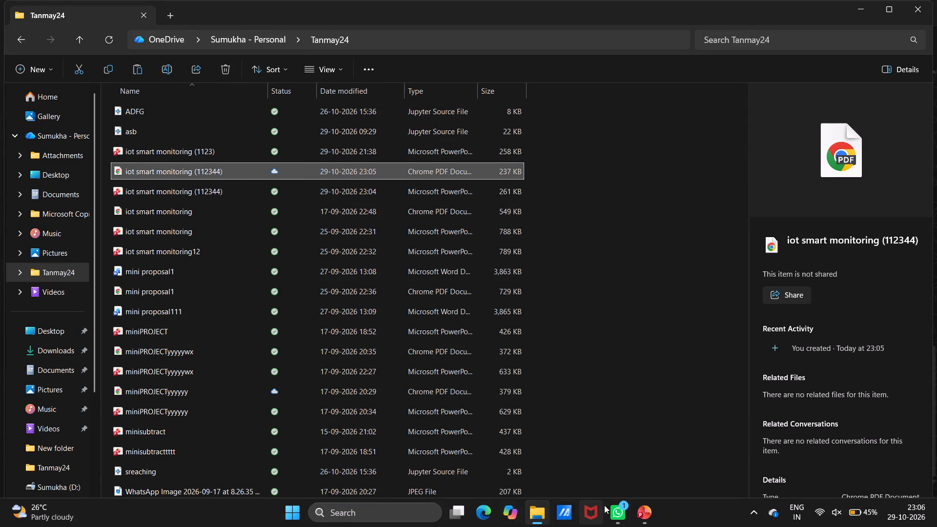
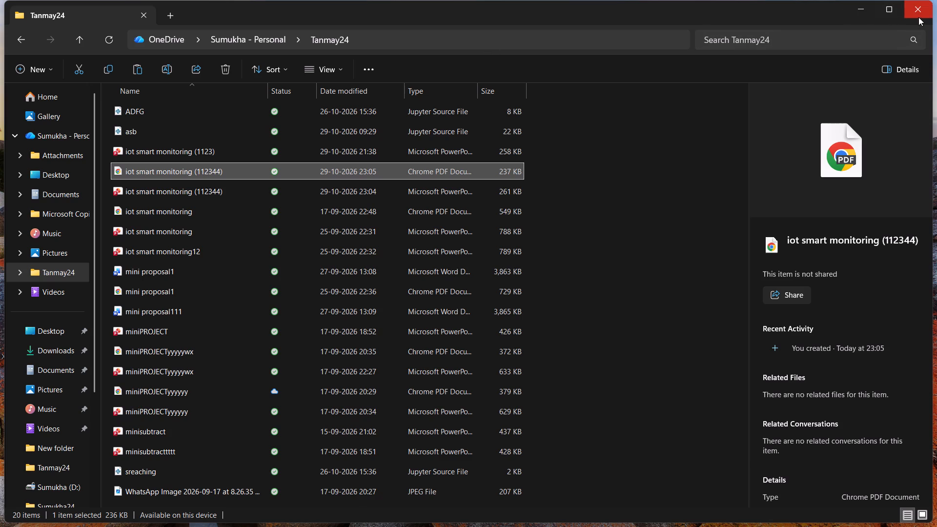
Close the Tanmay24 folder window and the open iot smart monitoring (112344) presentation in PowerPoint.
{"action": "left_click", "coordinate": [918, 17]}
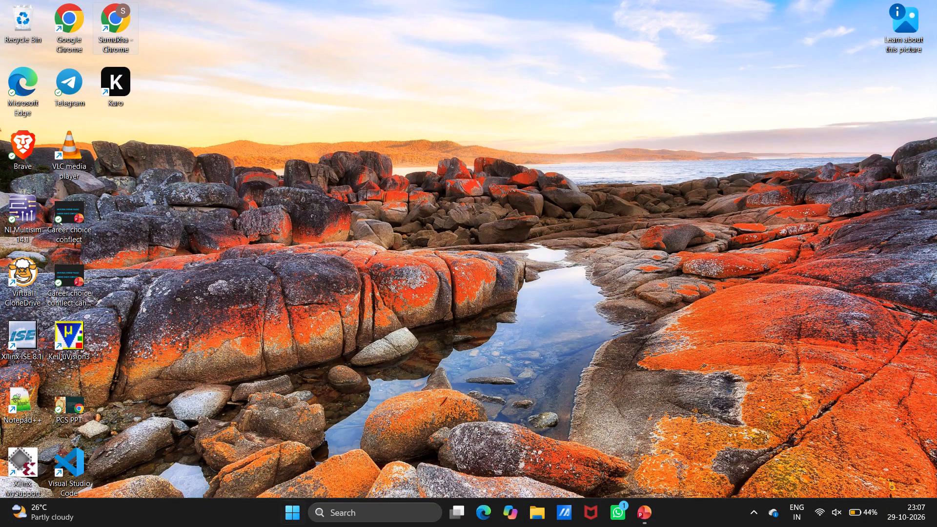
{"action": "left_click", "coordinate": [287, 521]}
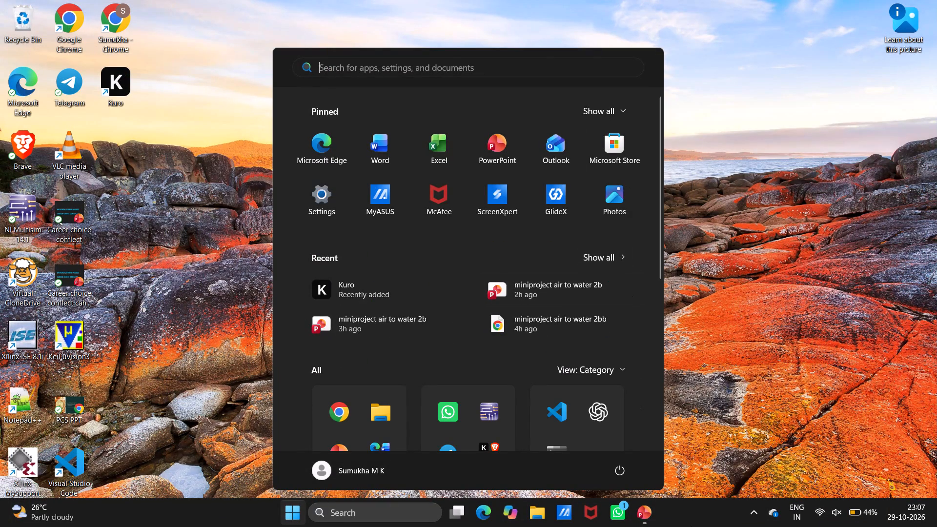
{"action": "left_click", "coordinate": [643, 516]}
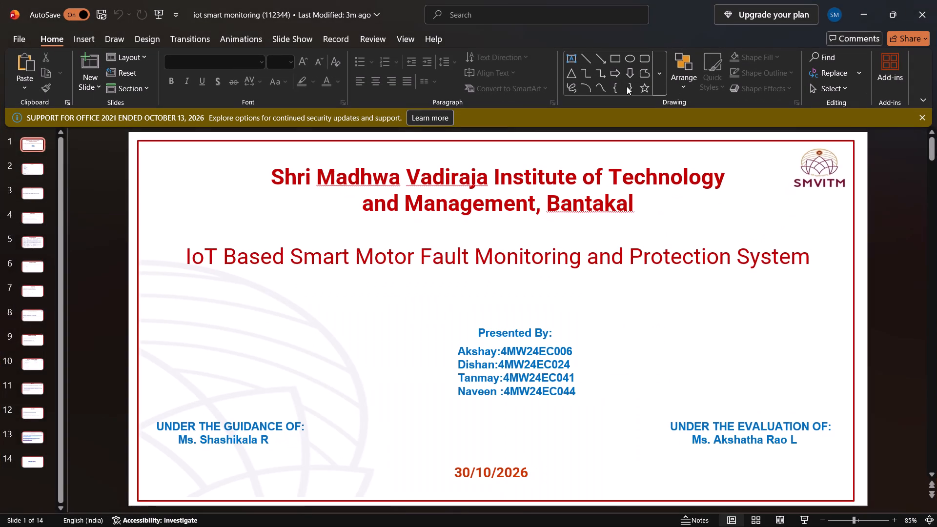
{"action": "left_click", "coordinate": [936, 0]}
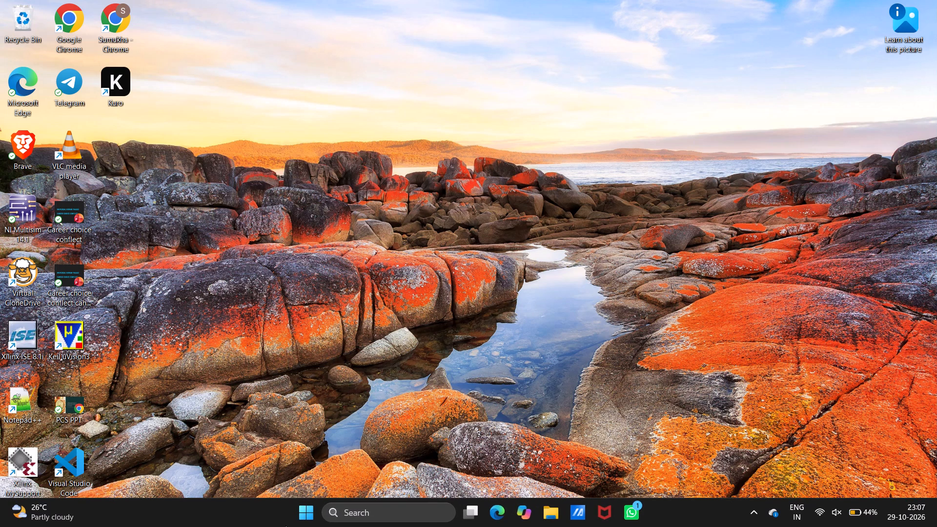
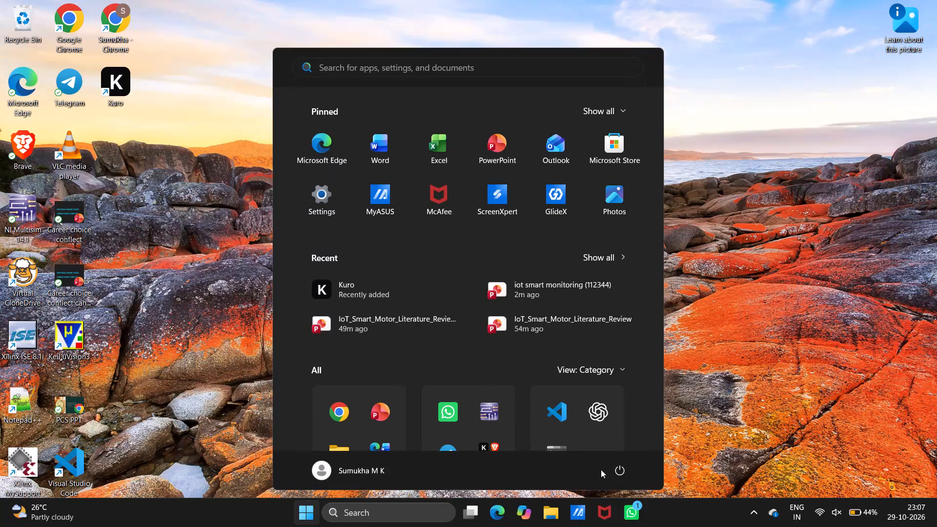
Bring up the computer's power options for locking, sleeping, shutting down or restarting.
{"action": "left_click", "coordinate": [611, 466]}
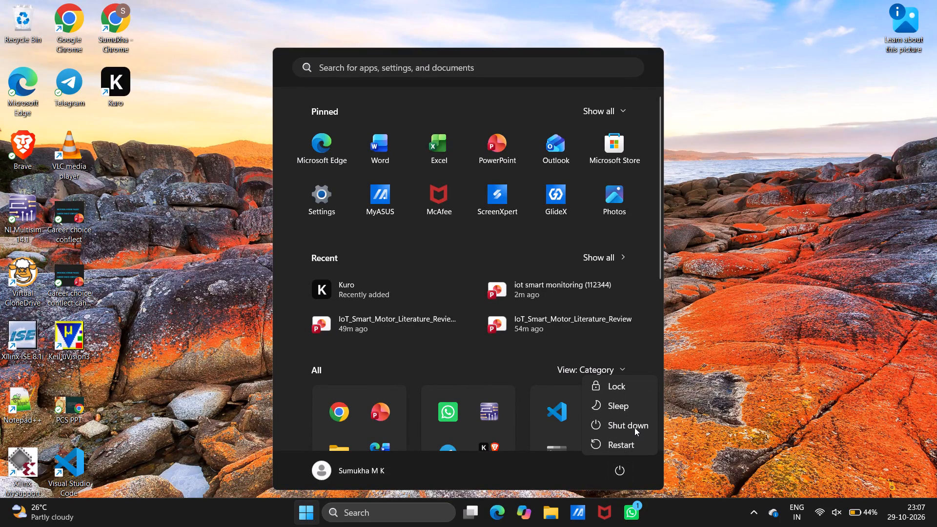